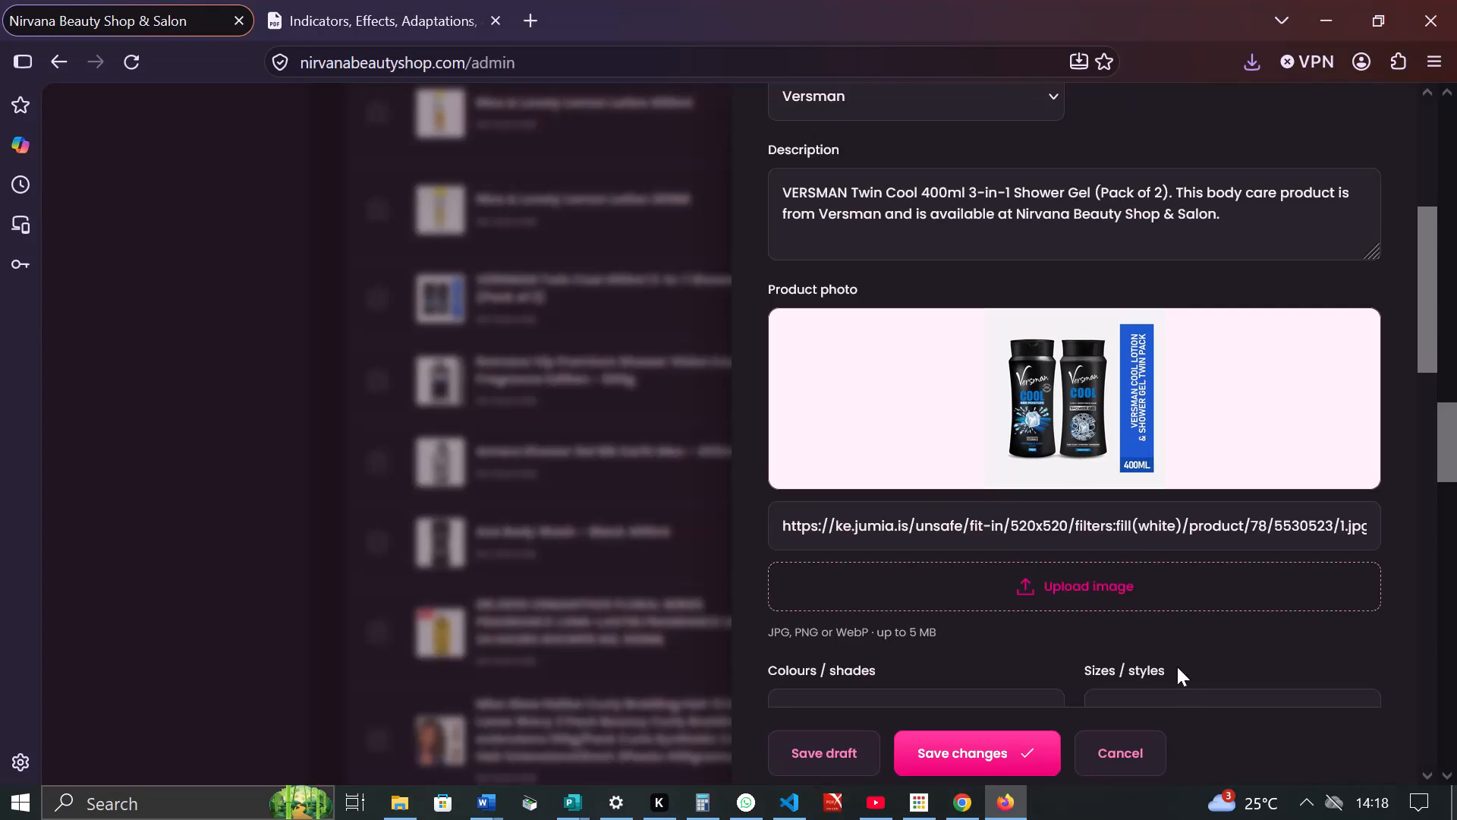
# Set the Option 1 price of the VERSMAN Twin Cool 400ml shower gel twin pack to KSh 1100.
pyautogui.scroll(-1, 1161, 644)
pyautogui.scroll(-2, 1131, 516)
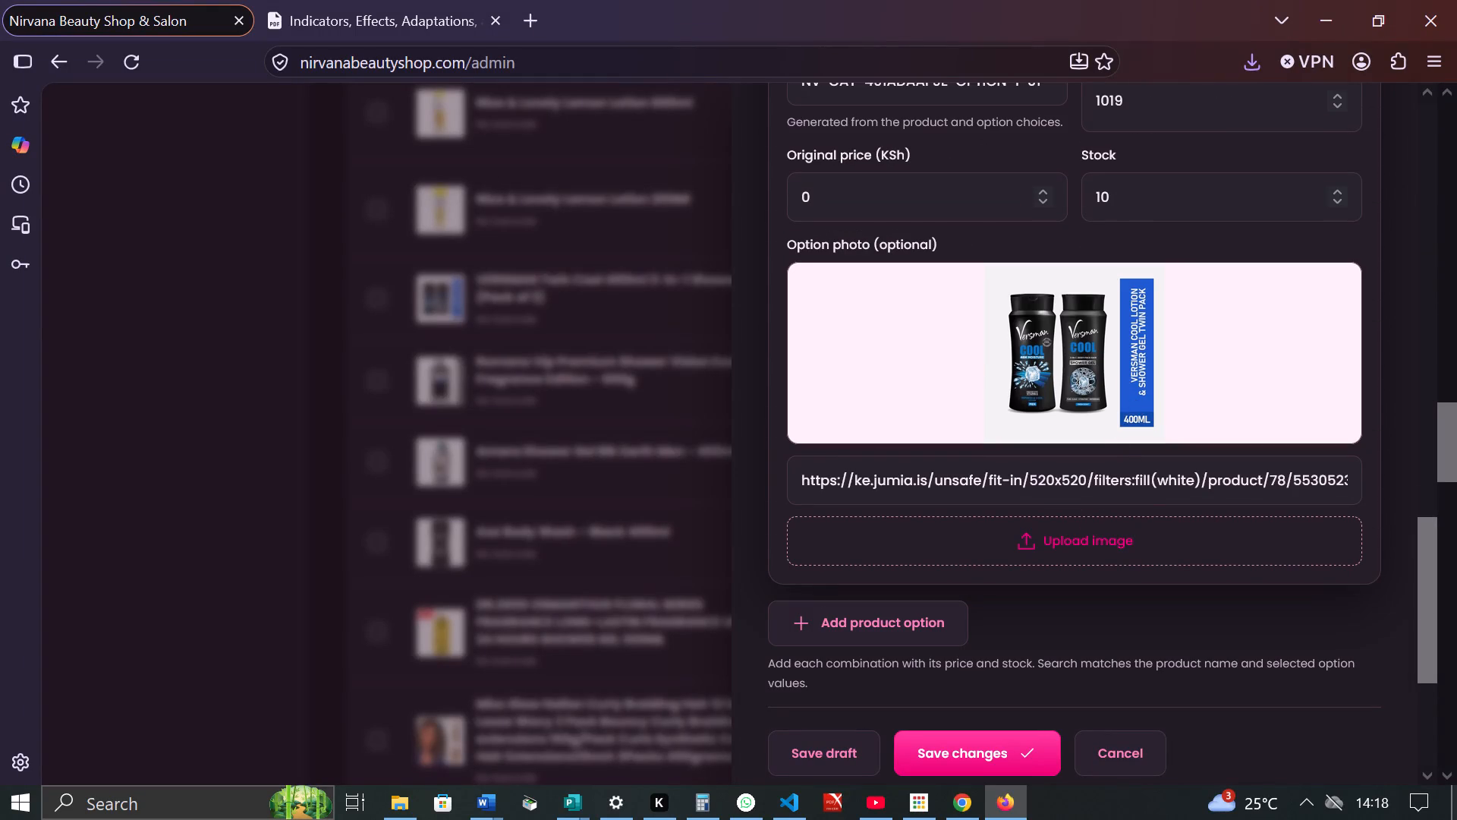
pyautogui.click(1131, 96)
pyautogui.scroll(1, 1142, 228)
pyautogui.scroll(2, 1123, 318)
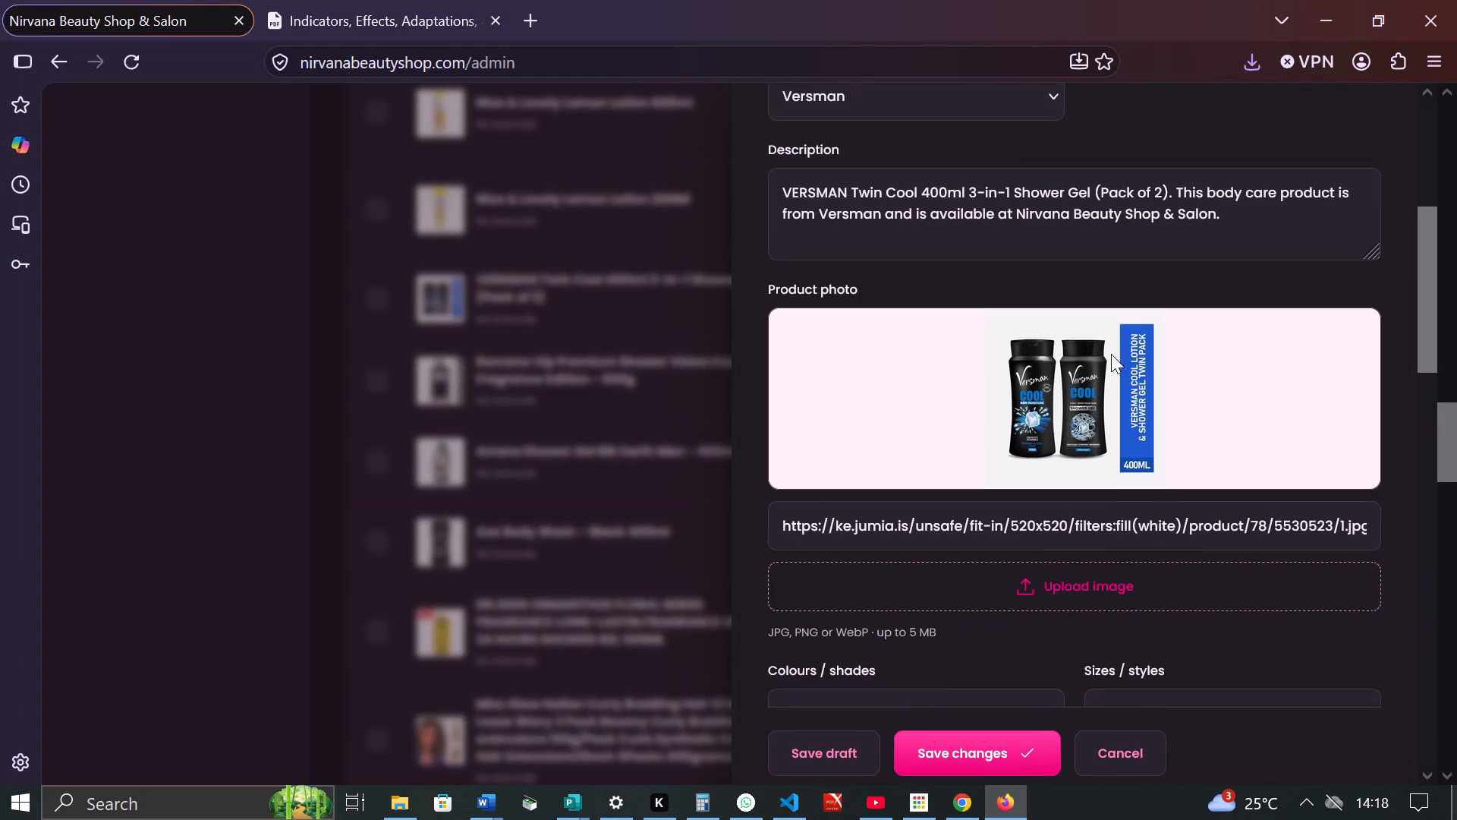
pyautogui.scroll(-1, 1124, 407)
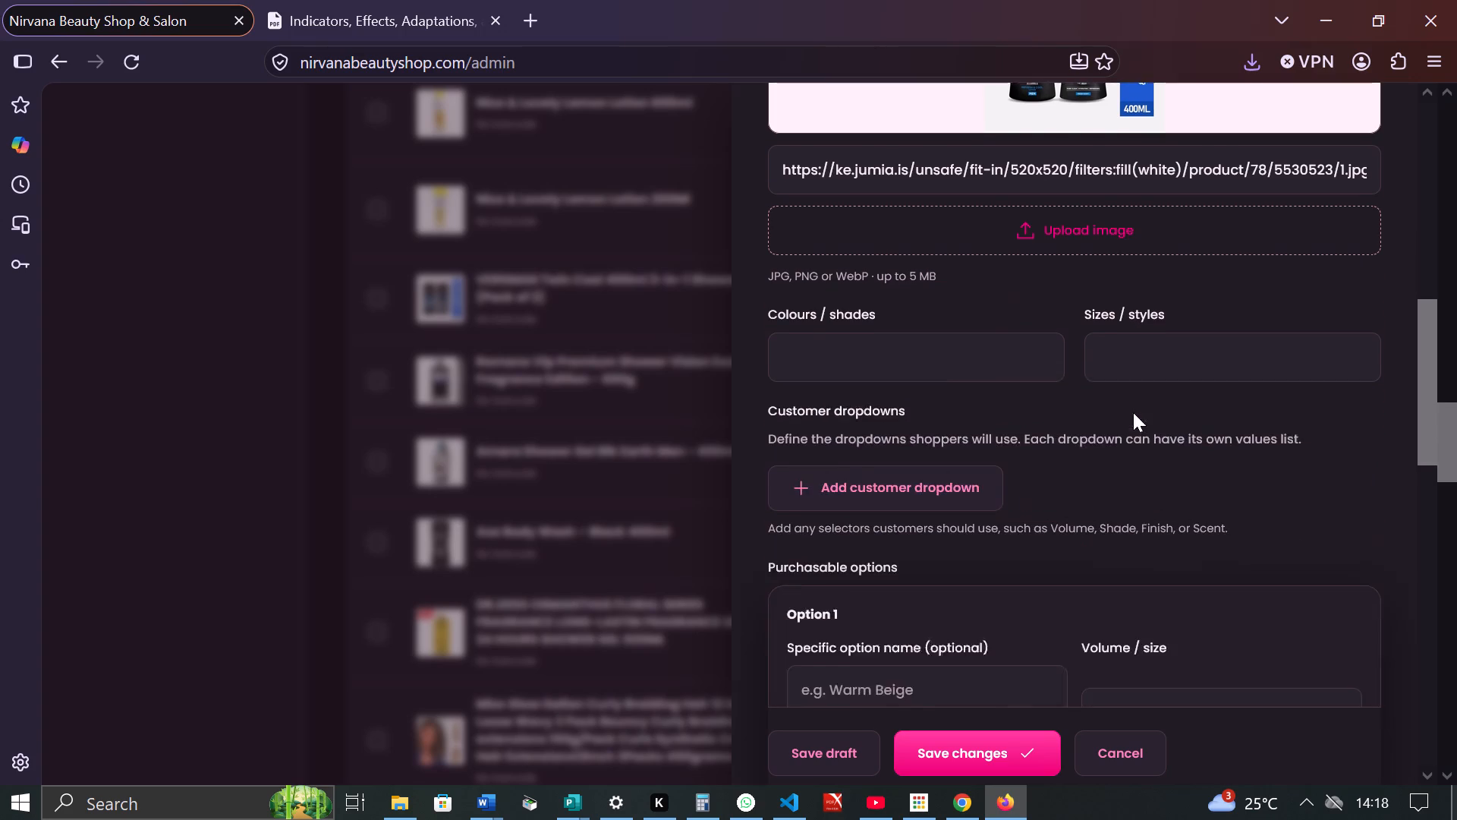
pyautogui.scroll(-2, 1138, 421)
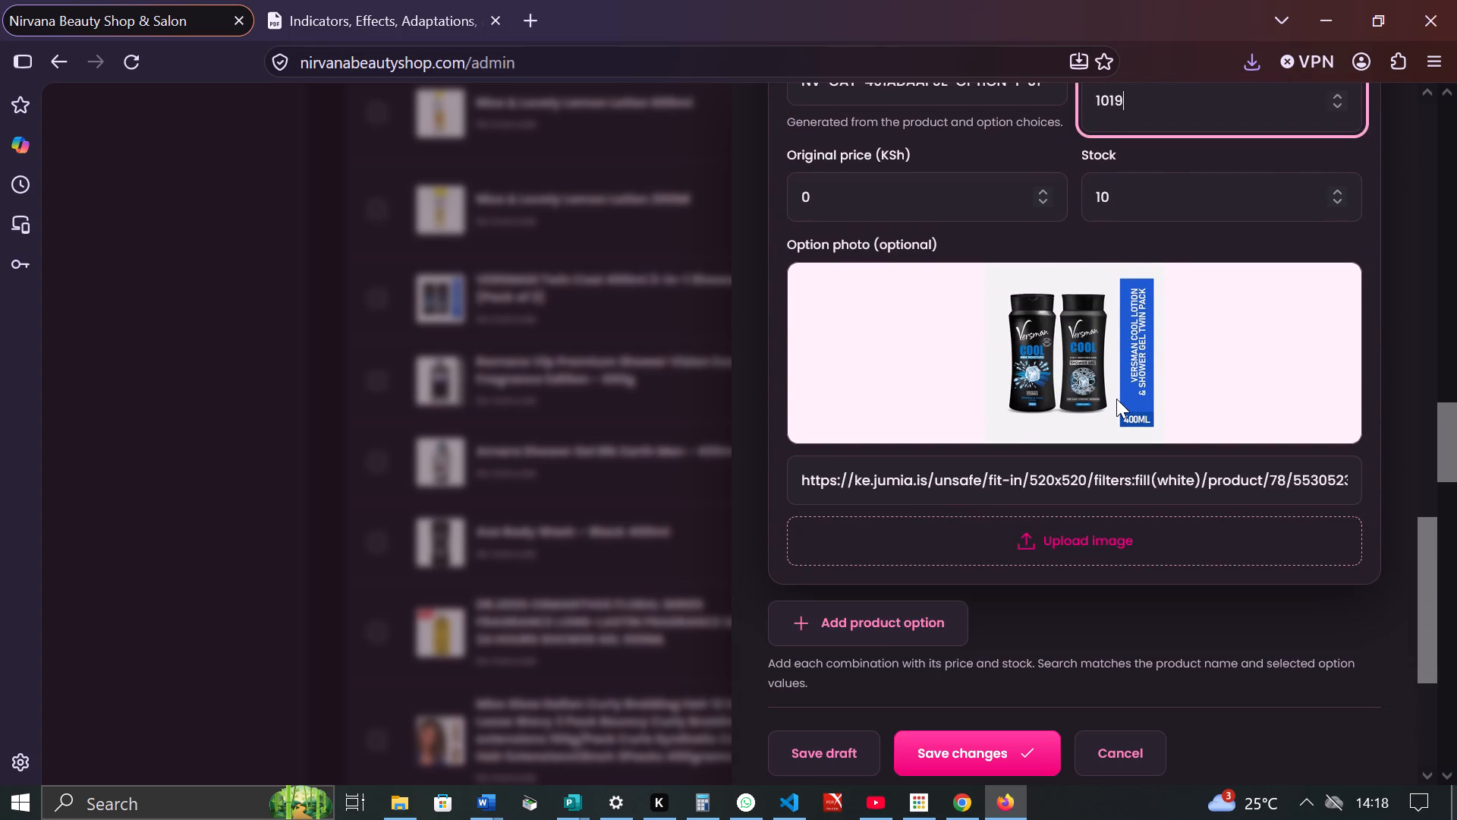
pyautogui.scroll(1, 1116, 399)
pyautogui.press('BackSpace')
pyautogui.press('BackSpace')
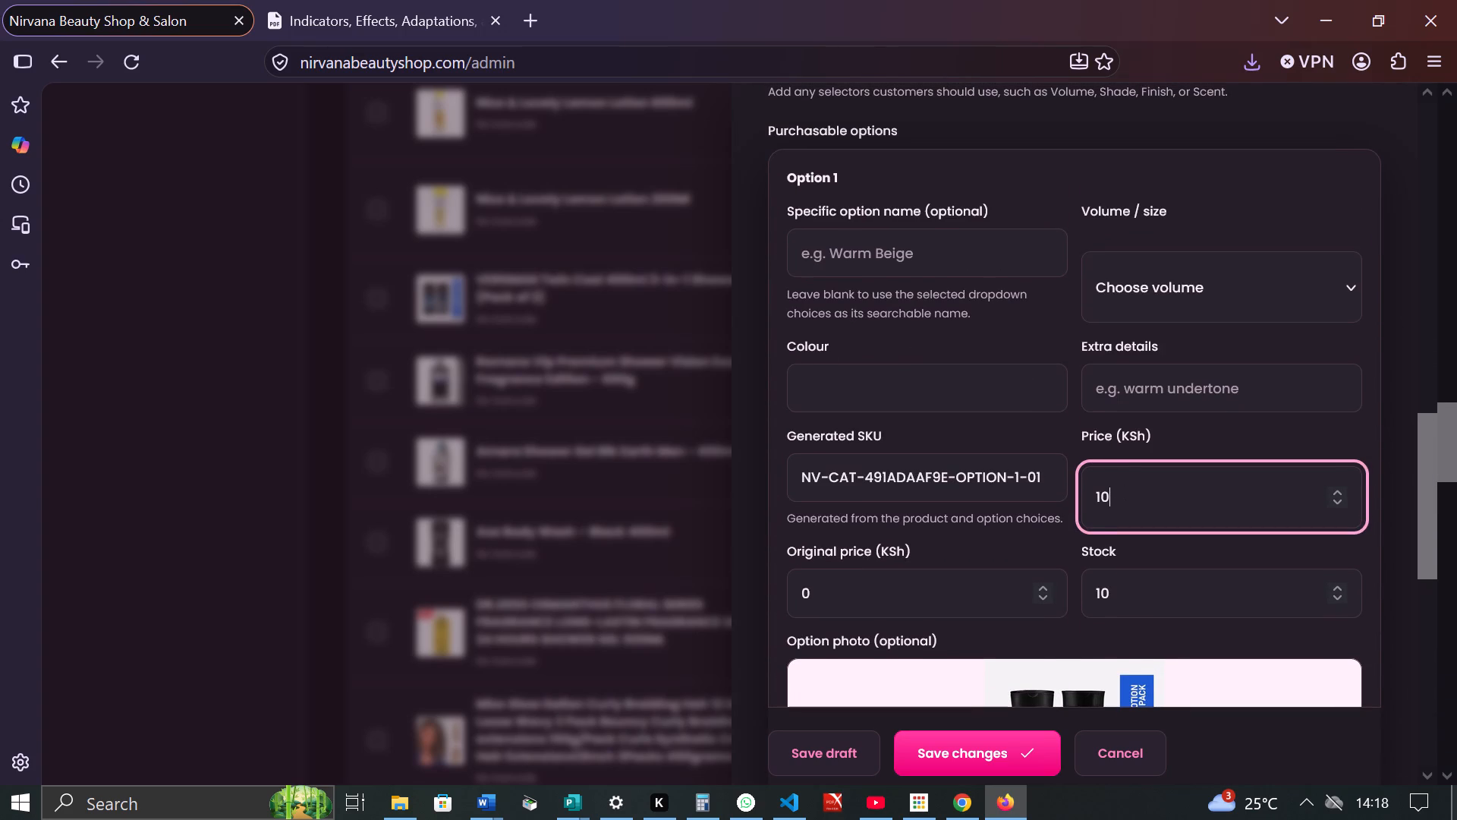
pyautogui.press('BackSpace')
pyautogui.press('1')
pyautogui.write('00')
# Set Option 1's stock to 6 and save the changes to the product.
pyautogui.click(867, 604)
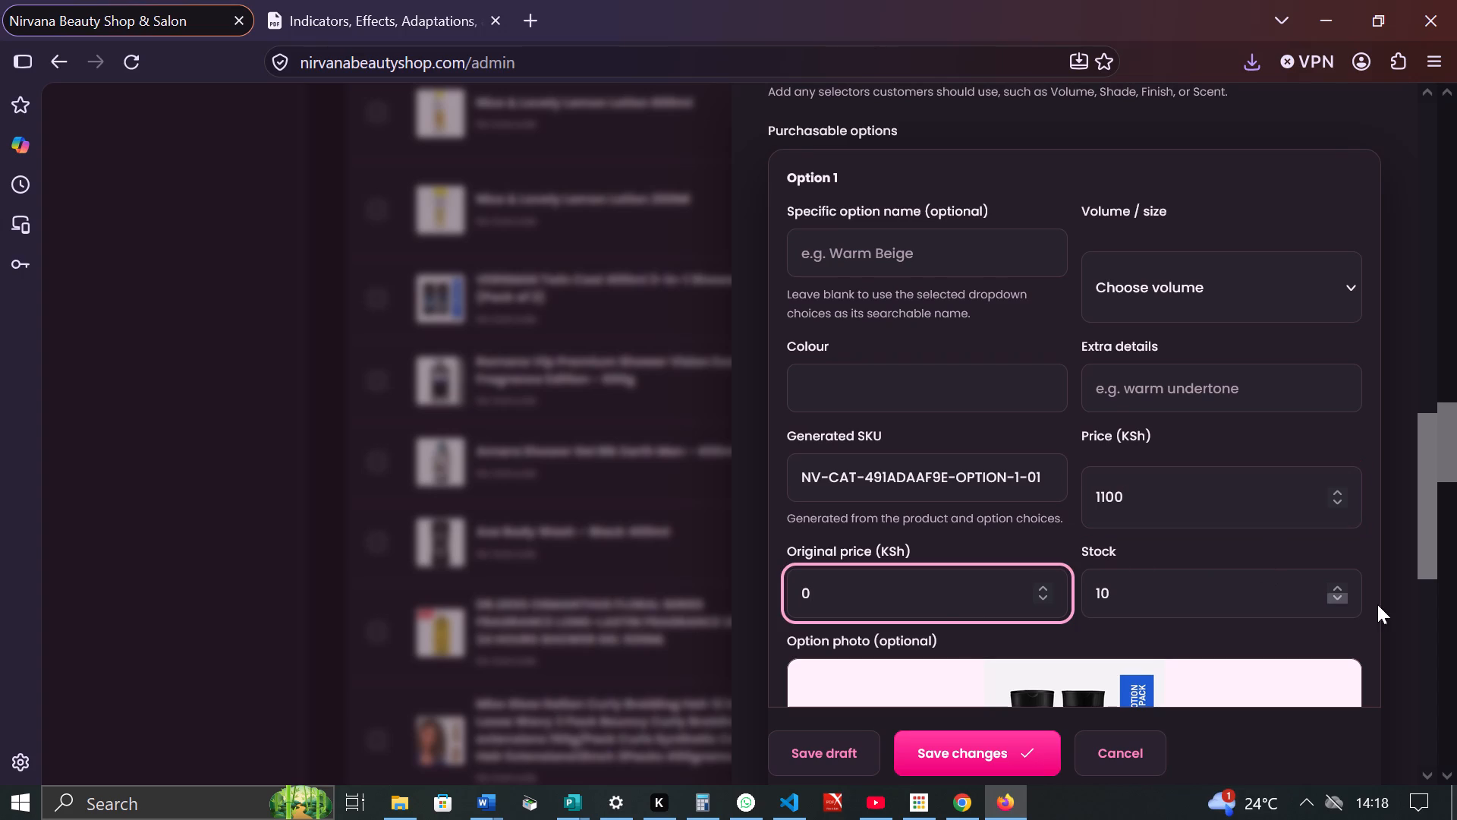
pyautogui.click(1138, 604)
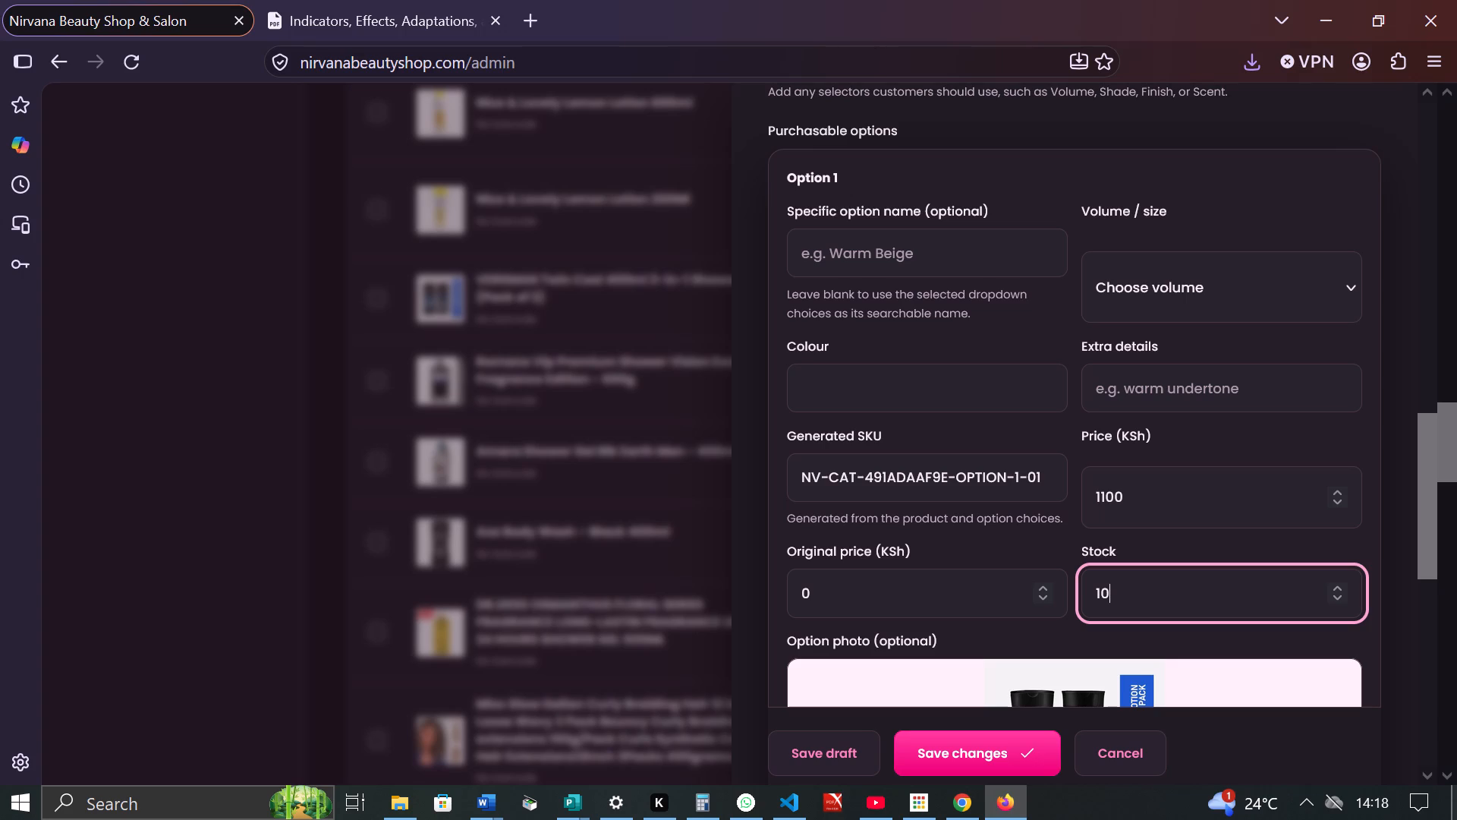
pyautogui.press('BackSpace')
pyautogui.press('BackSpace')
pyautogui.press('6')
pyautogui.click(1017, 751)
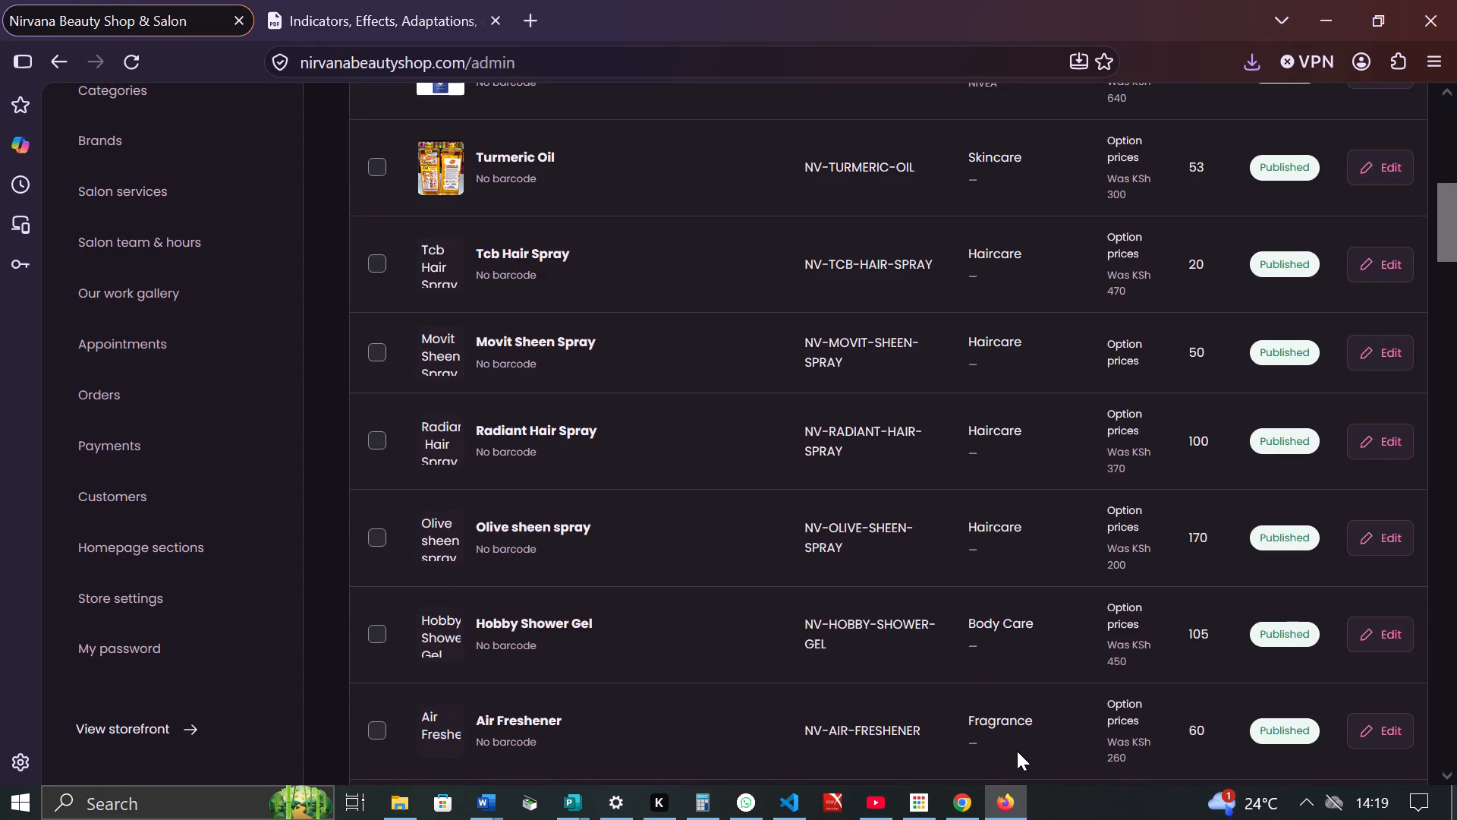
# Look through the product list down to the body care items following the Nice & Lovely lemon lotions.
pyautogui.scroll(-2, 967, 695)
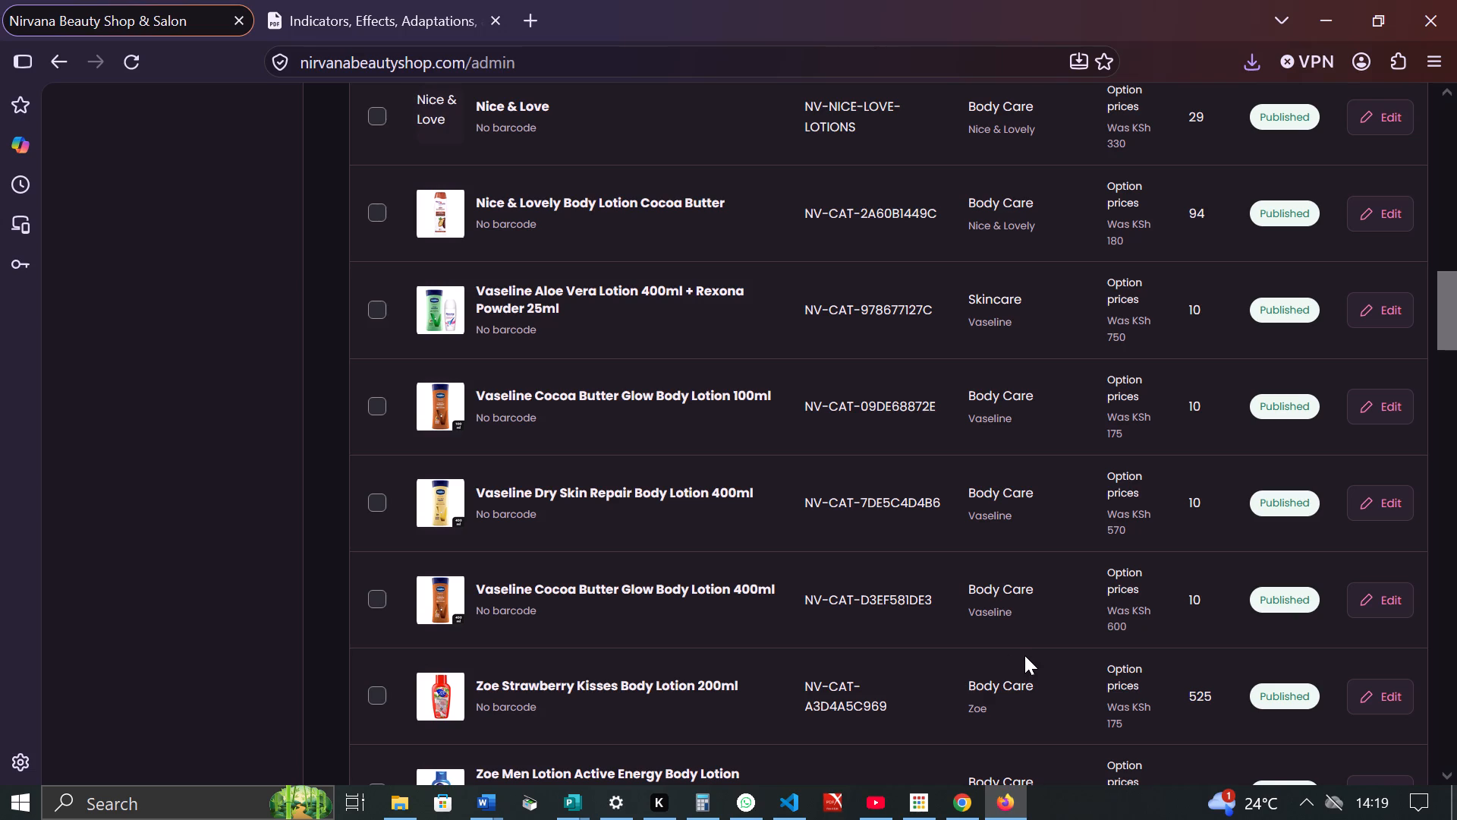
pyautogui.scroll(-1, 1081, 639)
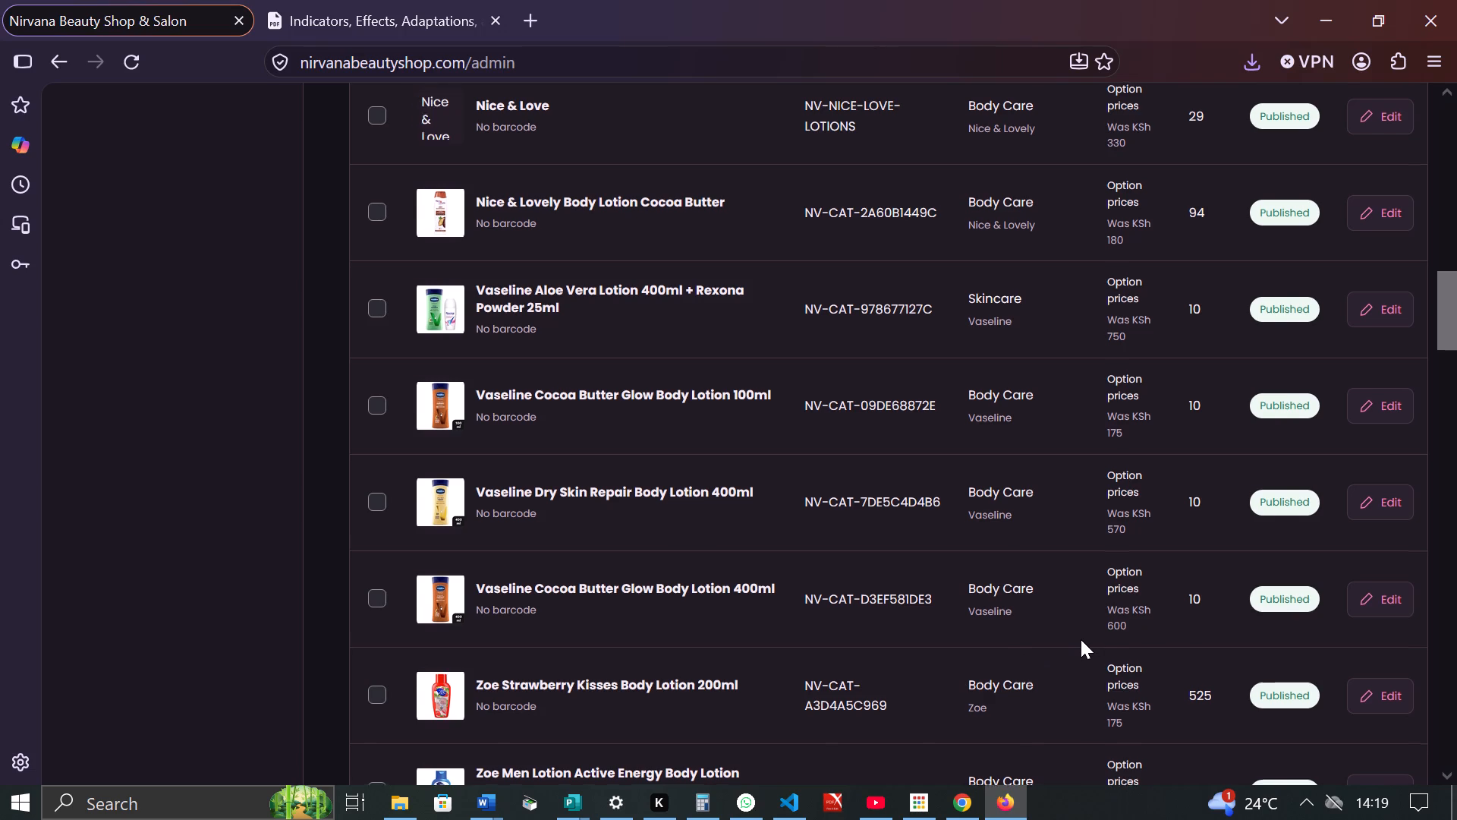
pyautogui.scroll(-1, 1076, 636)
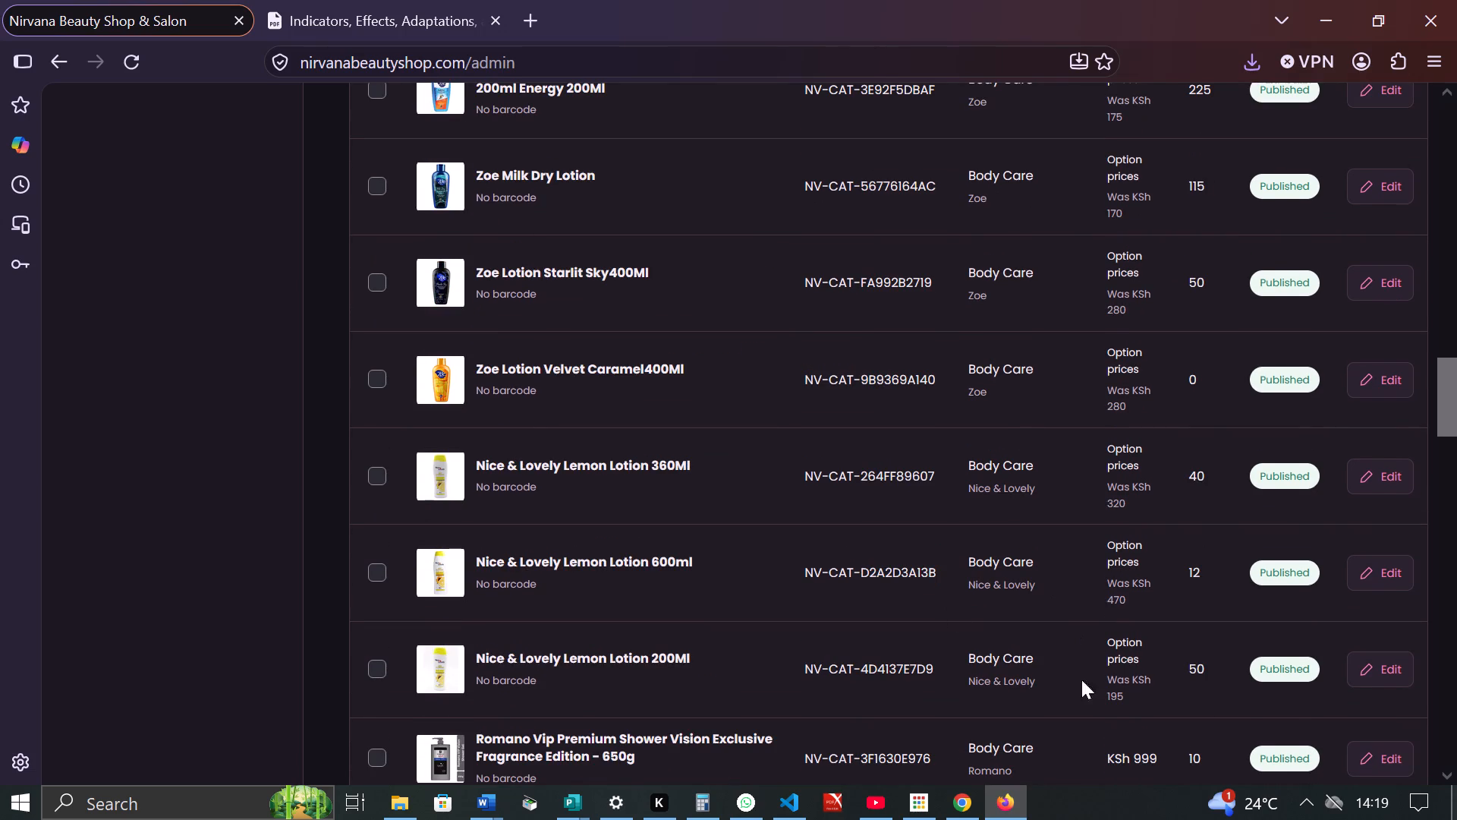
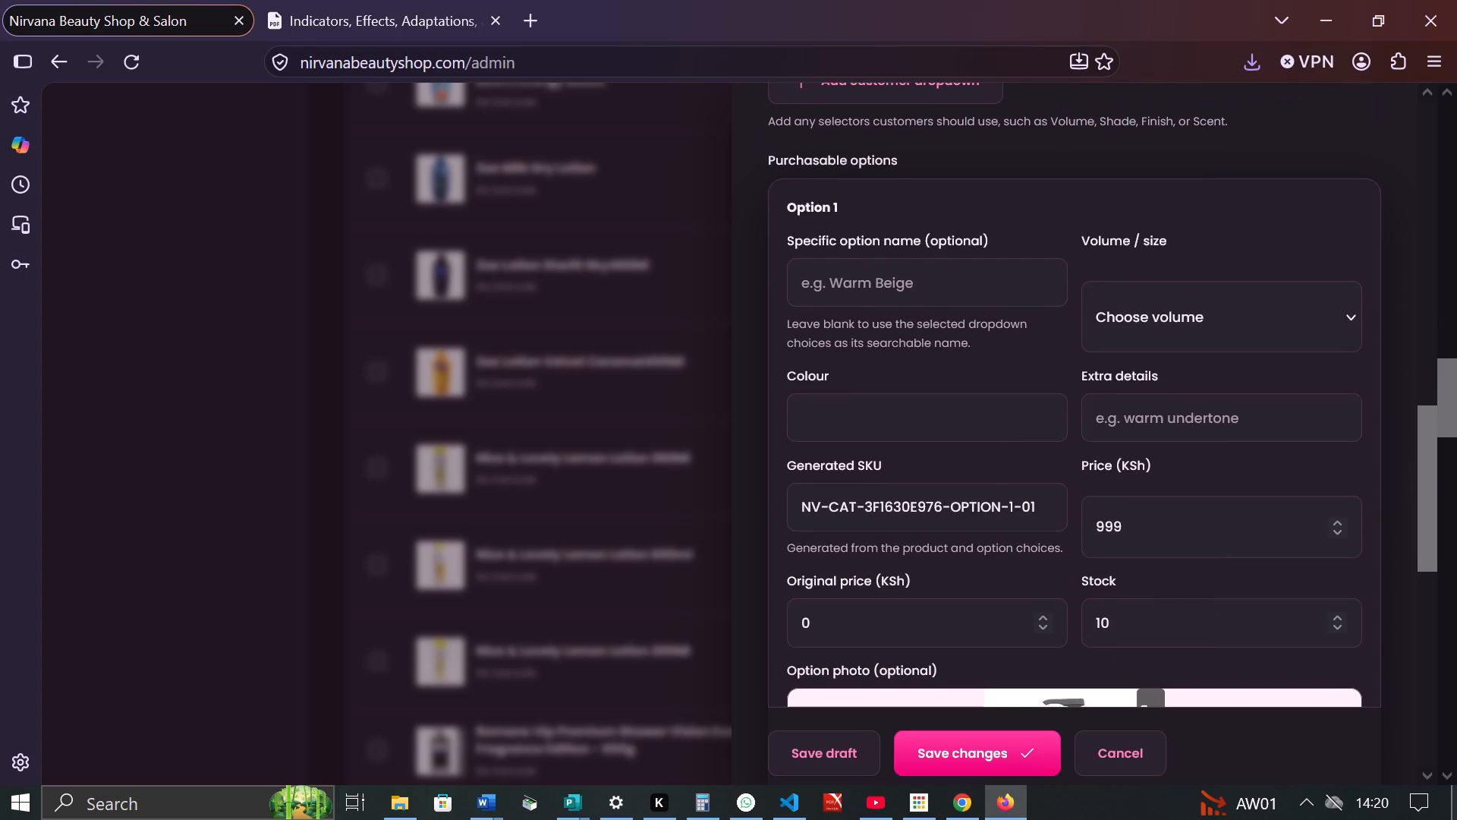
# Set Option 1's stock to 0 for the shower gel with SKU NV-CAT-3F1630E976 and save the changes.
pyautogui.click(1099, 600)
pyautogui.press('BackSpace')
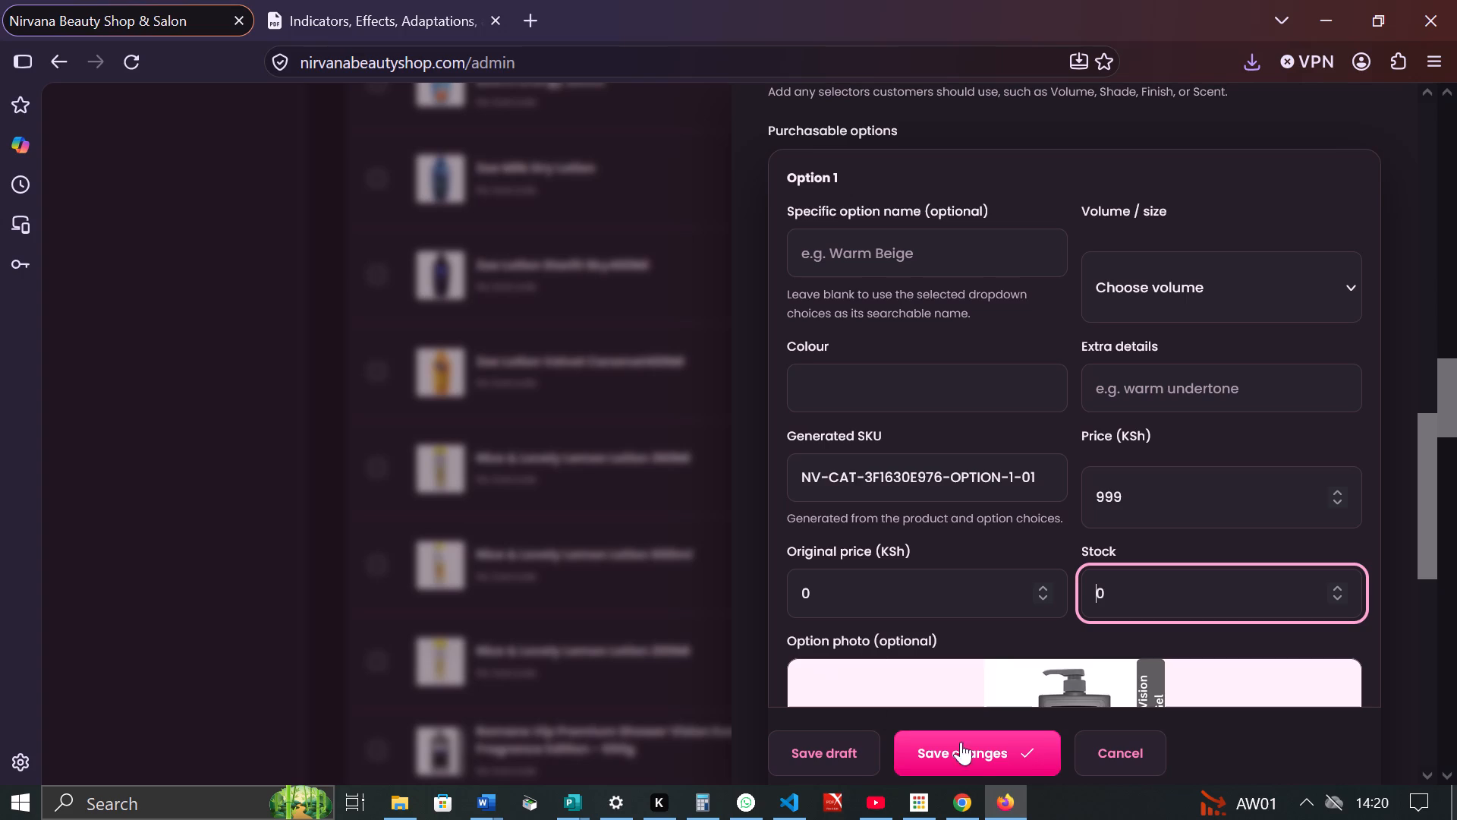
pyautogui.click(996, 752)
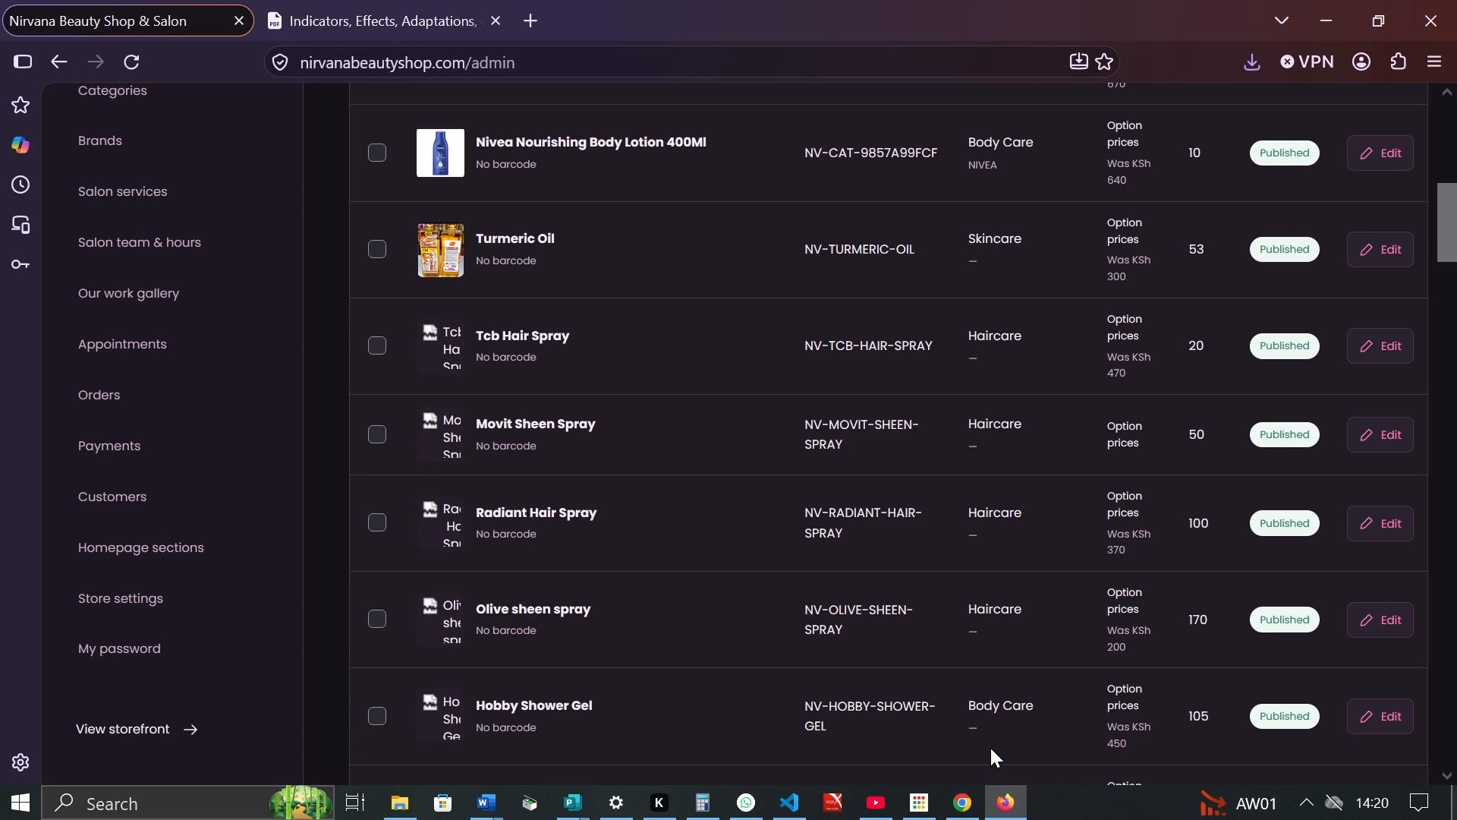
# Set Option 1's stock to 0 for Amara Shower Gel Blk Earth Men - 400ml and save the product.
pyautogui.scroll(-3, 962, 722)
pyautogui.scroll(-2, 851, 644)
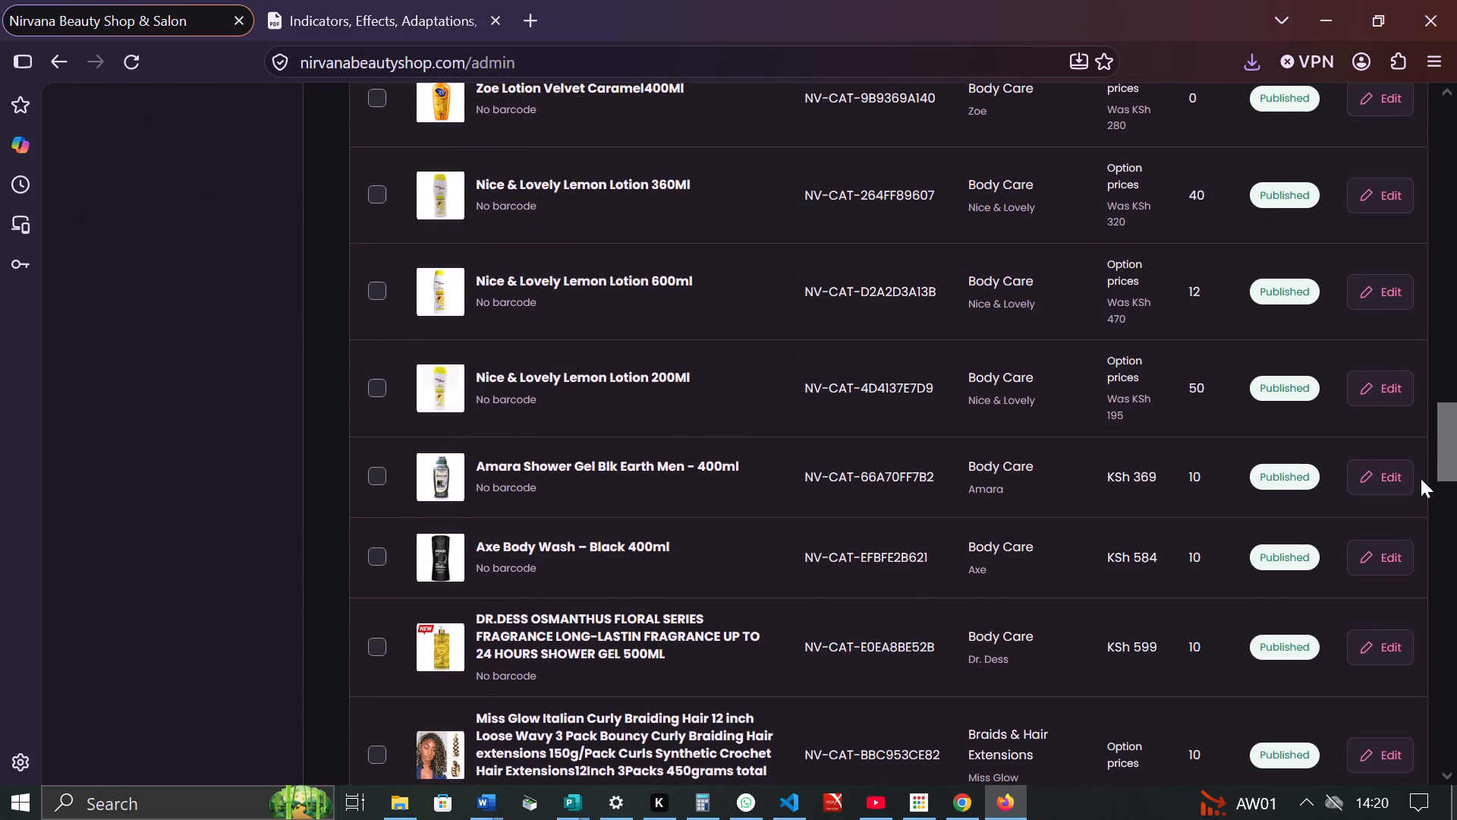
pyautogui.click(1401, 481)
pyautogui.scroll(-1, 1094, 563)
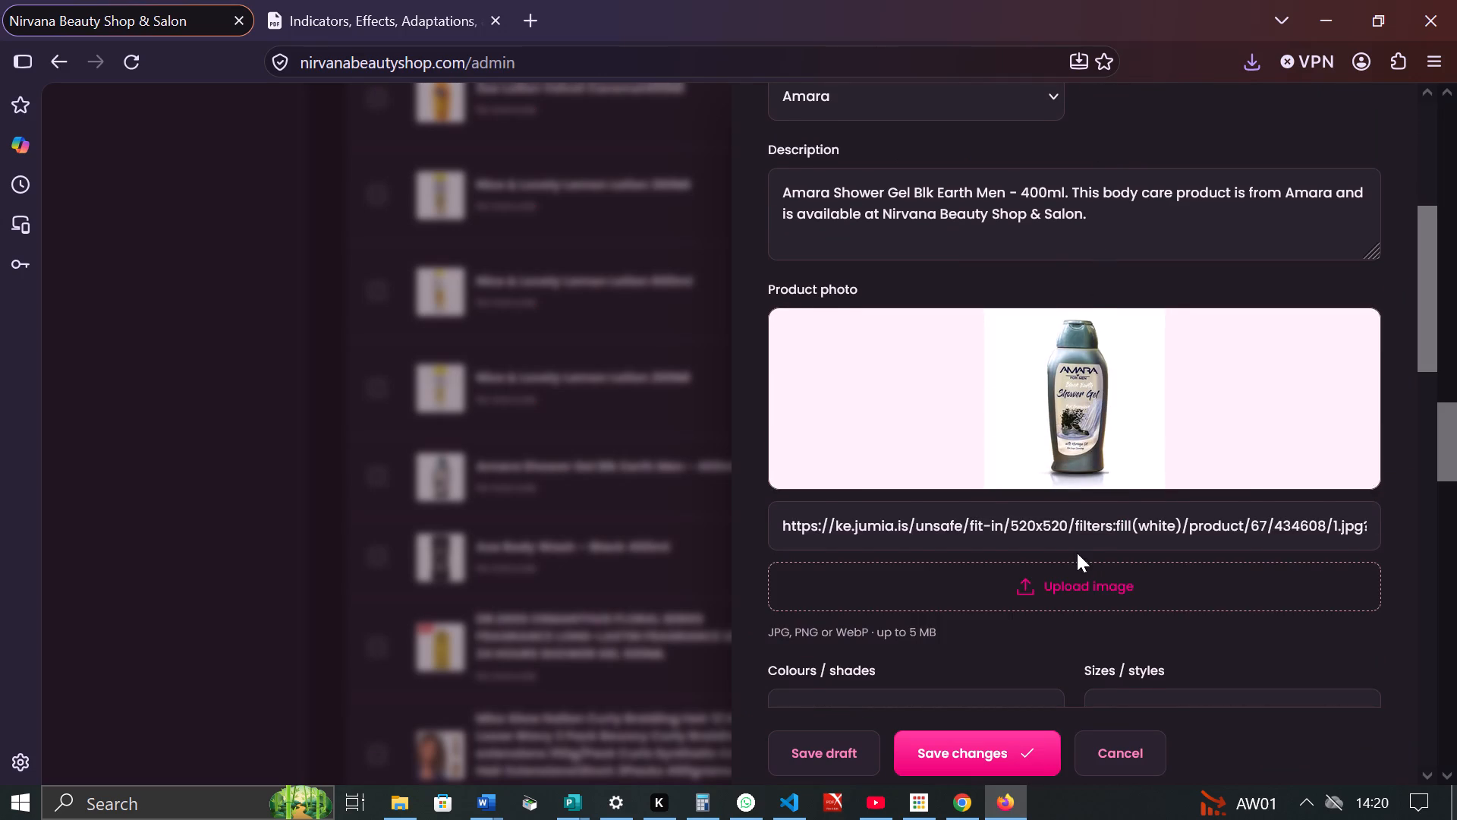
pyautogui.scroll(-2, 1077, 553)
pyautogui.click(1100, 595)
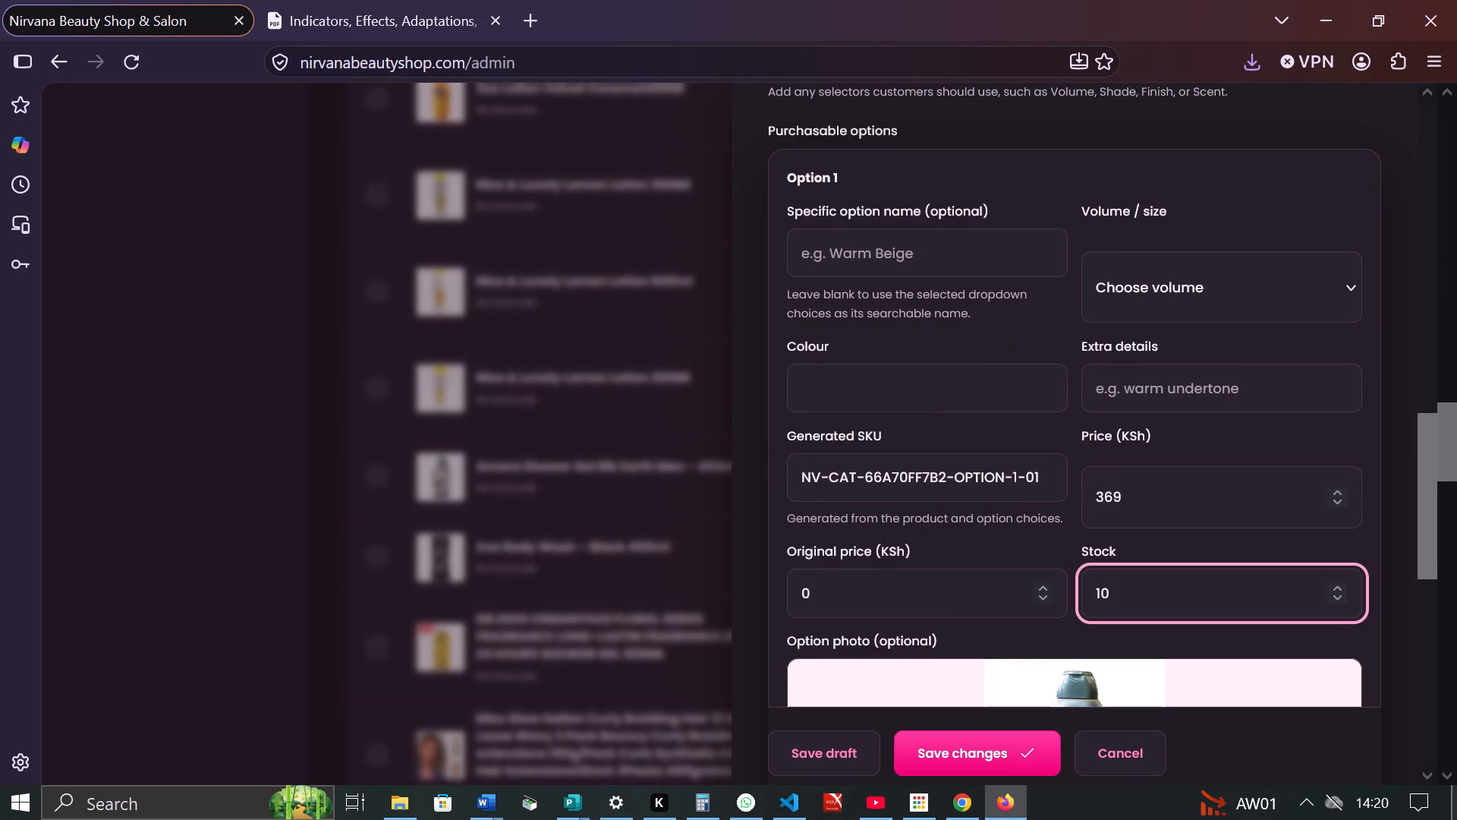
pyautogui.press('BackSpace')
pyautogui.click(1004, 756)
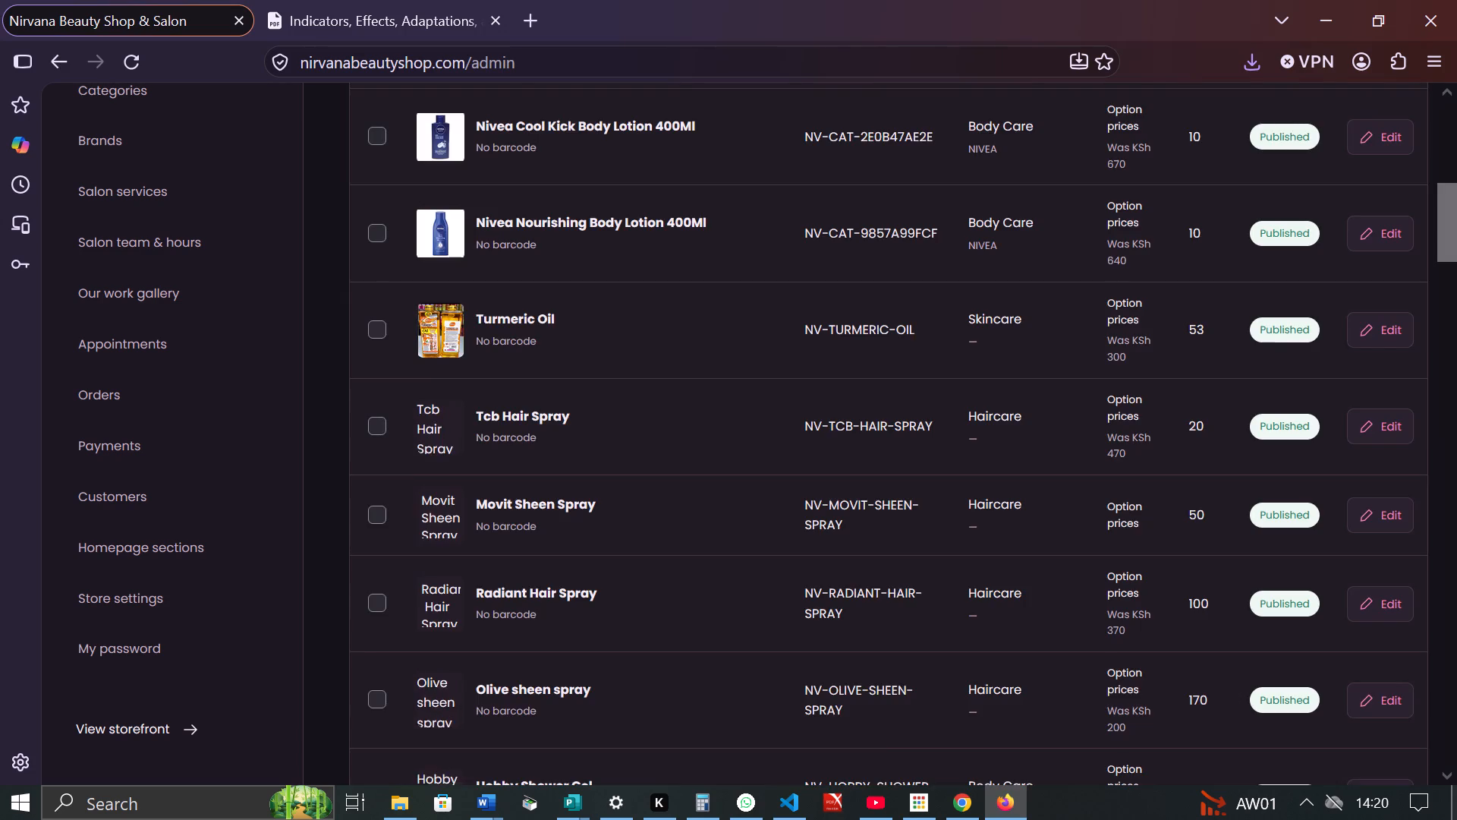
# Set Option 1's stock to 0 for Axe Body Wash – Black 400ml and save the product.
pyautogui.scroll(-4, 872, 595)
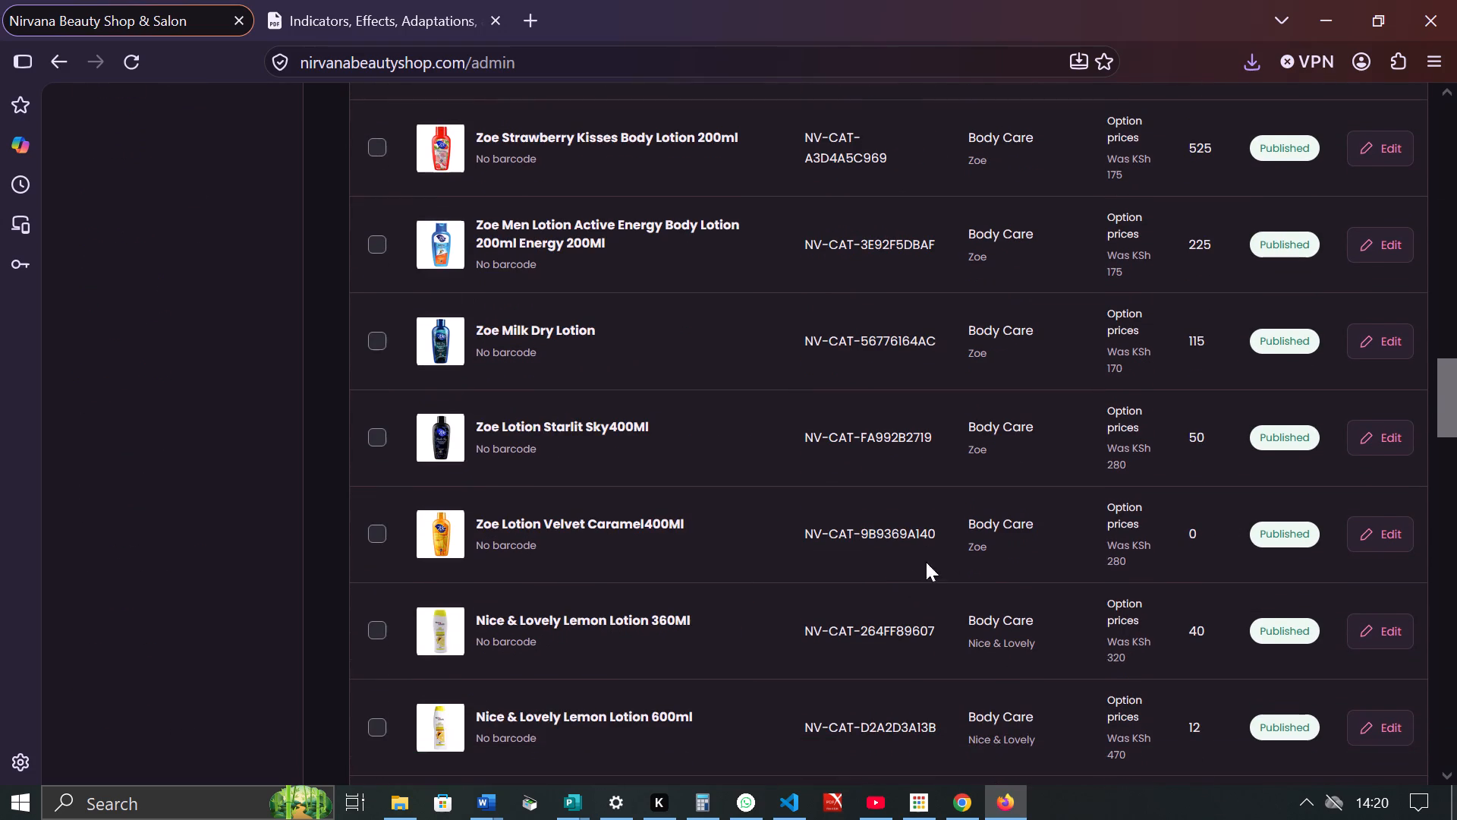
pyautogui.scroll(-1, 968, 574)
pyautogui.click(1380, 559)
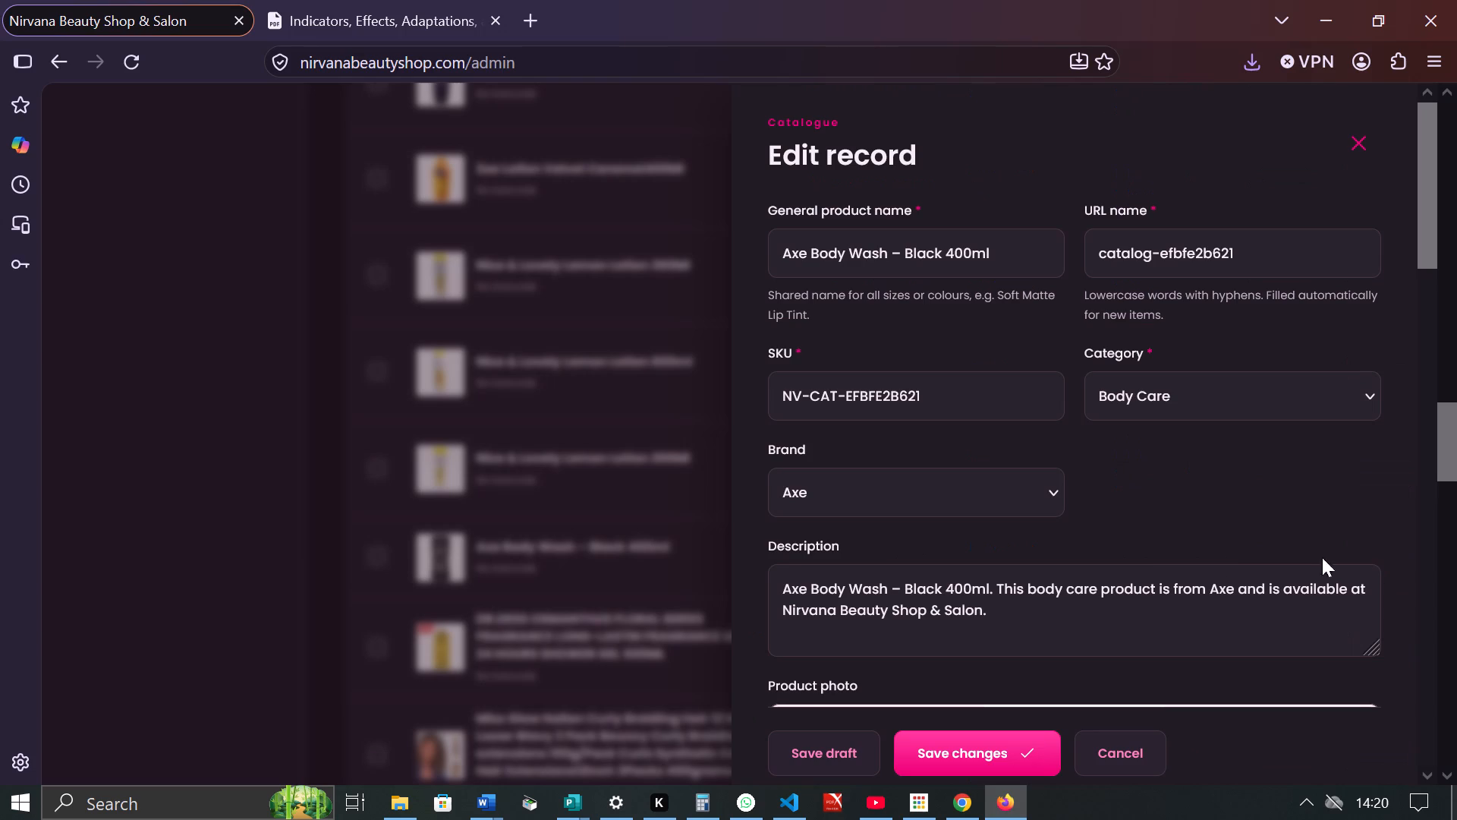
pyautogui.scroll(-2, 1136, 562)
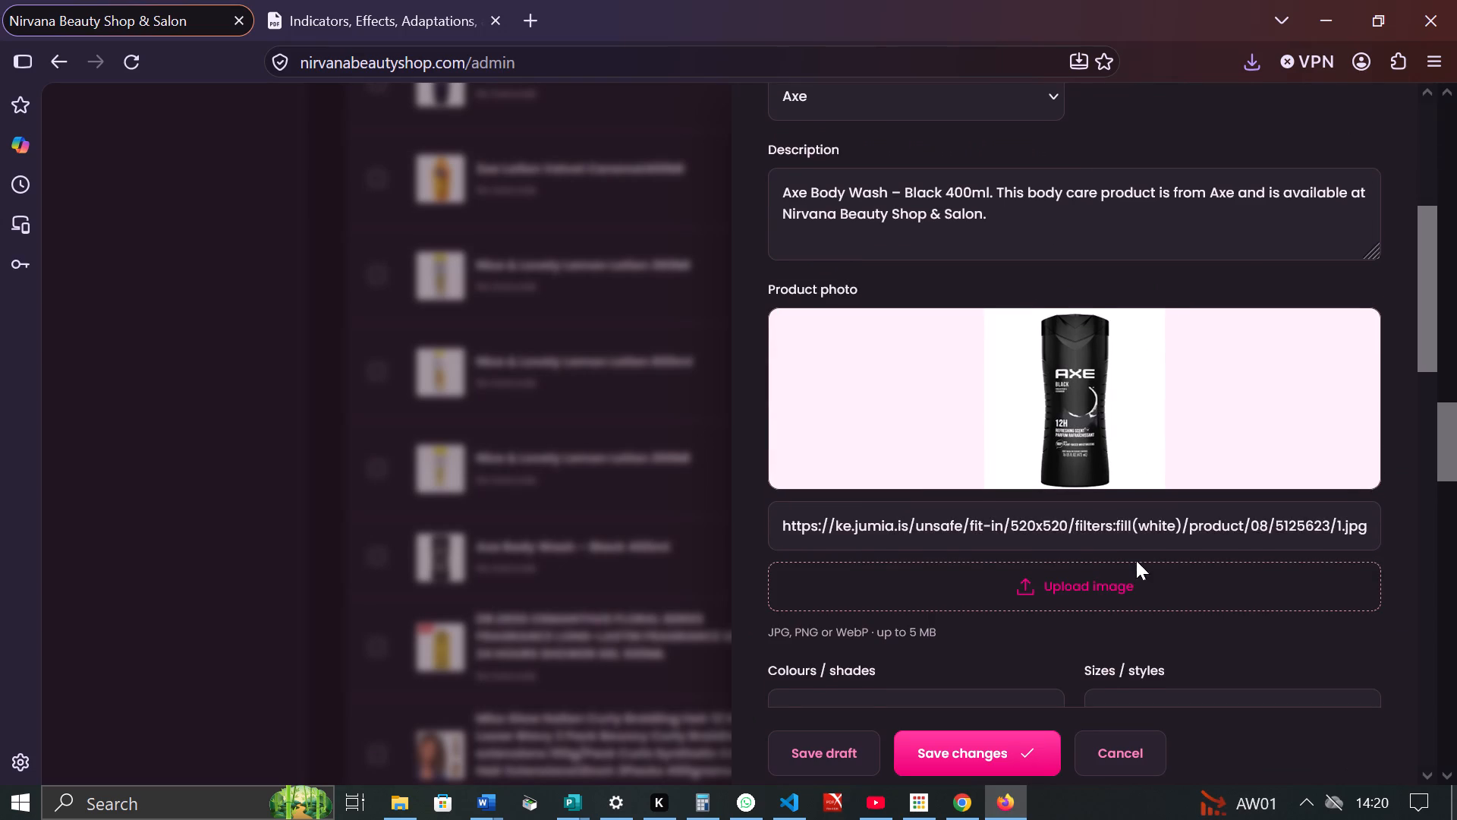
pyautogui.scroll(-1, 1136, 560)
pyautogui.click(1104, 596)
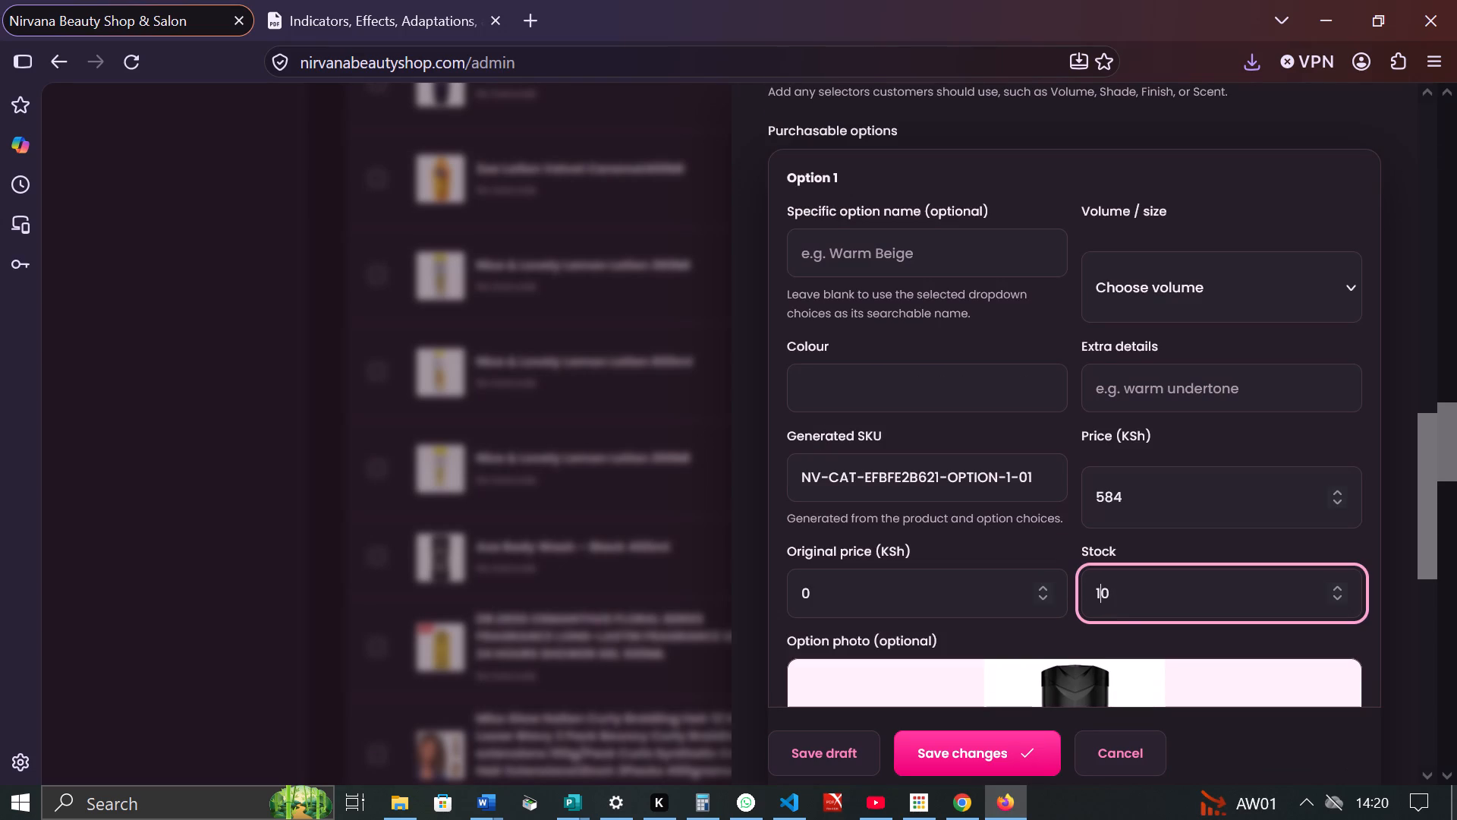
pyautogui.press('\\')
pyautogui.press('BackSpace')
pyautogui.press('BackSpace')
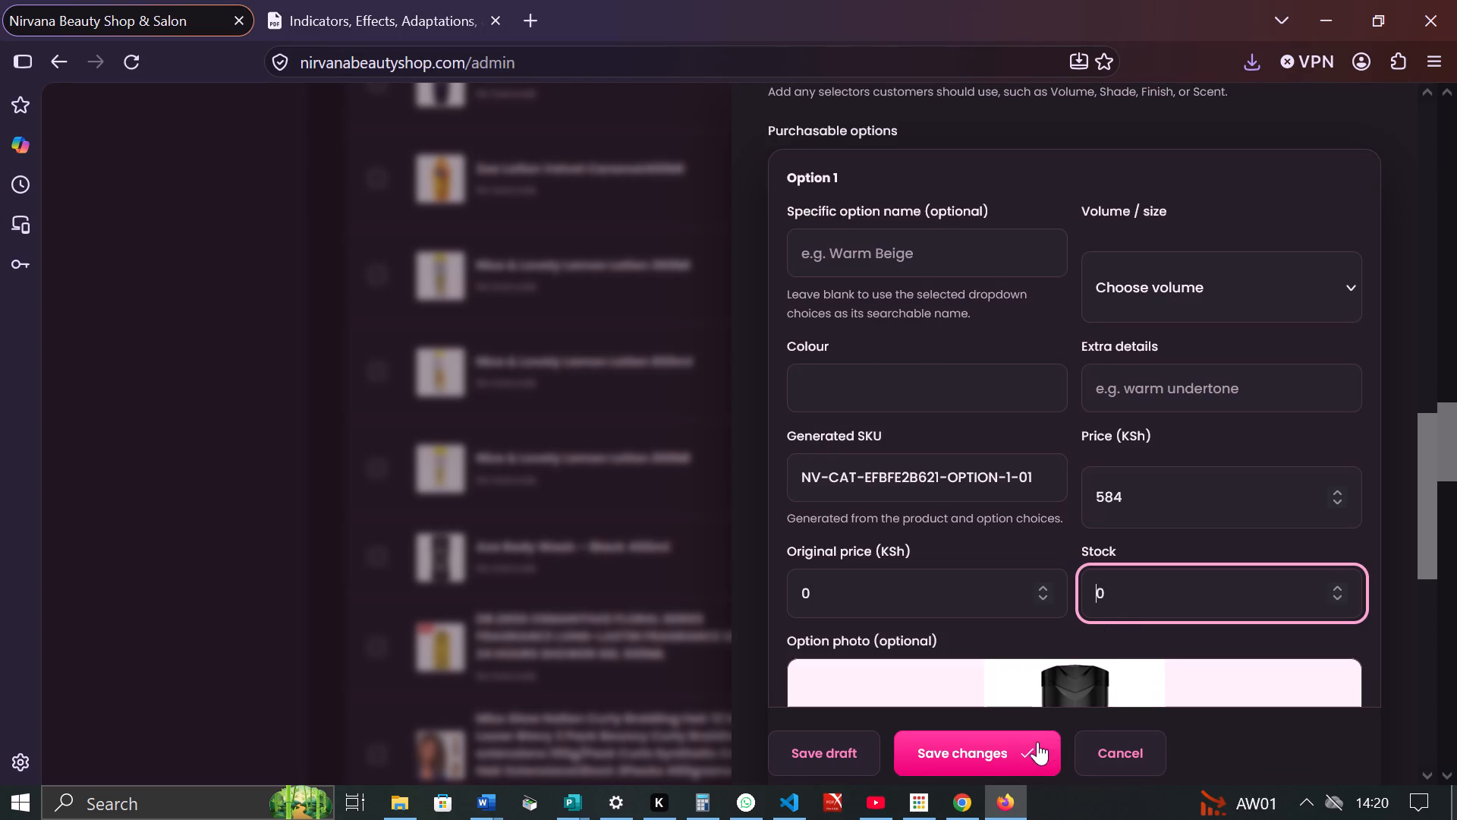
pyautogui.click(1022, 744)
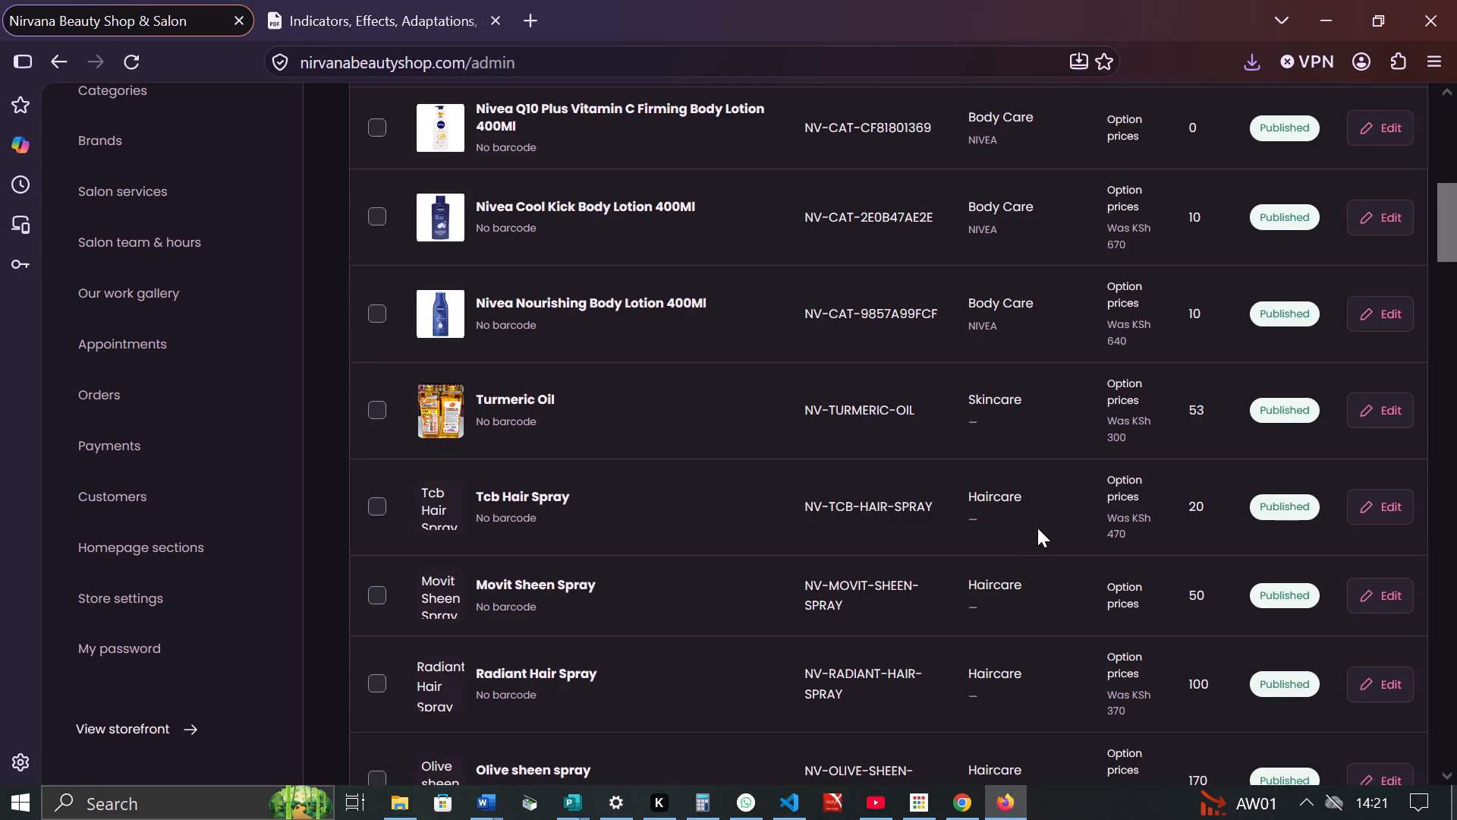
# Set Option 1's stock to 0 for the DR.DESS Osmanthus Floral Series shower gel 500ML and save the changes.
pyautogui.scroll(-2, 968, 511)
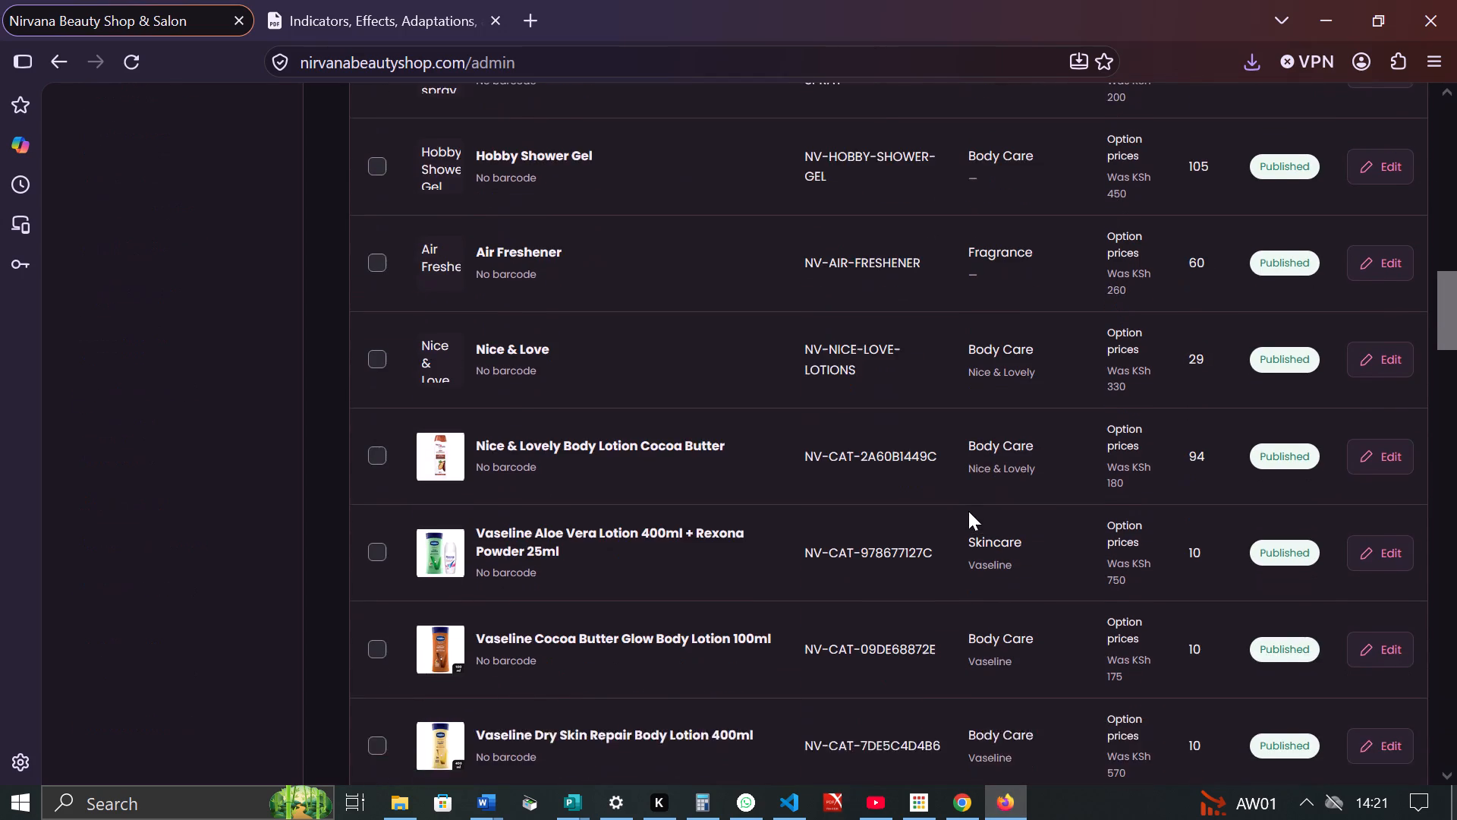
pyautogui.scroll(-3, 968, 511)
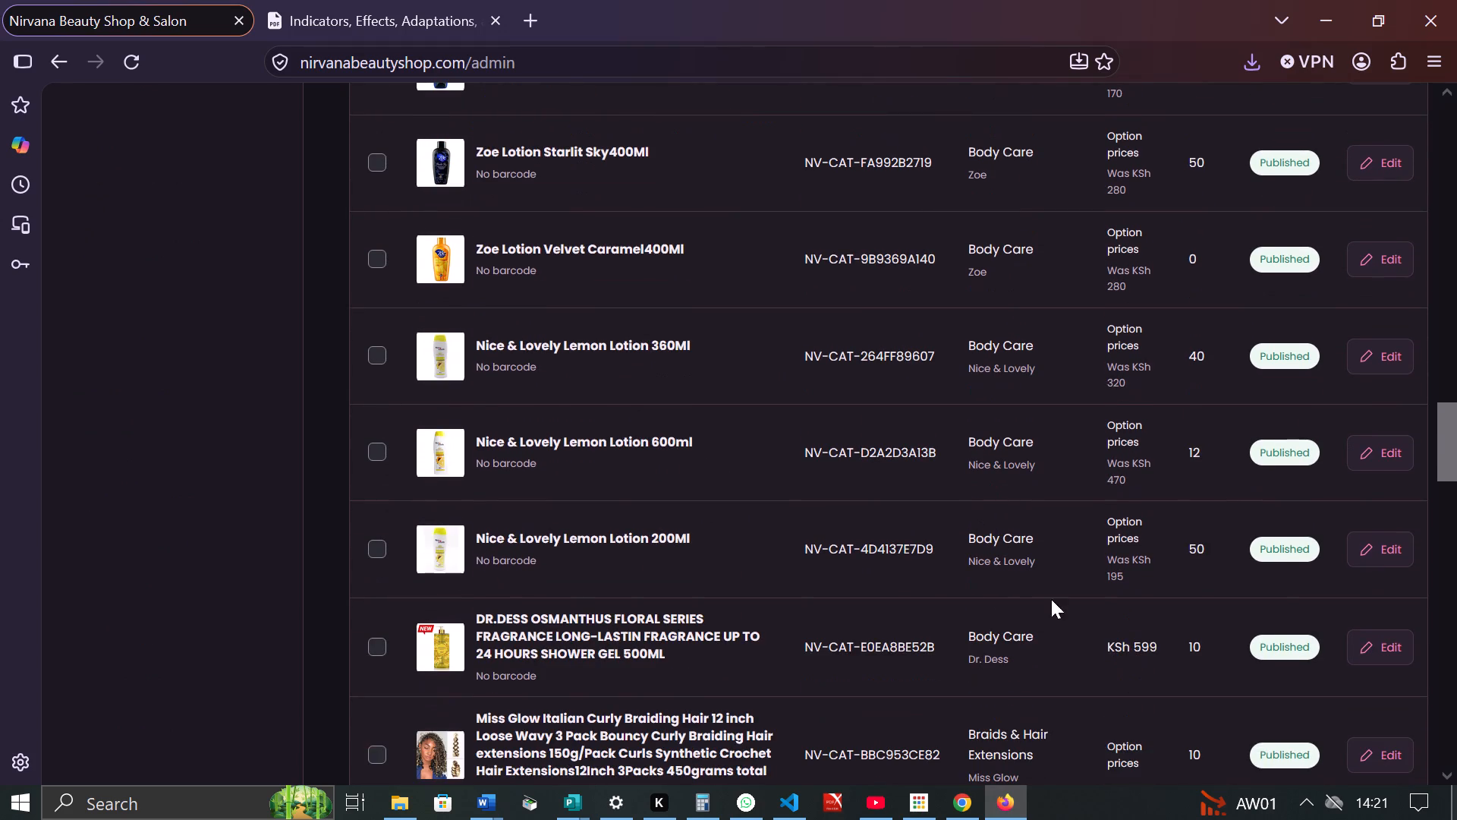
pyautogui.click(1380, 640)
pyautogui.scroll(-1, 1269, 572)
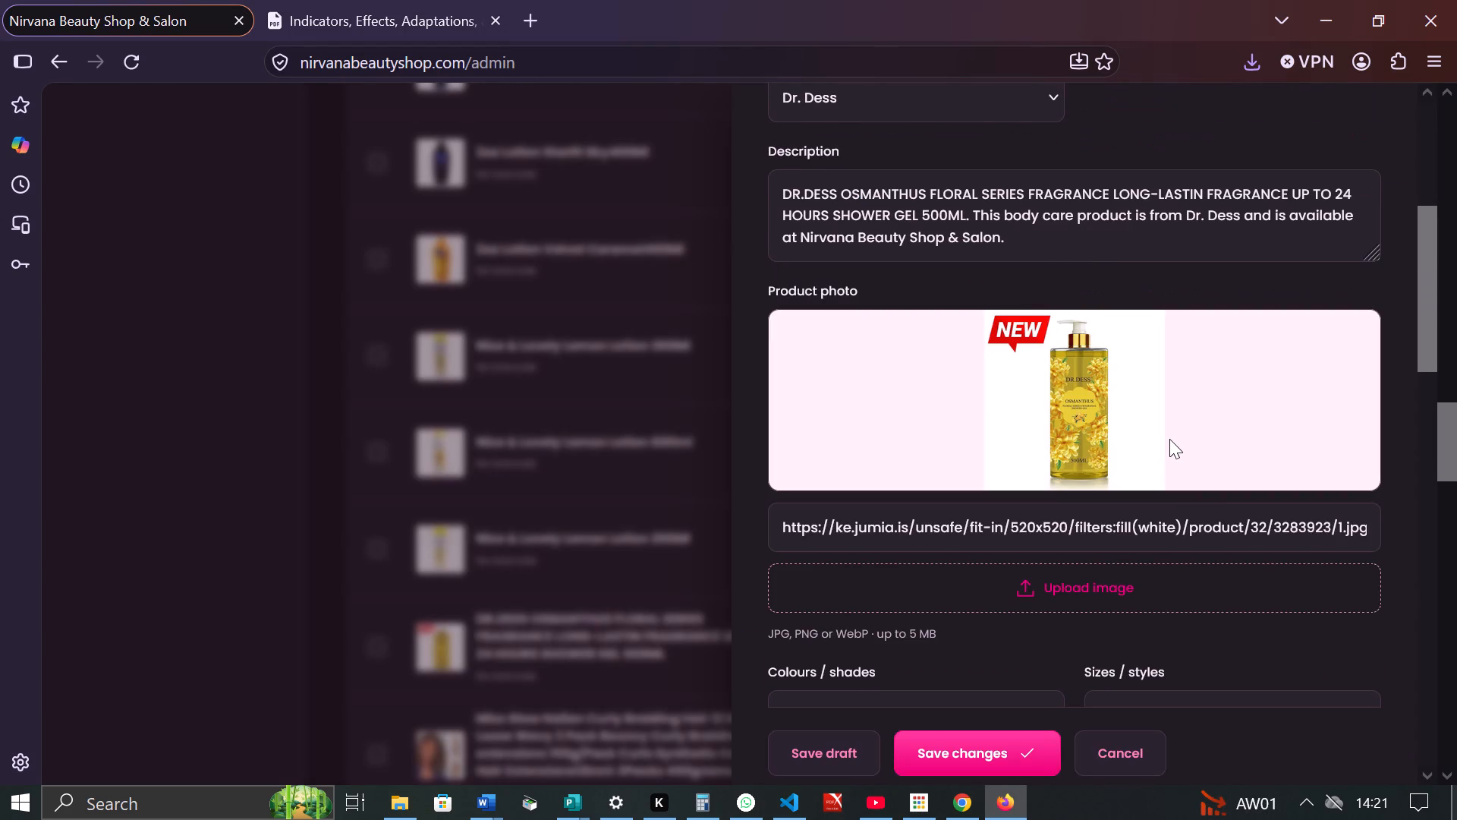
pyautogui.scroll(-1, 1160, 456)
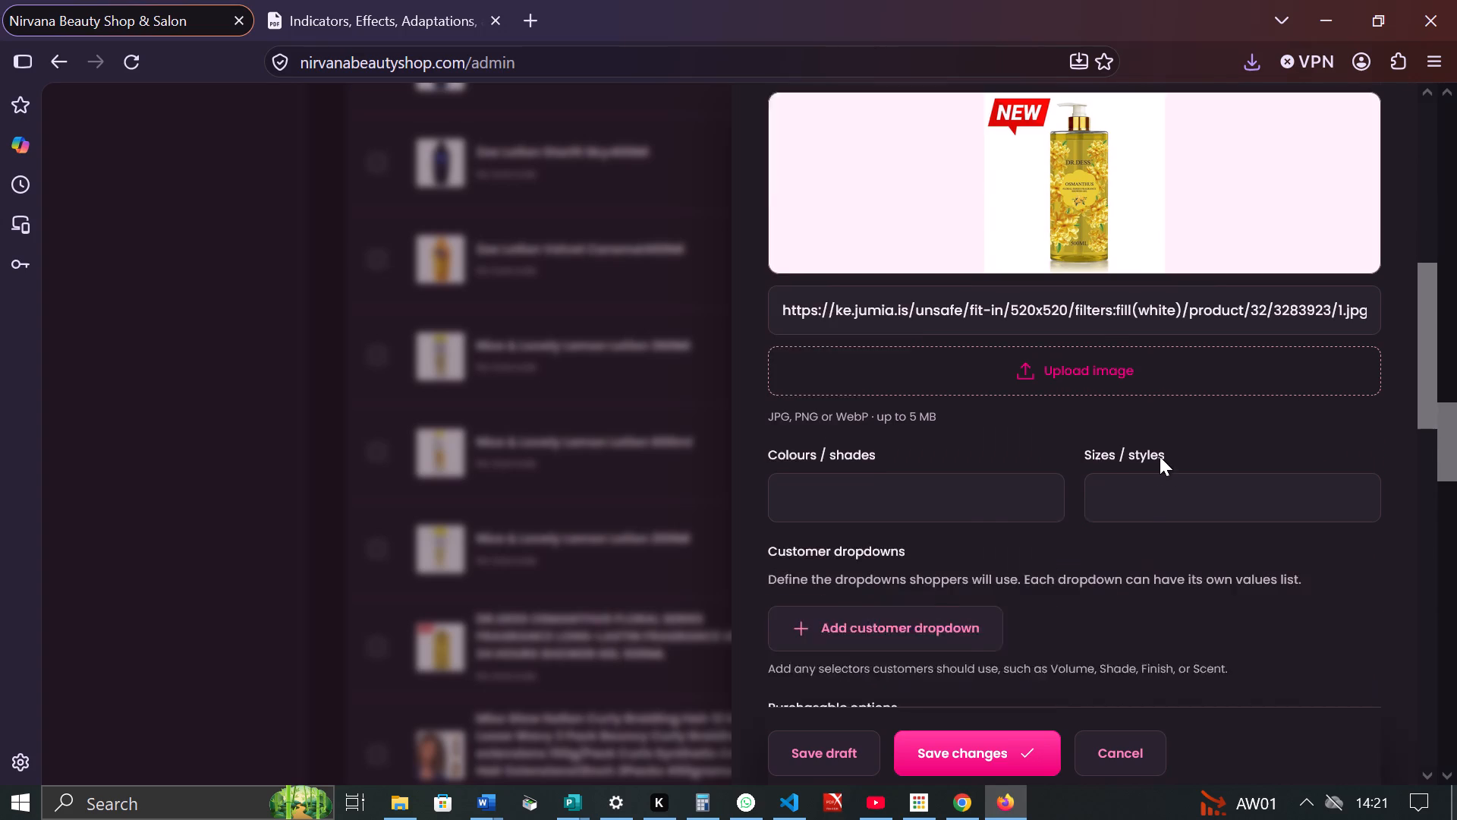
pyautogui.scroll(-1, 1095, 476)
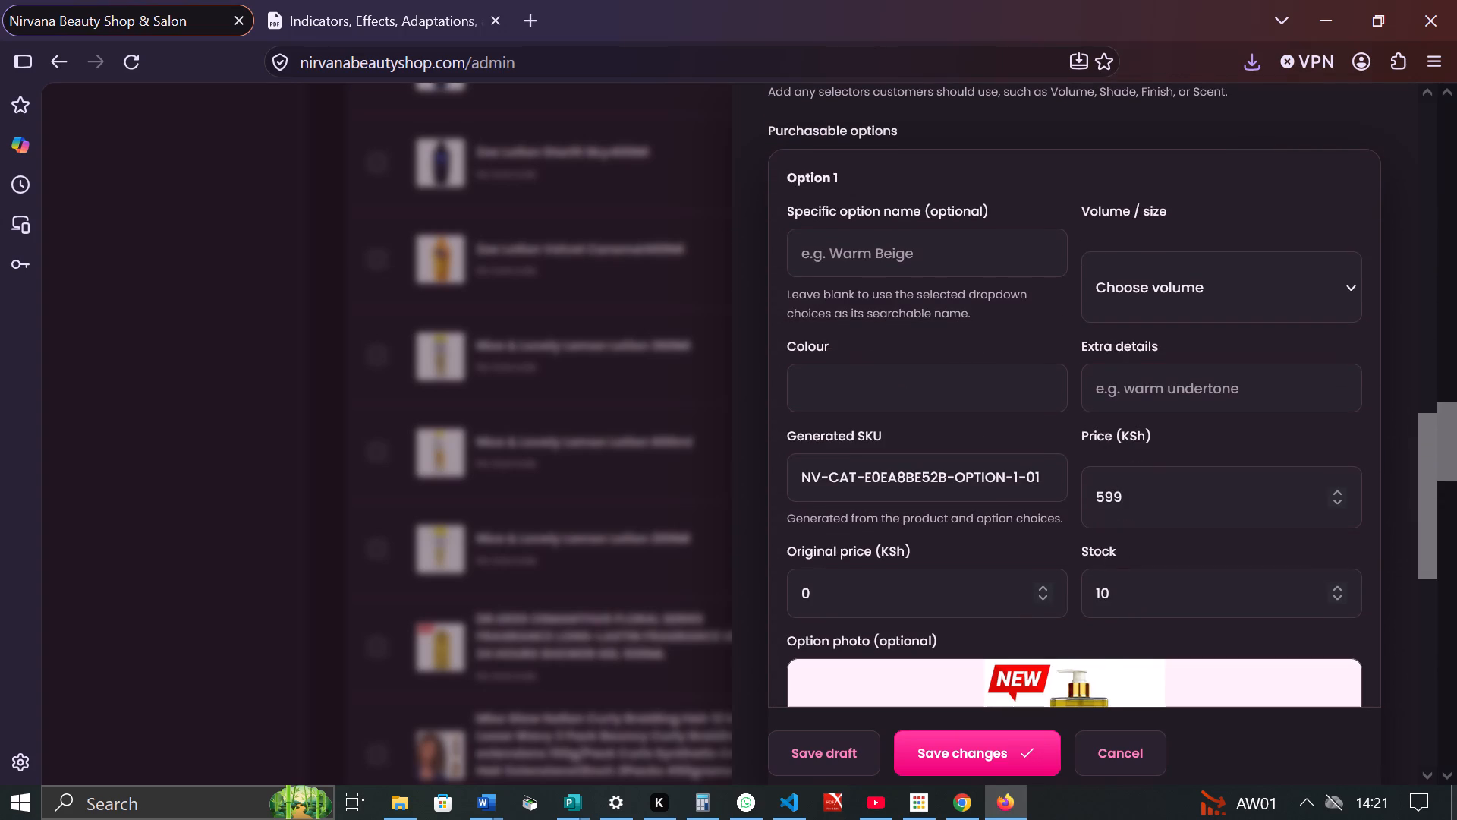
pyautogui.click(1101, 590)
pyautogui.press('BackSpace')
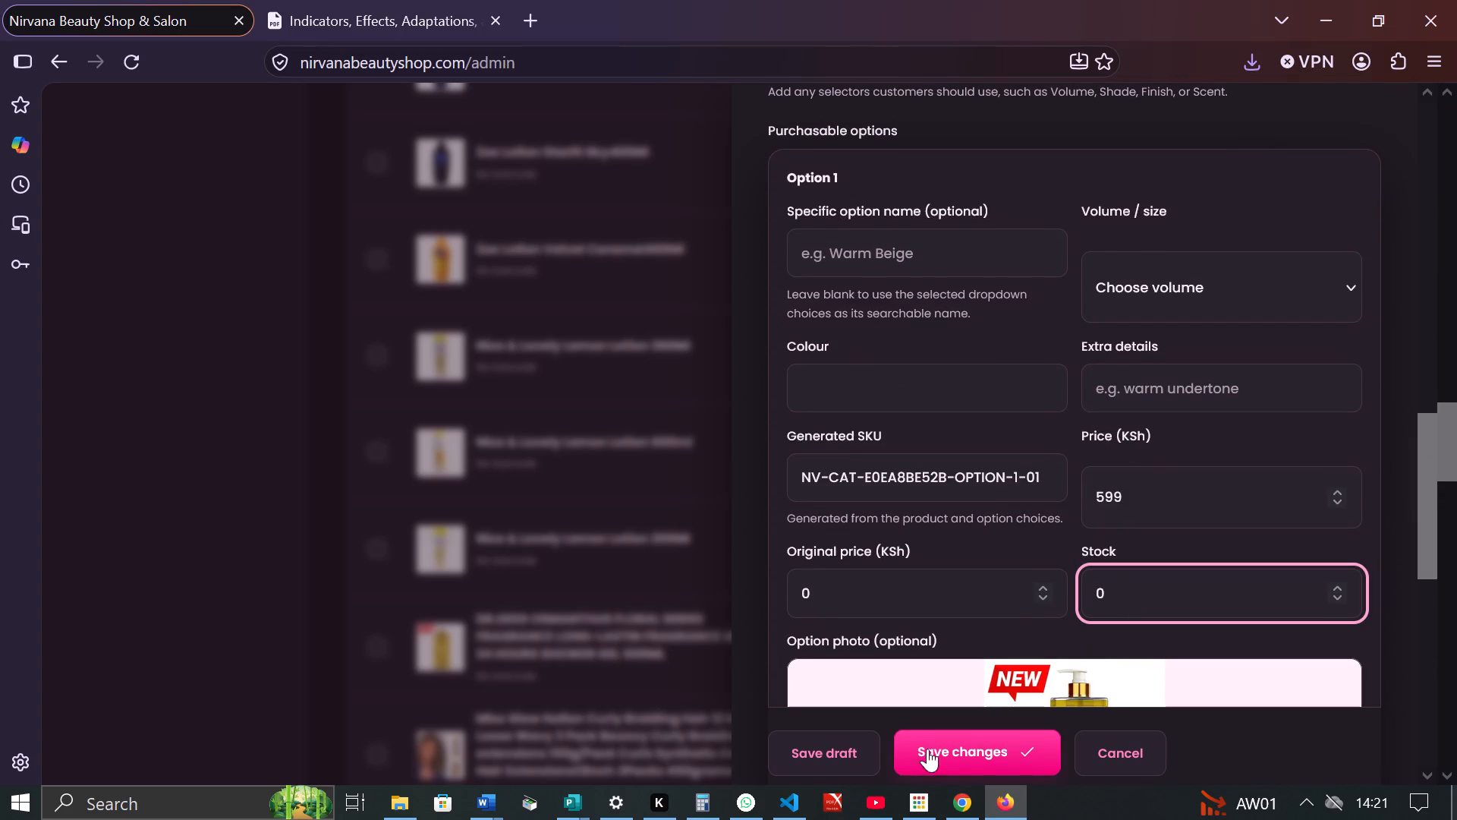
pyautogui.click(935, 741)
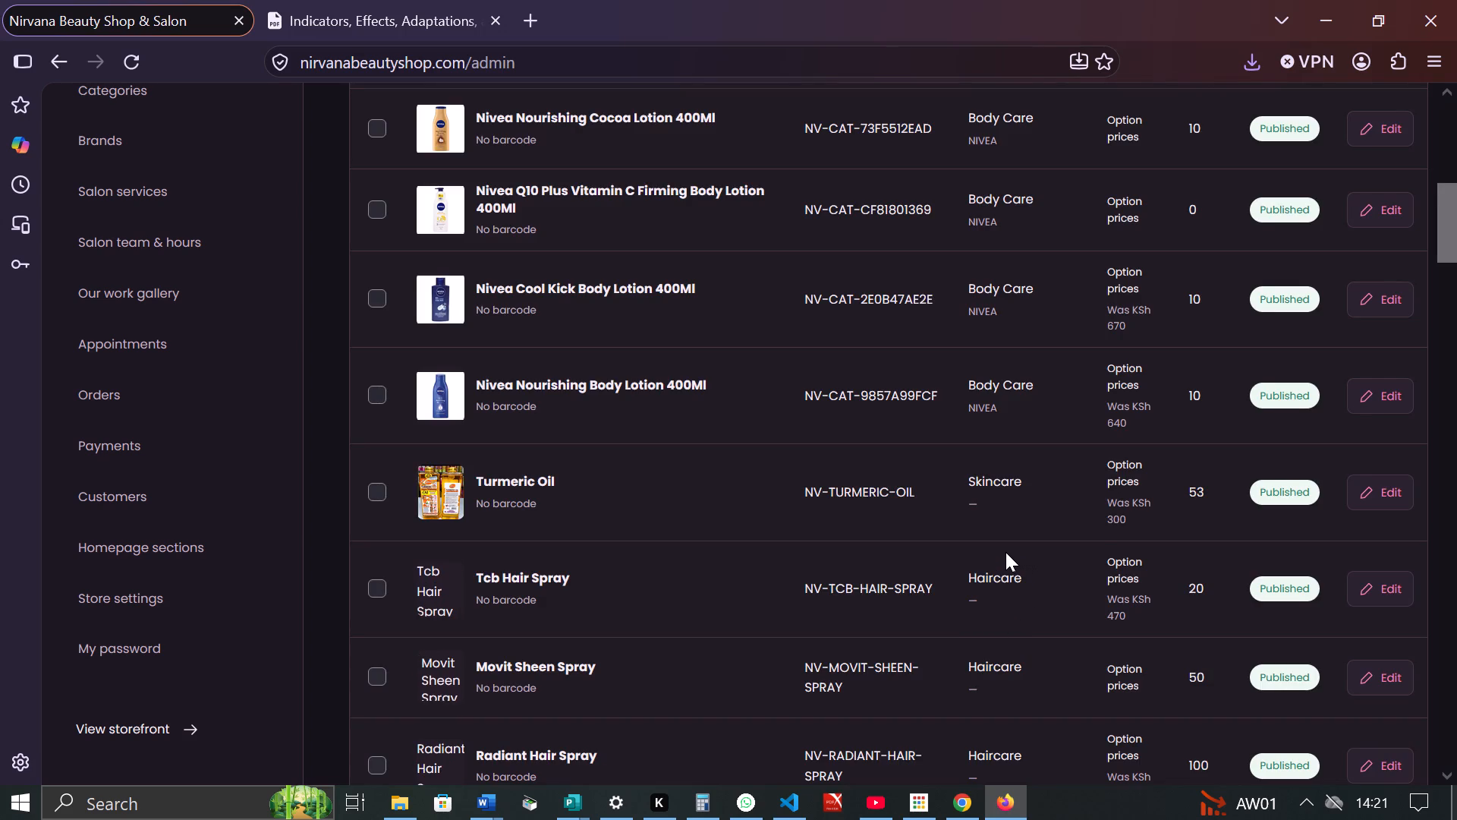
# Look further down the product list for the next item needing a stock update.
pyautogui.scroll(-2, 993, 551)
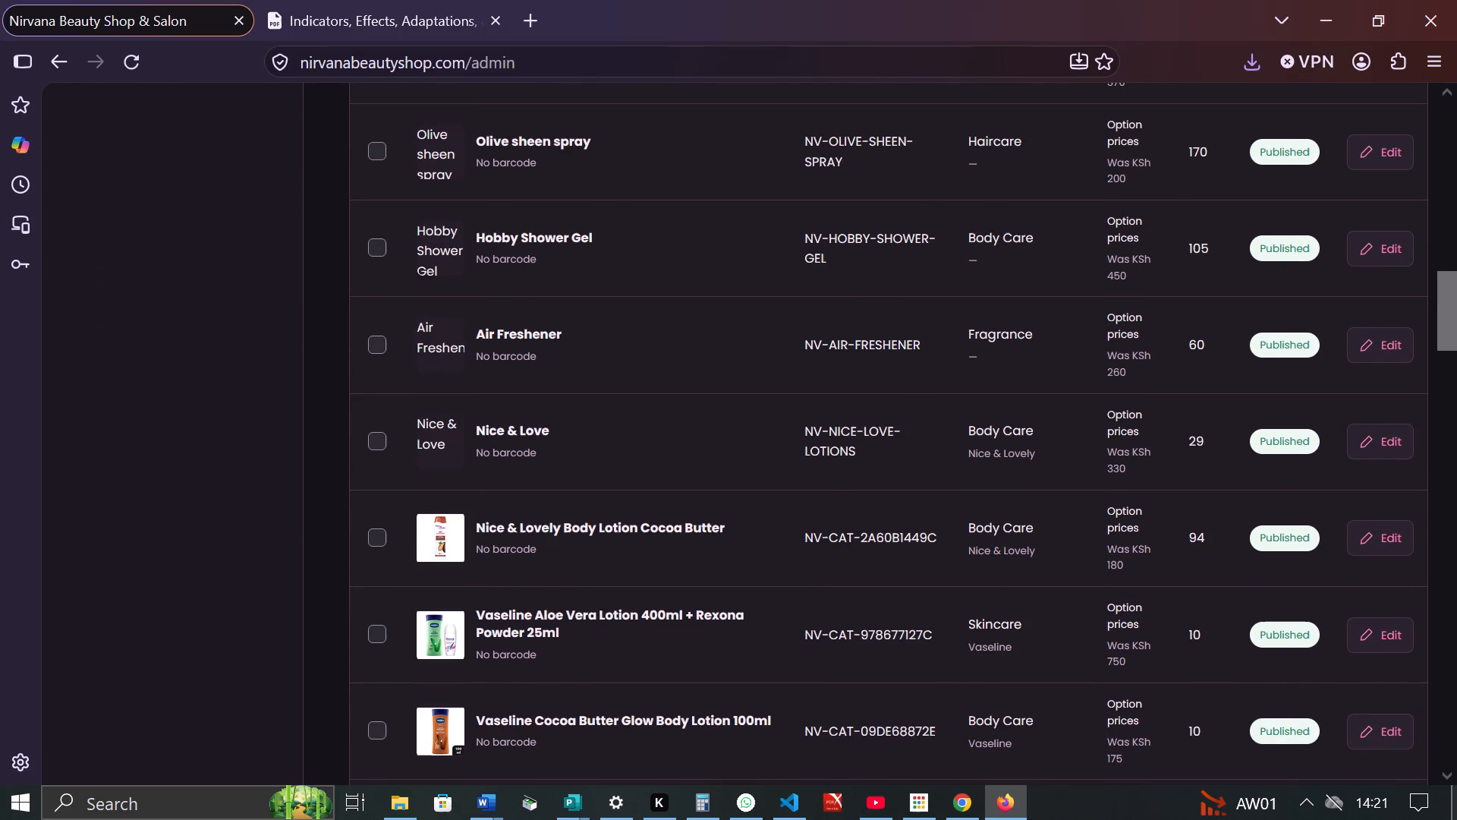
# Set the Standard option's stock to 0 for the 12 inch Miss Glow Italian Curly Braiding Hair and submit the changes.
pyautogui.scroll(-3, 991, 550)
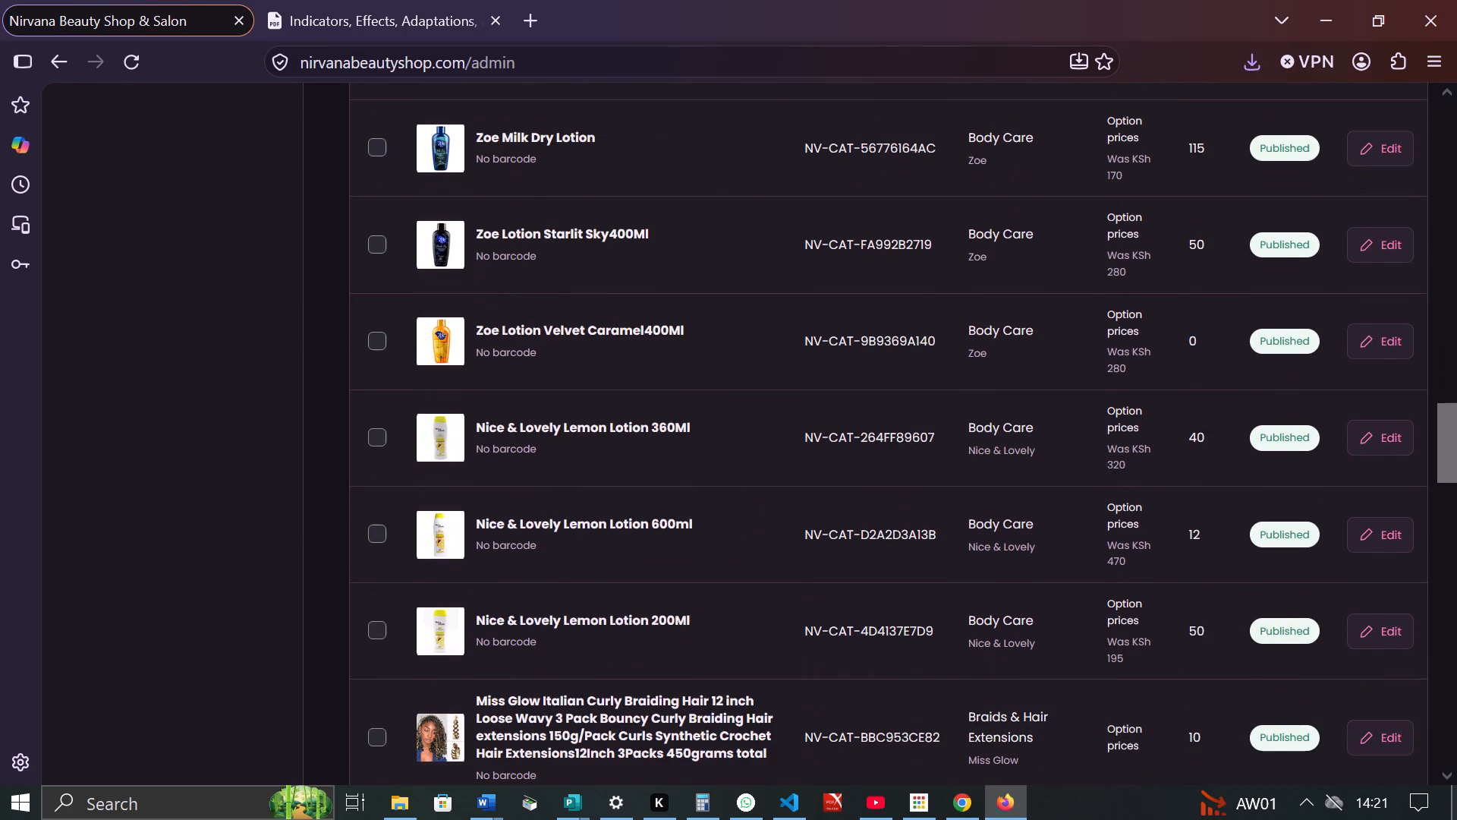
pyautogui.click(1386, 741)
pyautogui.scroll(-1, 1175, 692)
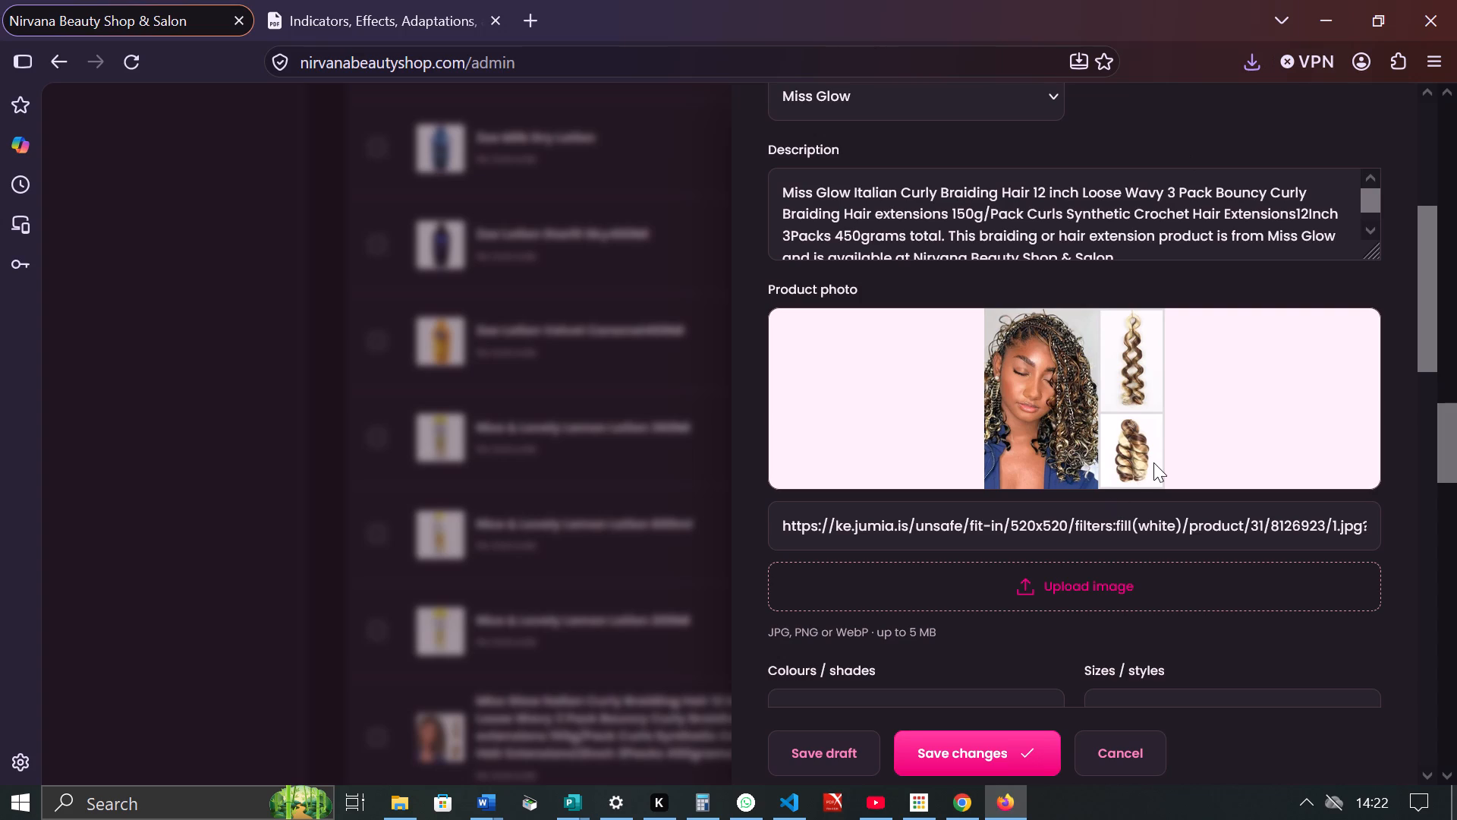
pyautogui.scroll(-2, 1153, 462)
pyautogui.click(1102, 598)
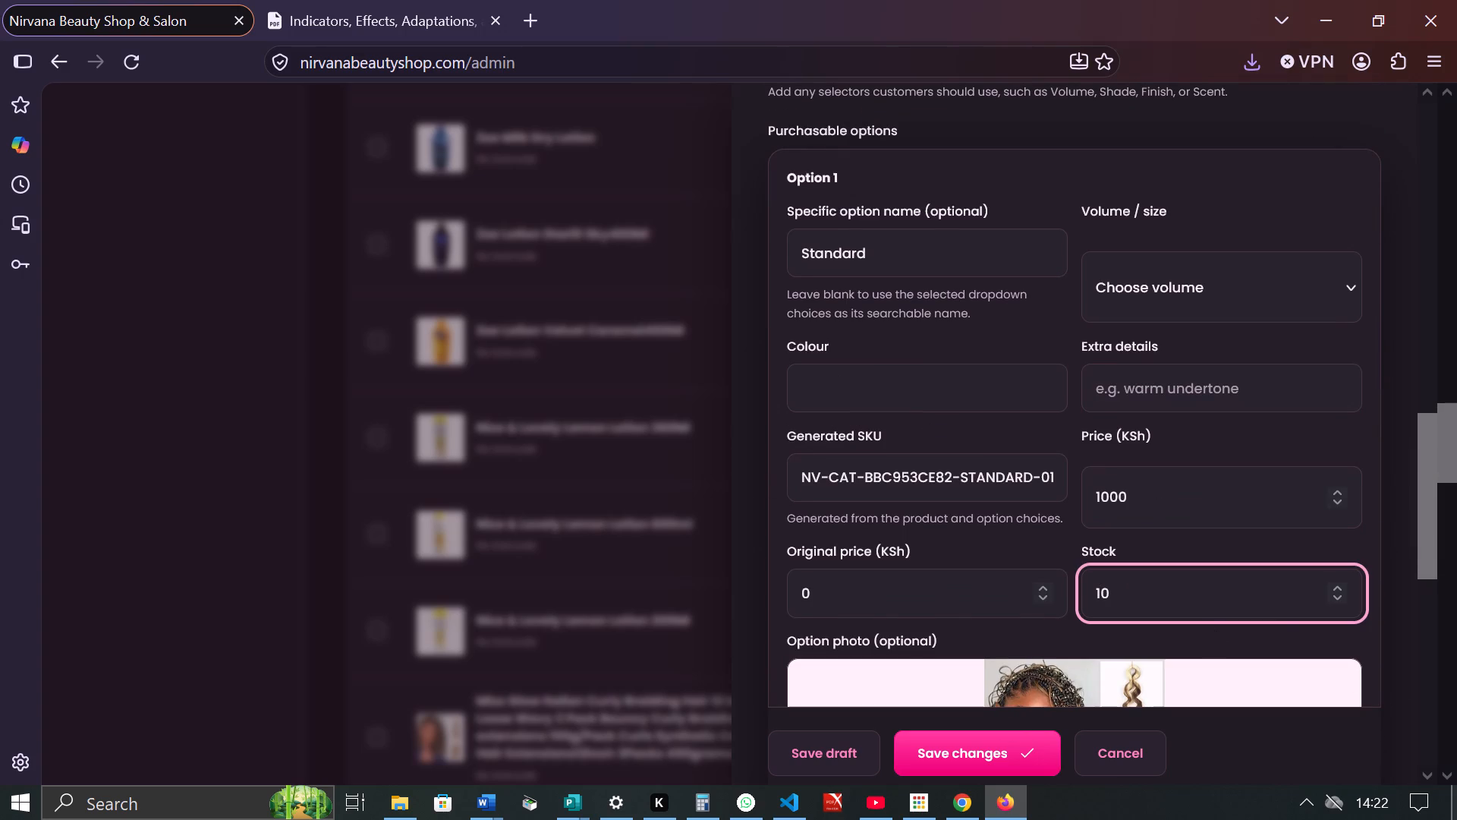
pyautogui.press('BackSpace')
pyautogui.click(1020, 751)
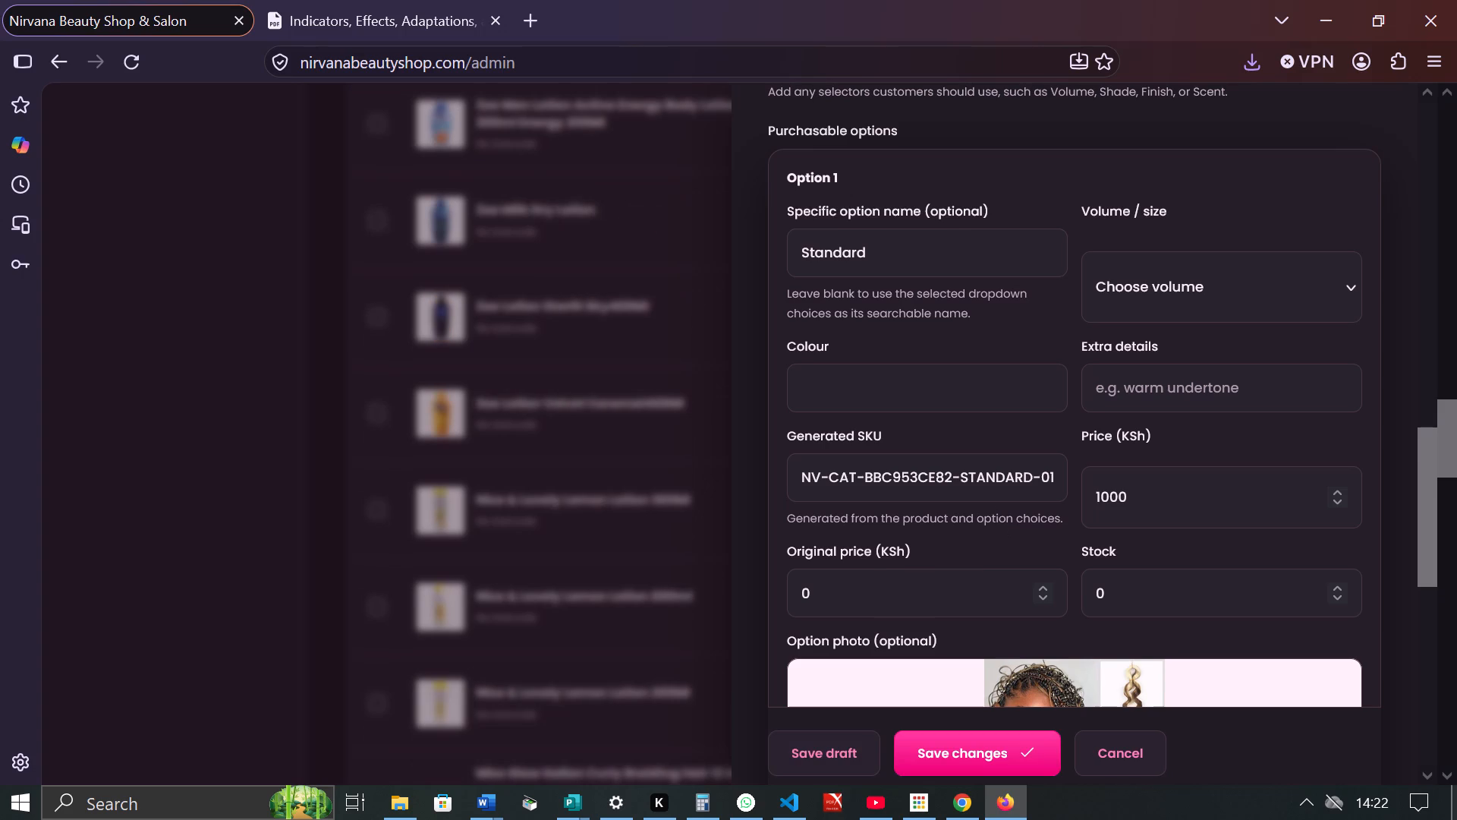
# Shorten the general product name to "Miss Glow Italian Curly Braiding Hair" and save the product.
pyautogui.scroll(2, 1075, 446)
pyautogui.scroll(4, 1012, 454)
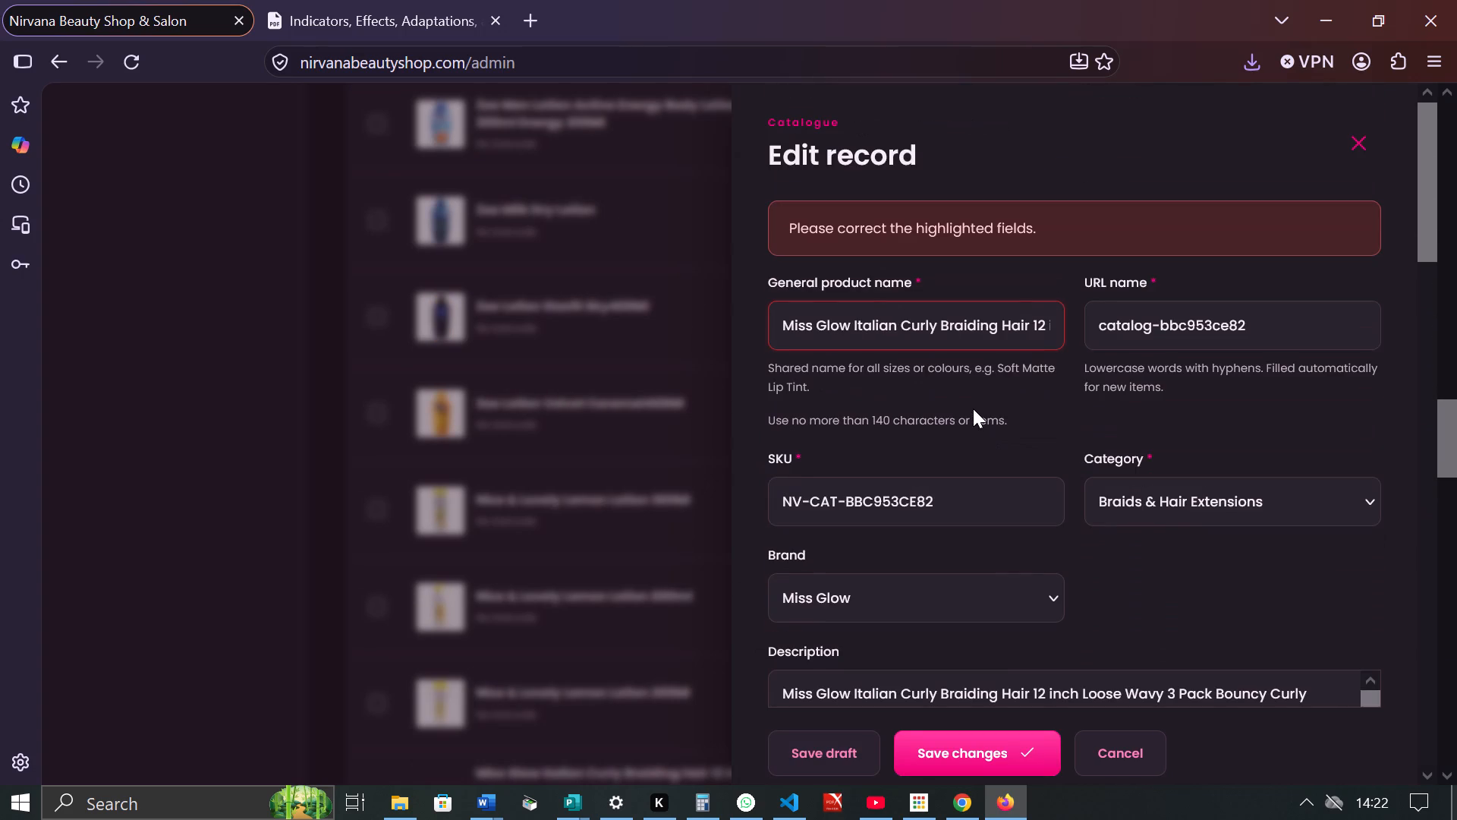
pyautogui.scroll(1, 973, 408)
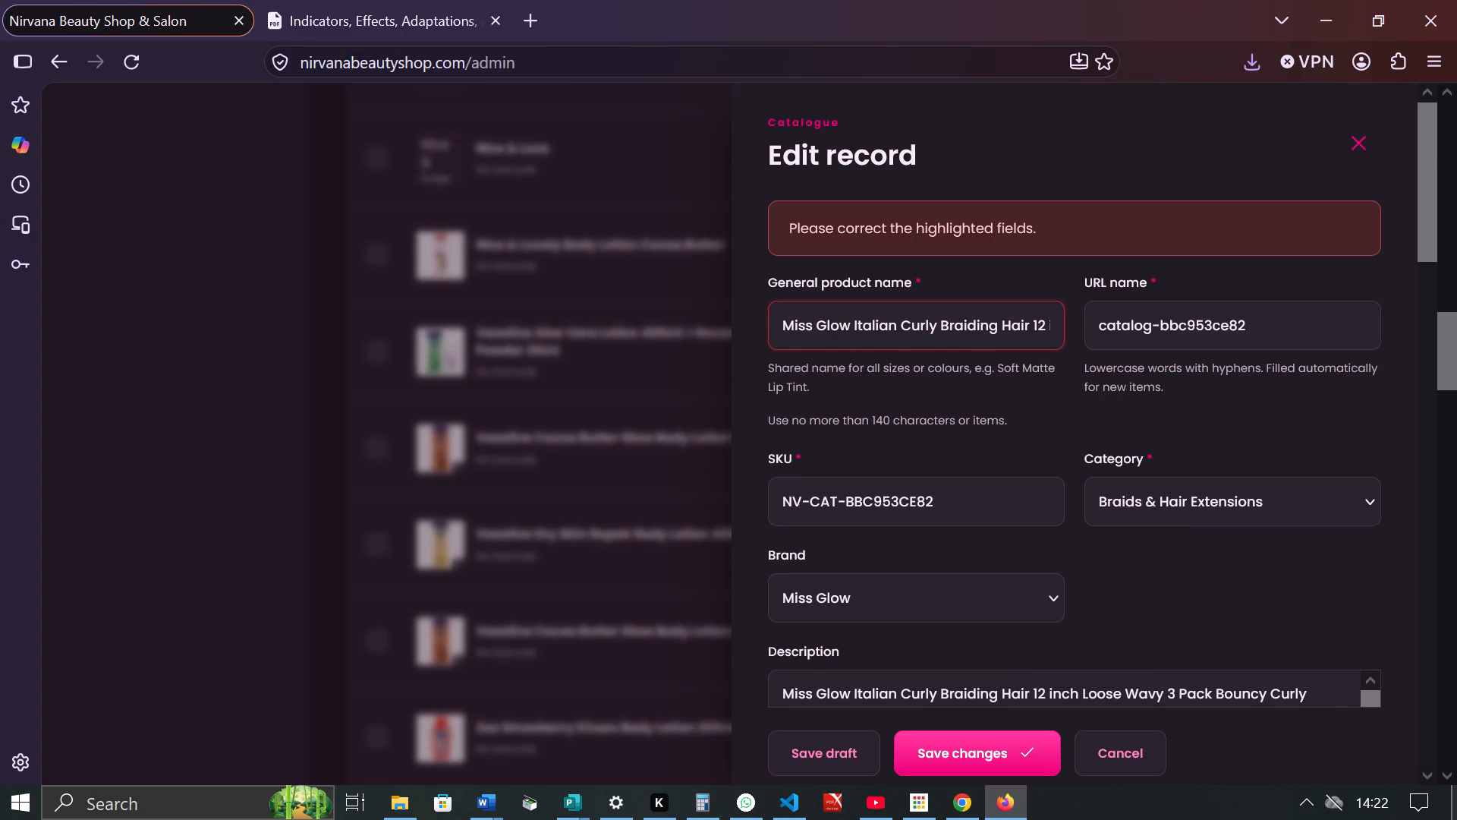
pyautogui.click(1049, 330)
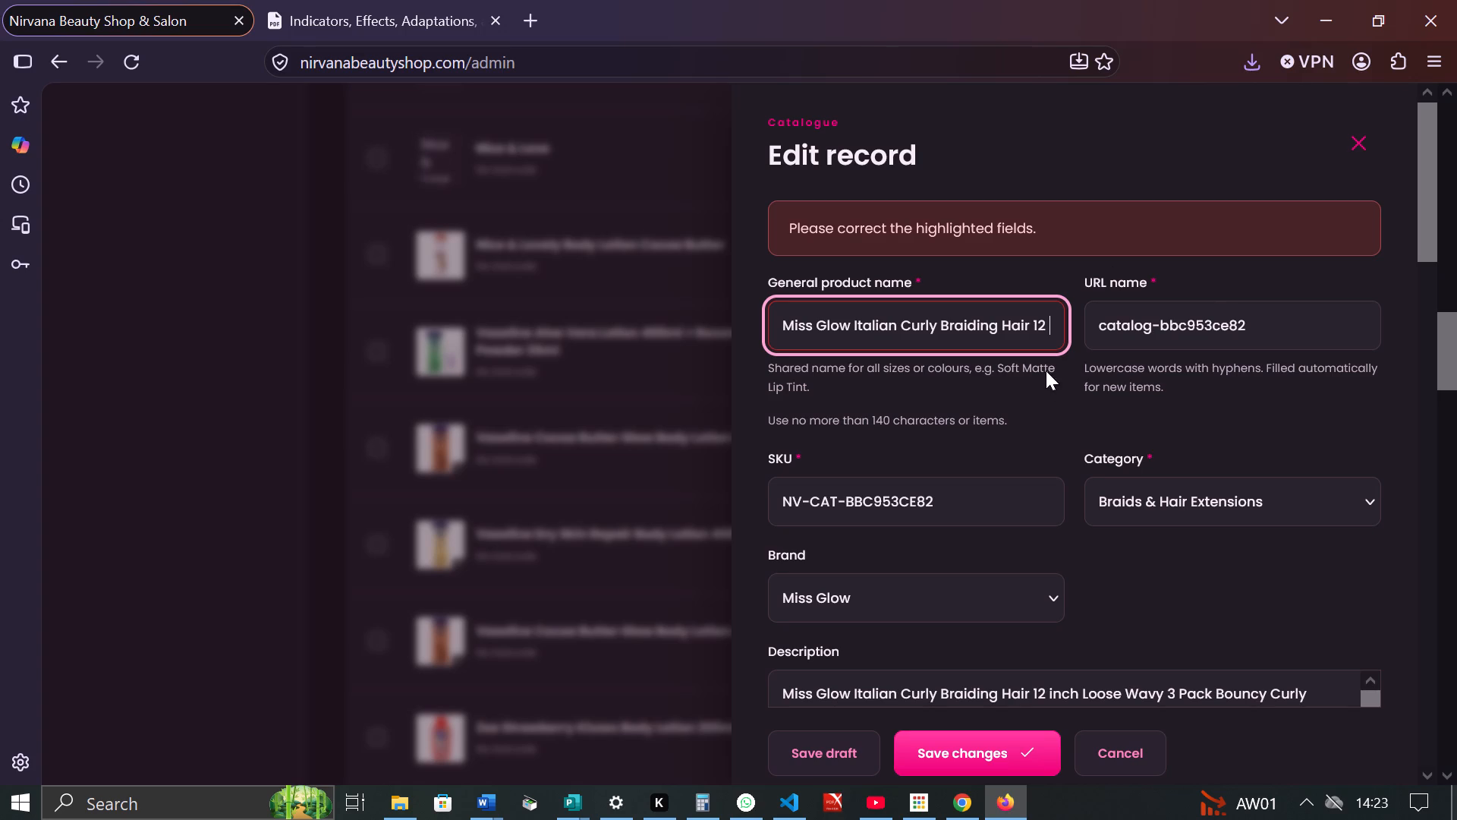
pyautogui.moveTo(1050, 323); pyautogui.dragTo(1076, 333)
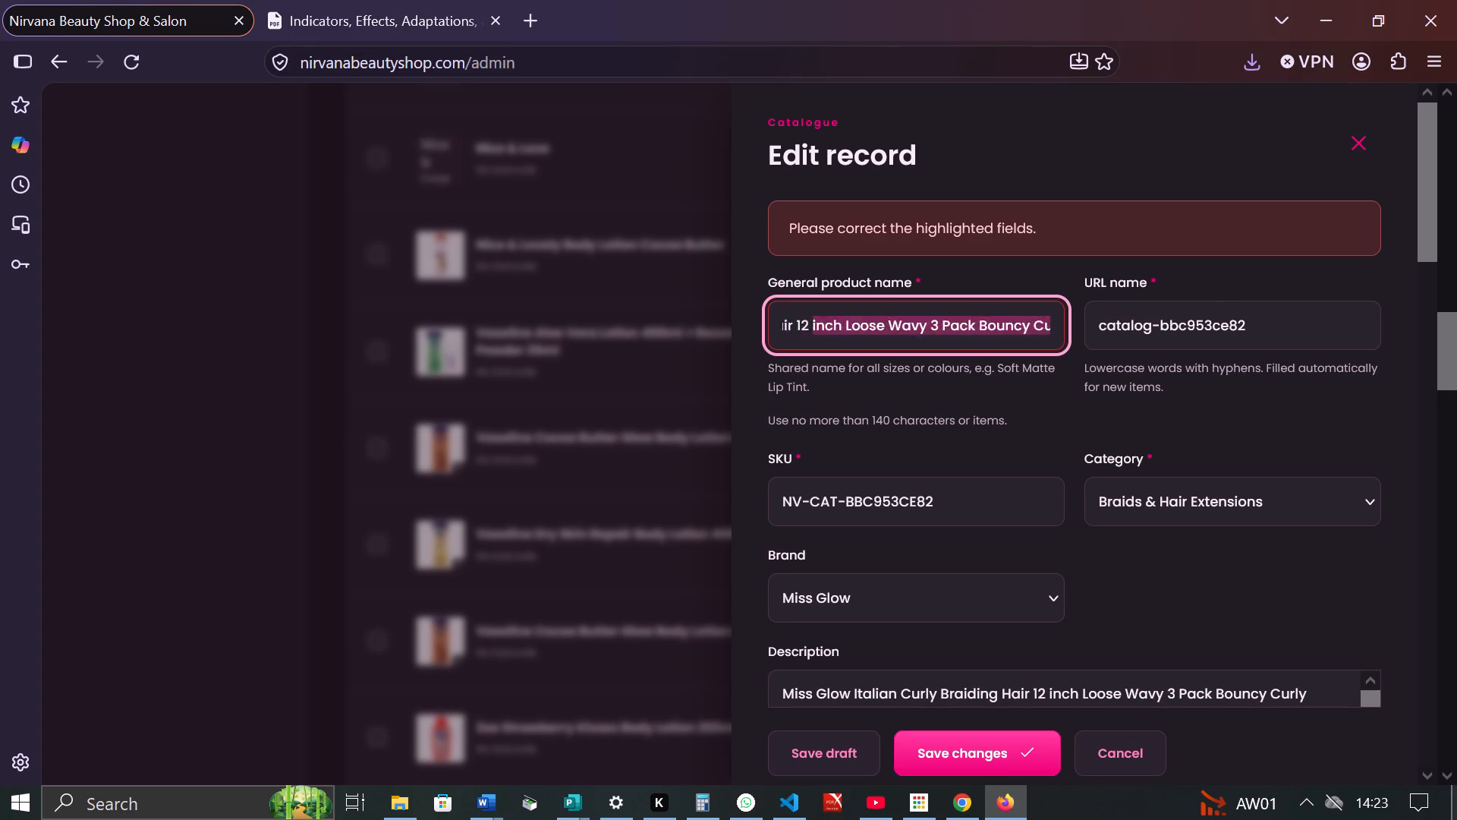
pyautogui.moveTo(1076, 333); pyautogui.dragTo(1087, 333)
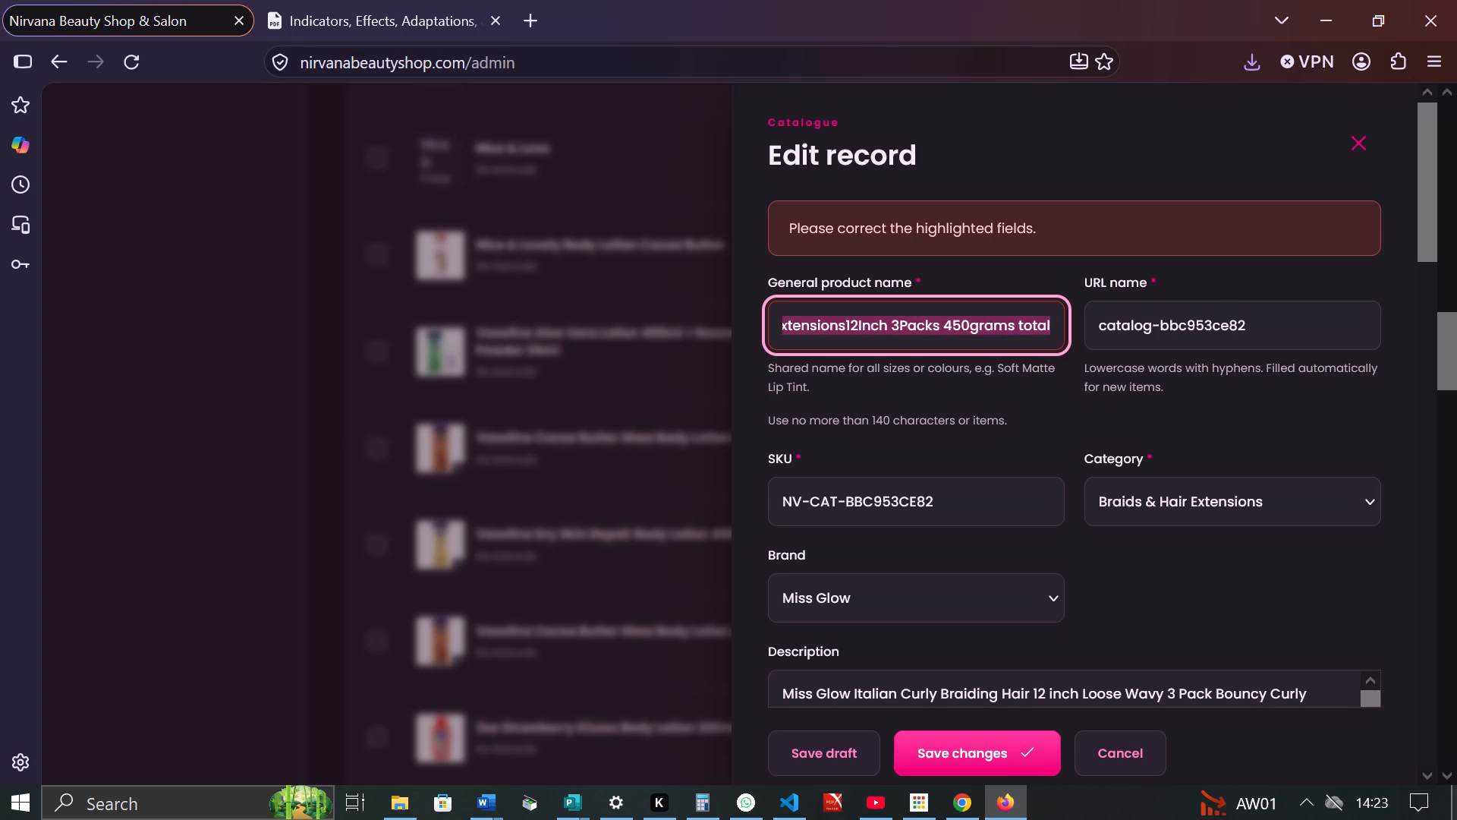
pyautogui.moveTo(1087, 333); pyautogui.dragTo(1031, 412)
pyautogui.press('BackSpace')
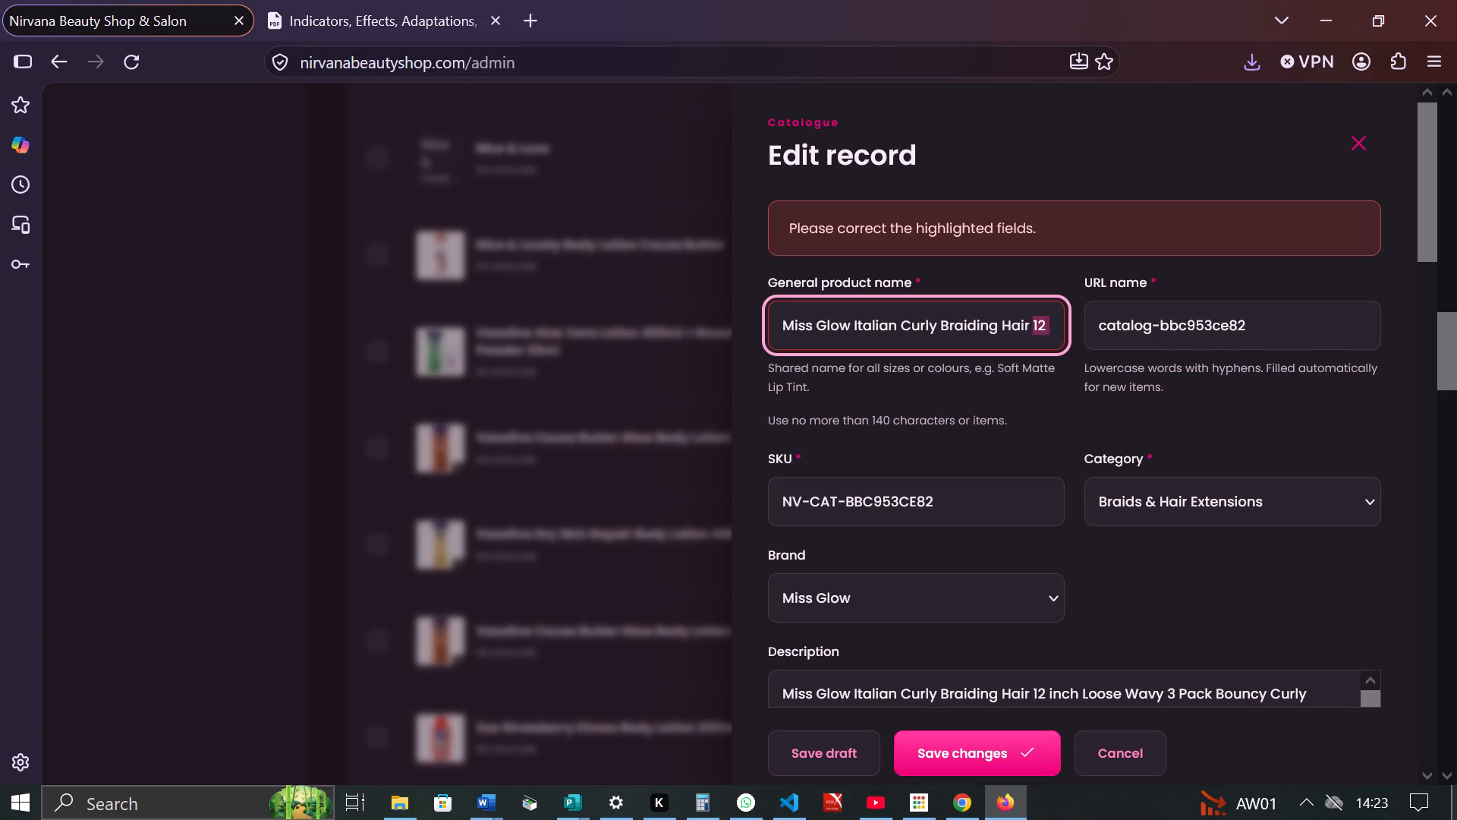
pyautogui.moveTo(1031, 412); pyautogui.dragTo(1035, 406)
pyautogui.press('BackSpace')
pyautogui.moveTo(1035, 406); pyautogui.dragTo(977, 762)
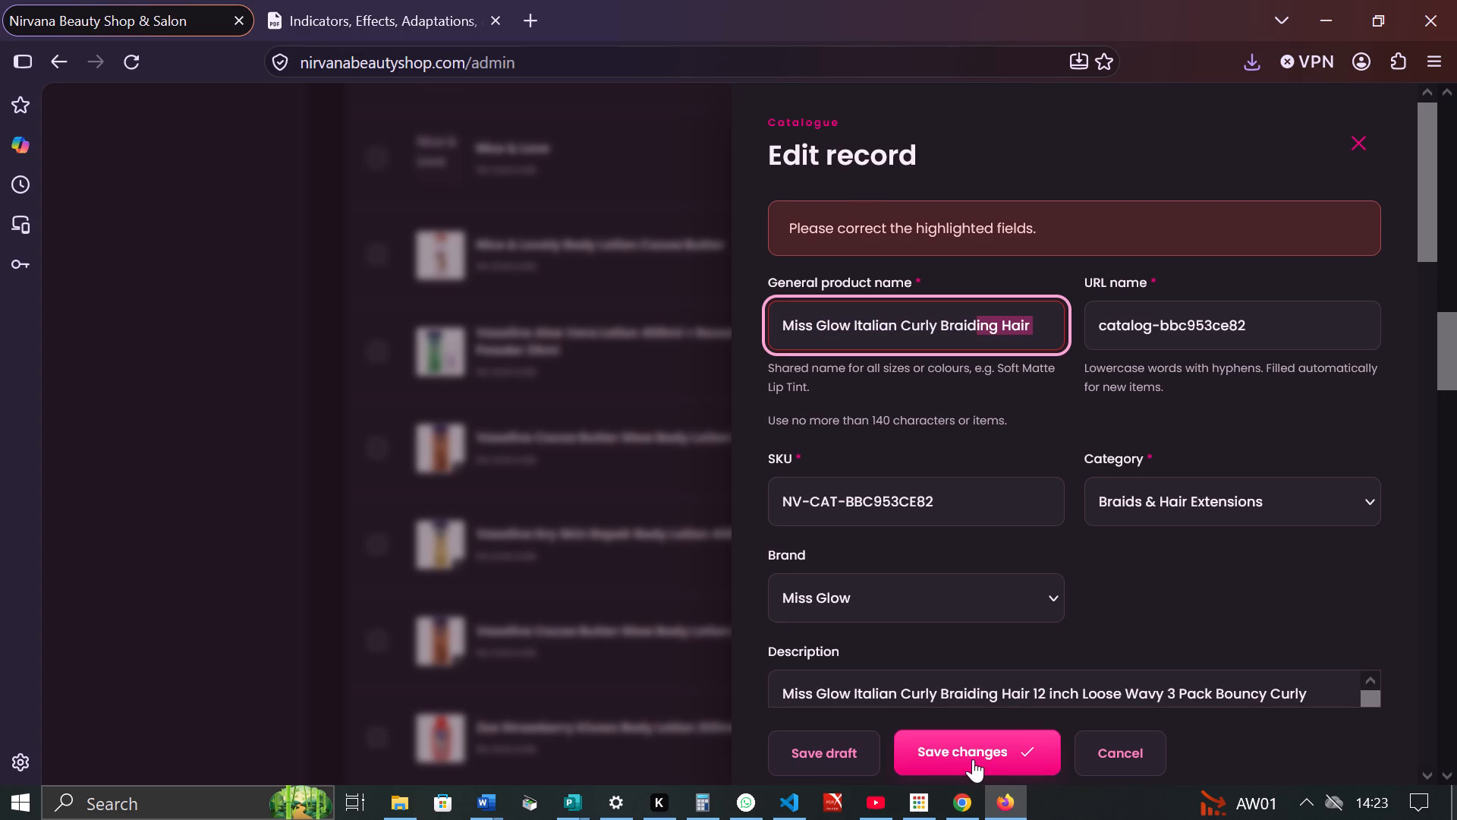
pyautogui.click(973, 759)
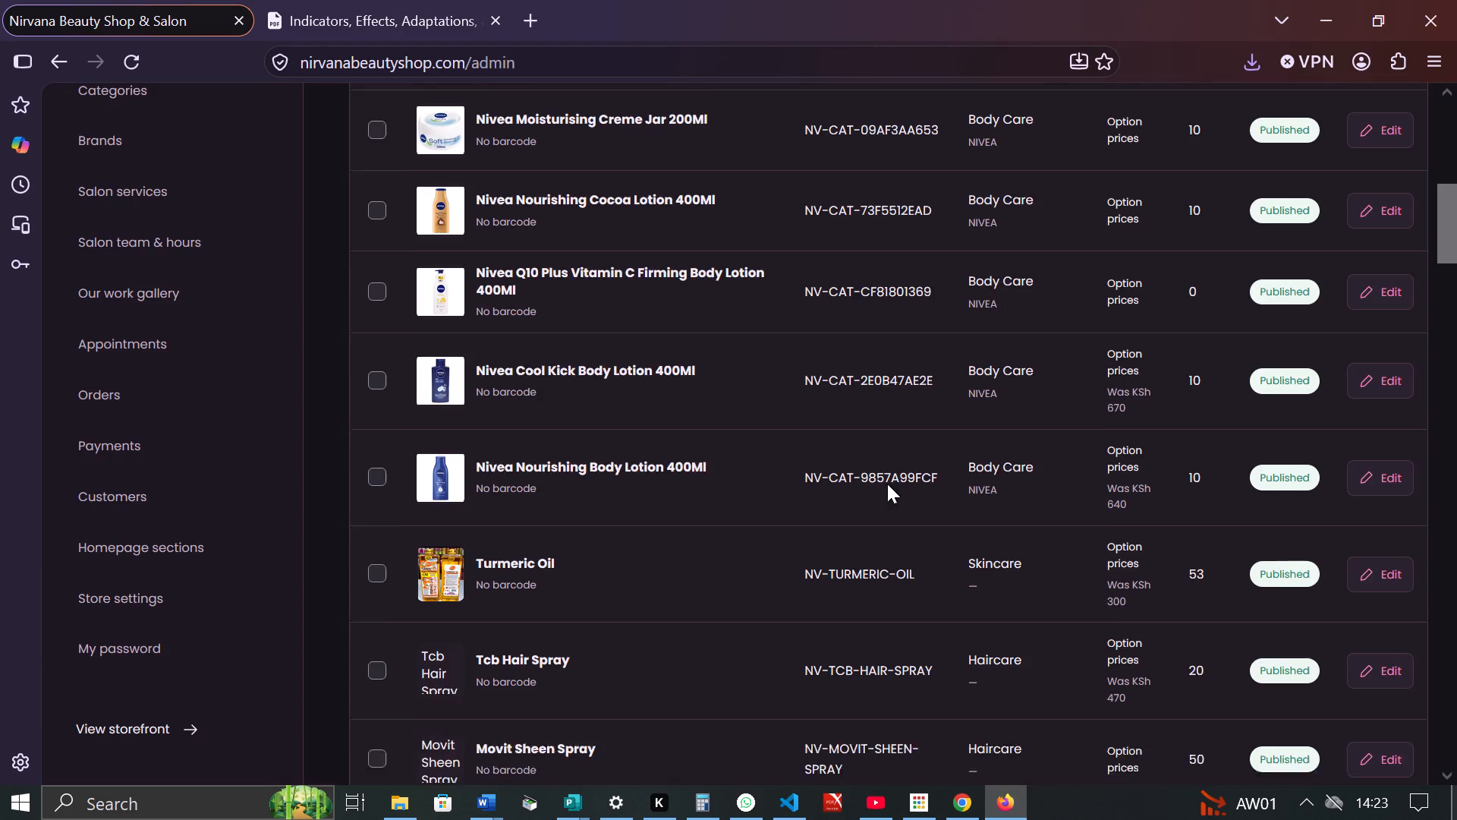
# Set the Standard option's stock to 0 for the 24 inch Miss Fashion french Curly Braiding Hair and submit the changes.
pyautogui.scroll(-4, 807, 497)
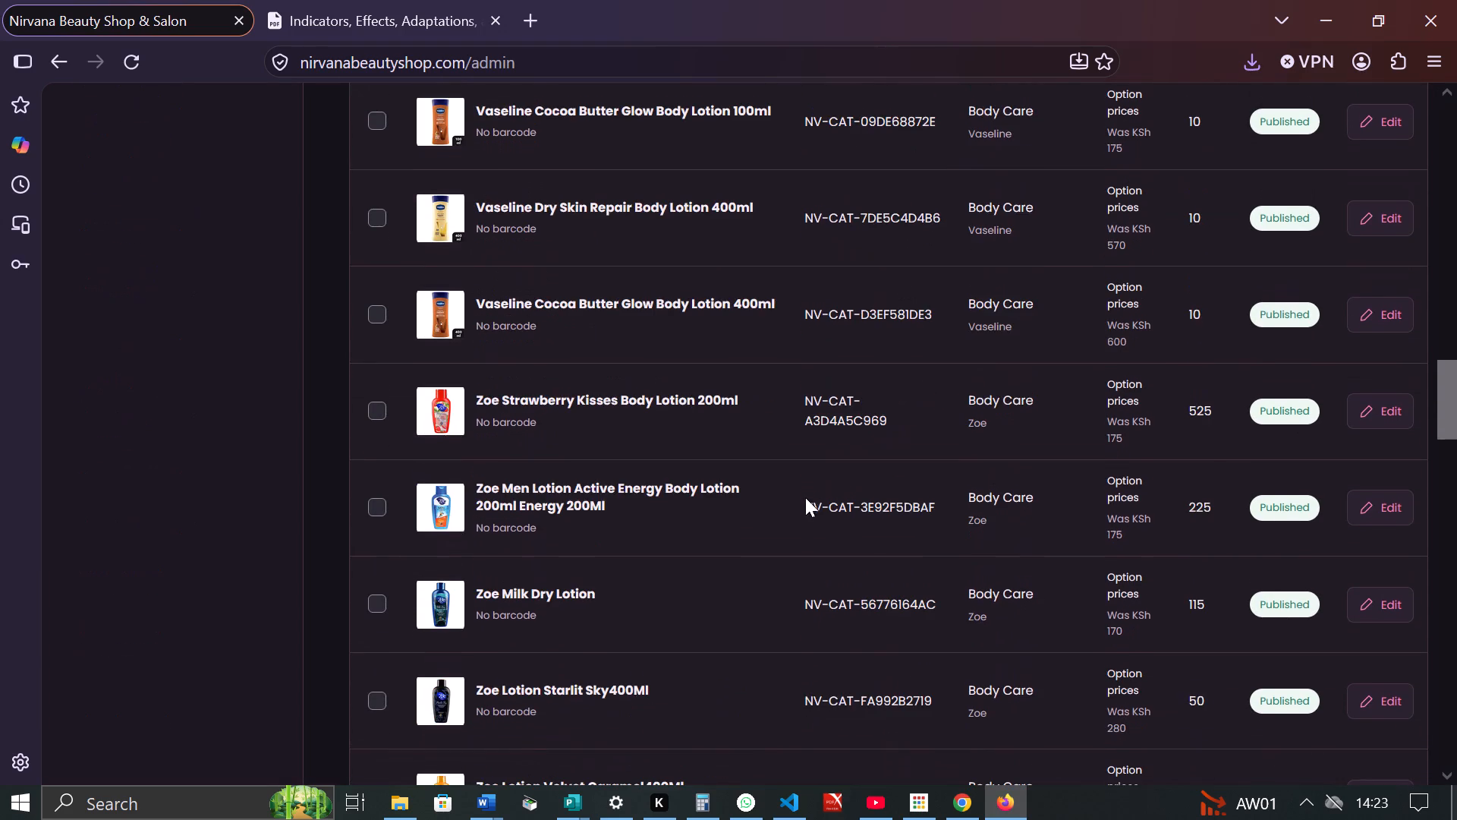
pyautogui.scroll(-2, 805, 497)
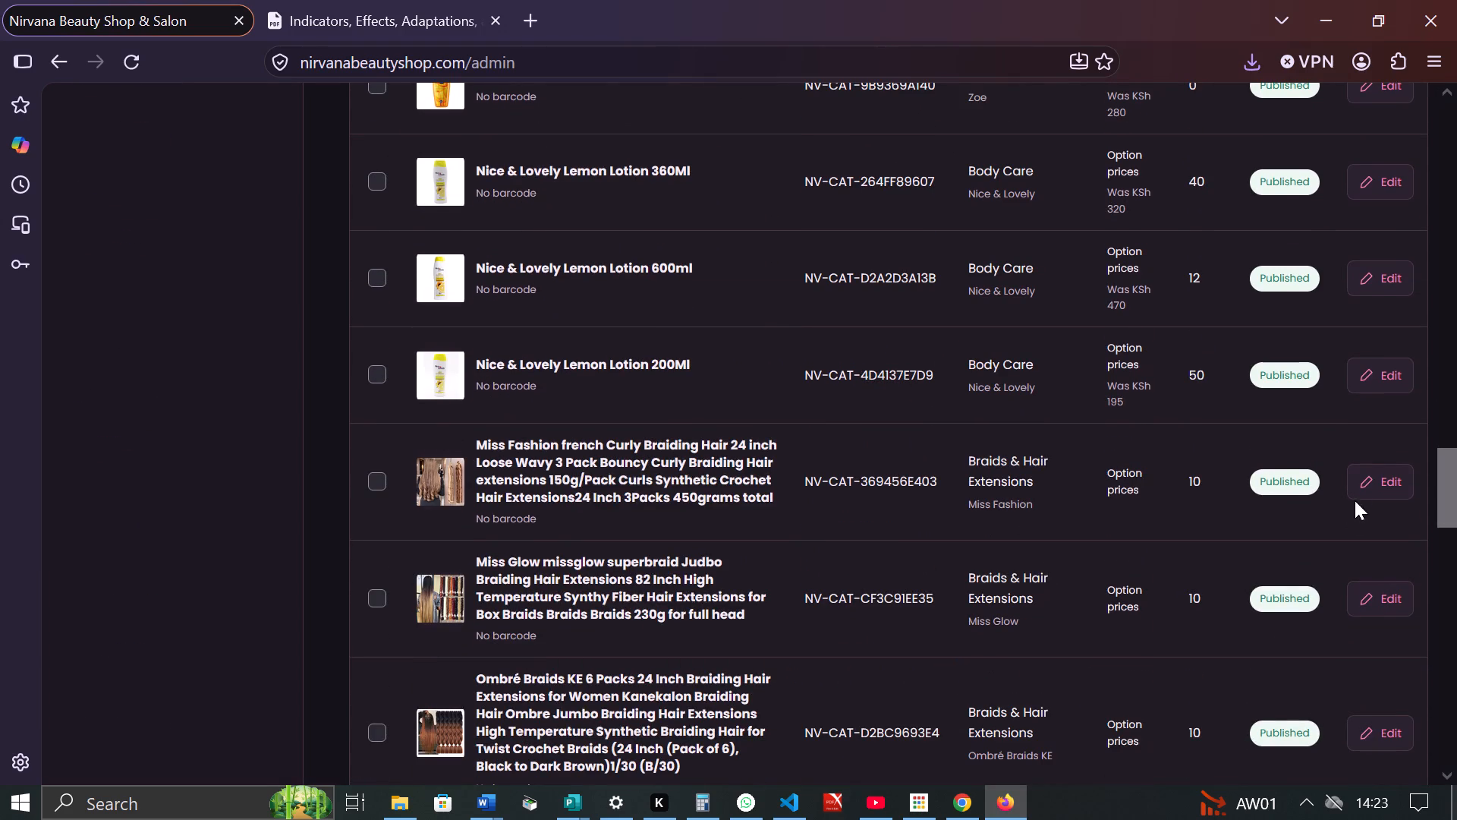
pyautogui.click(1367, 490)
pyautogui.scroll(-1, 1308, 510)
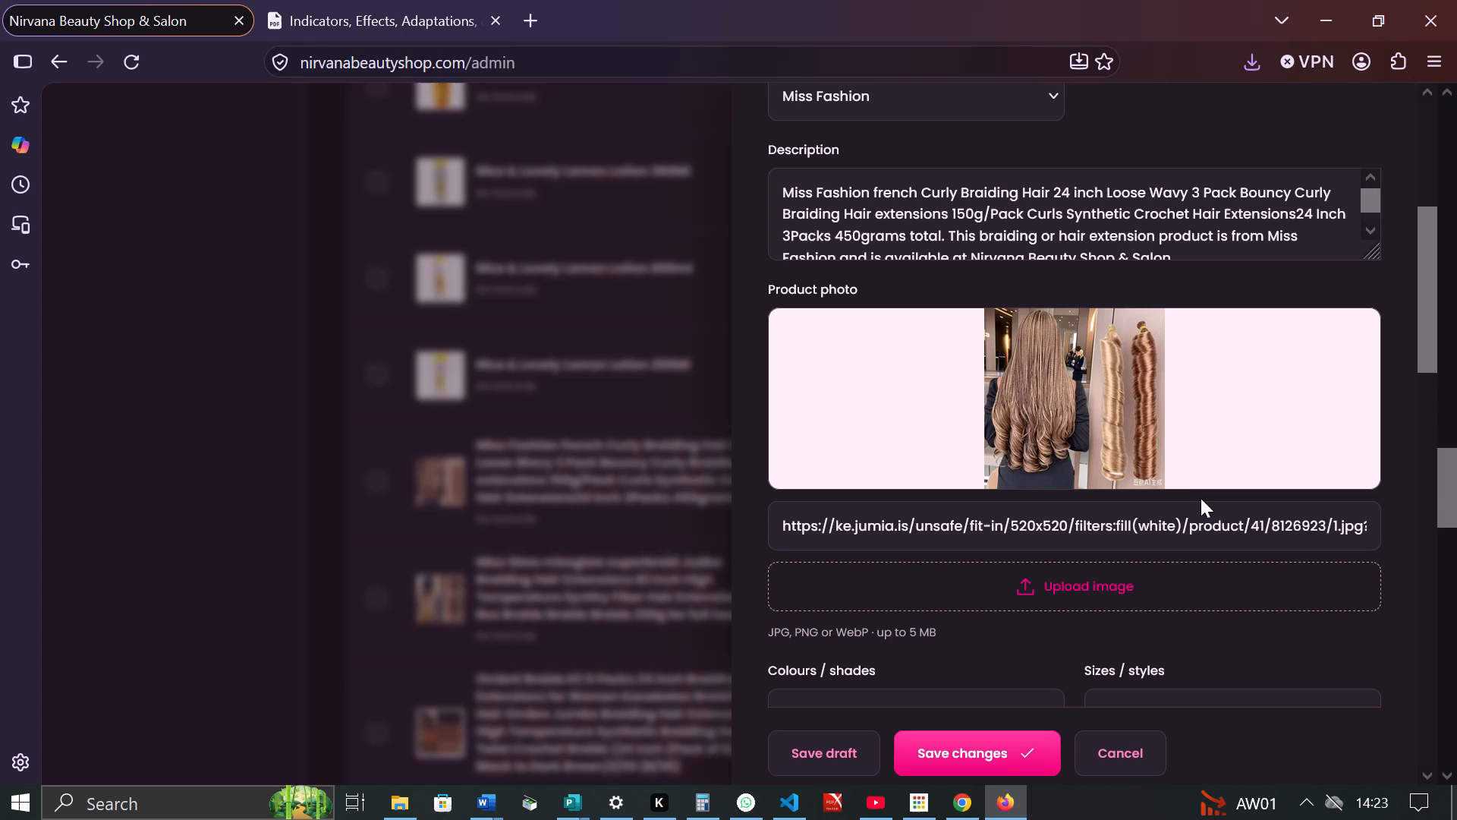
pyautogui.scroll(-2, 1201, 498)
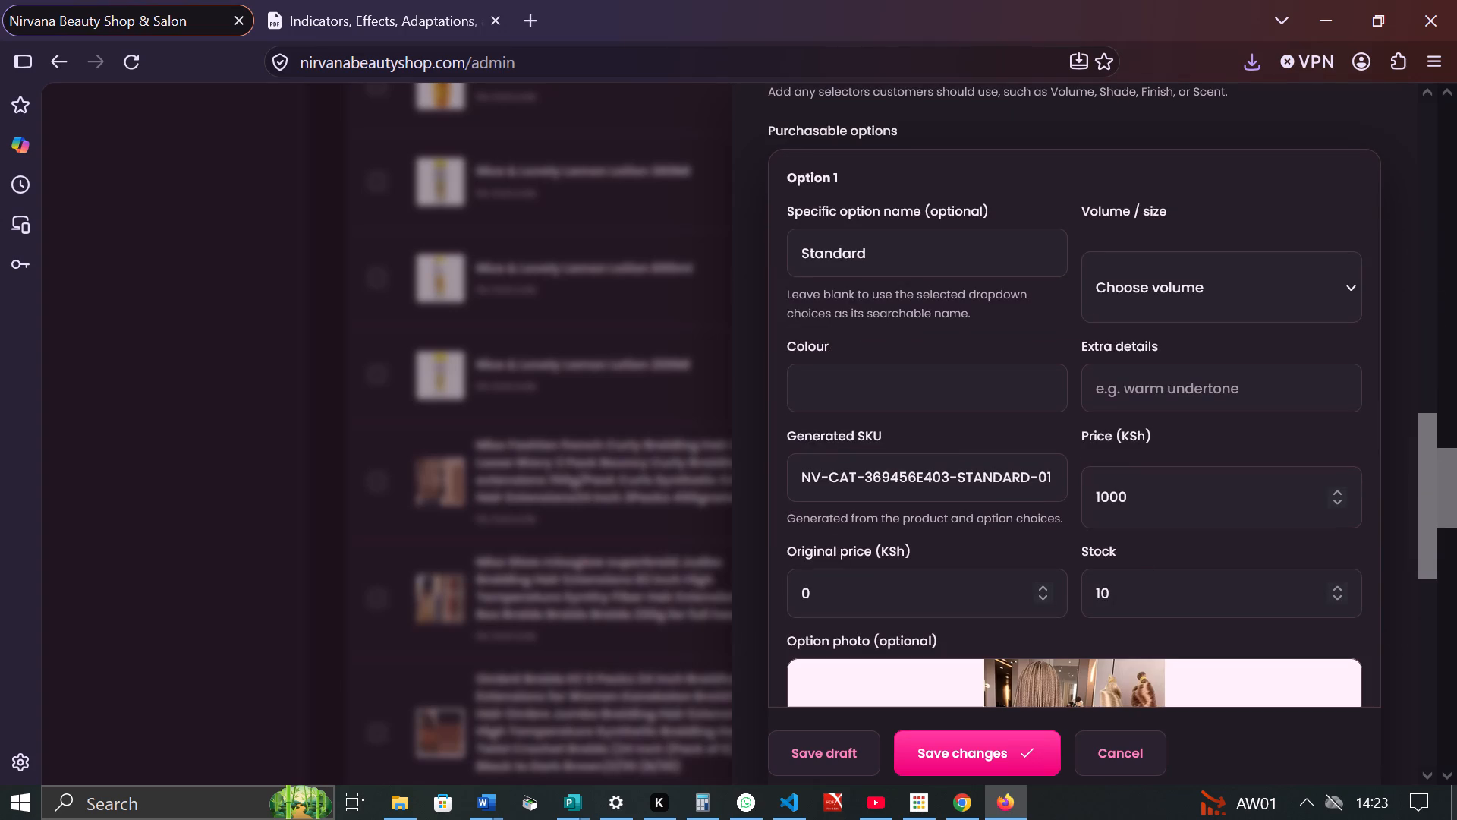
pyautogui.click(1100, 595)
pyautogui.press('BackSpace')
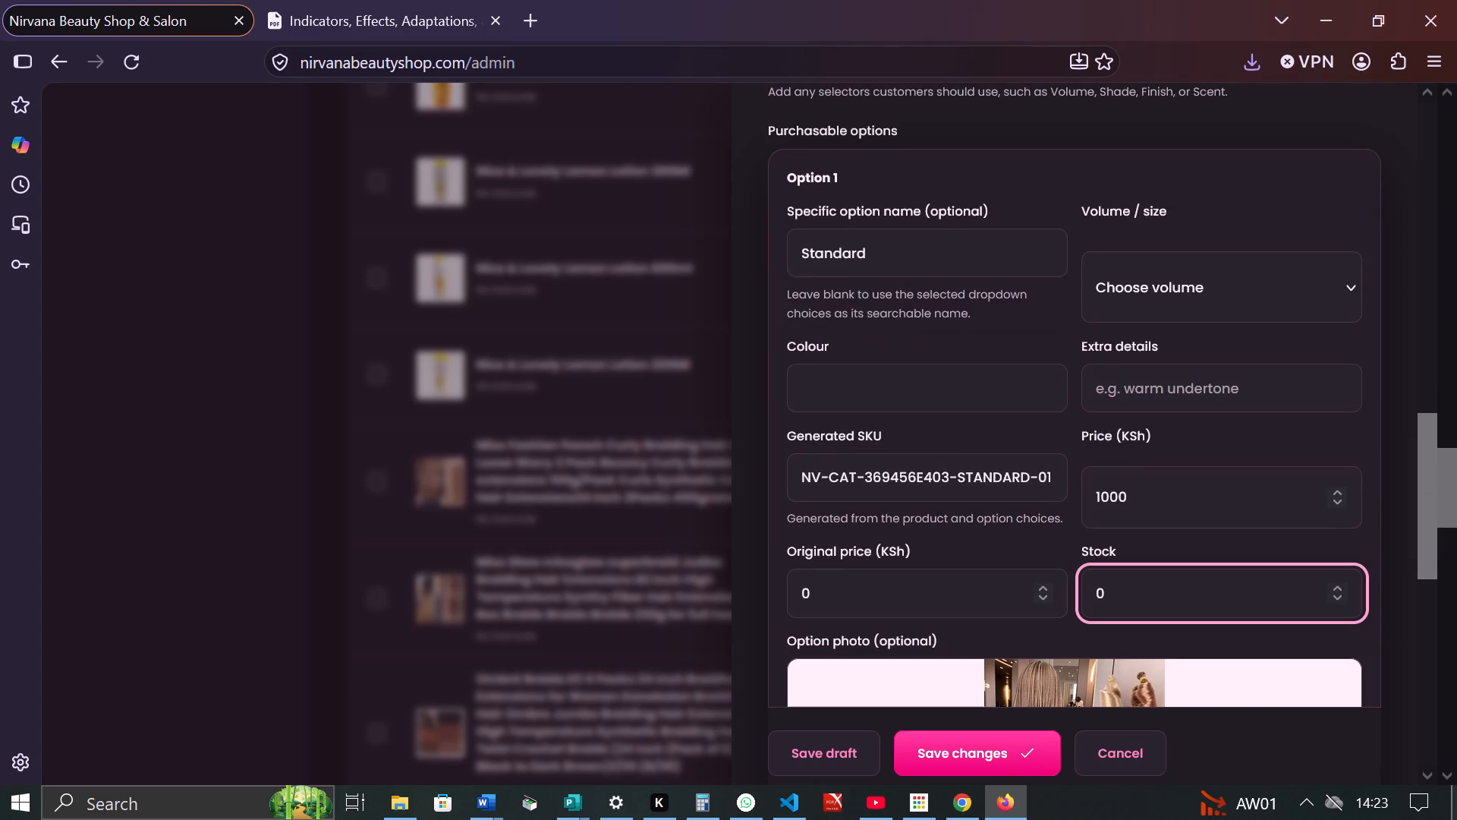
pyautogui.click(1023, 757)
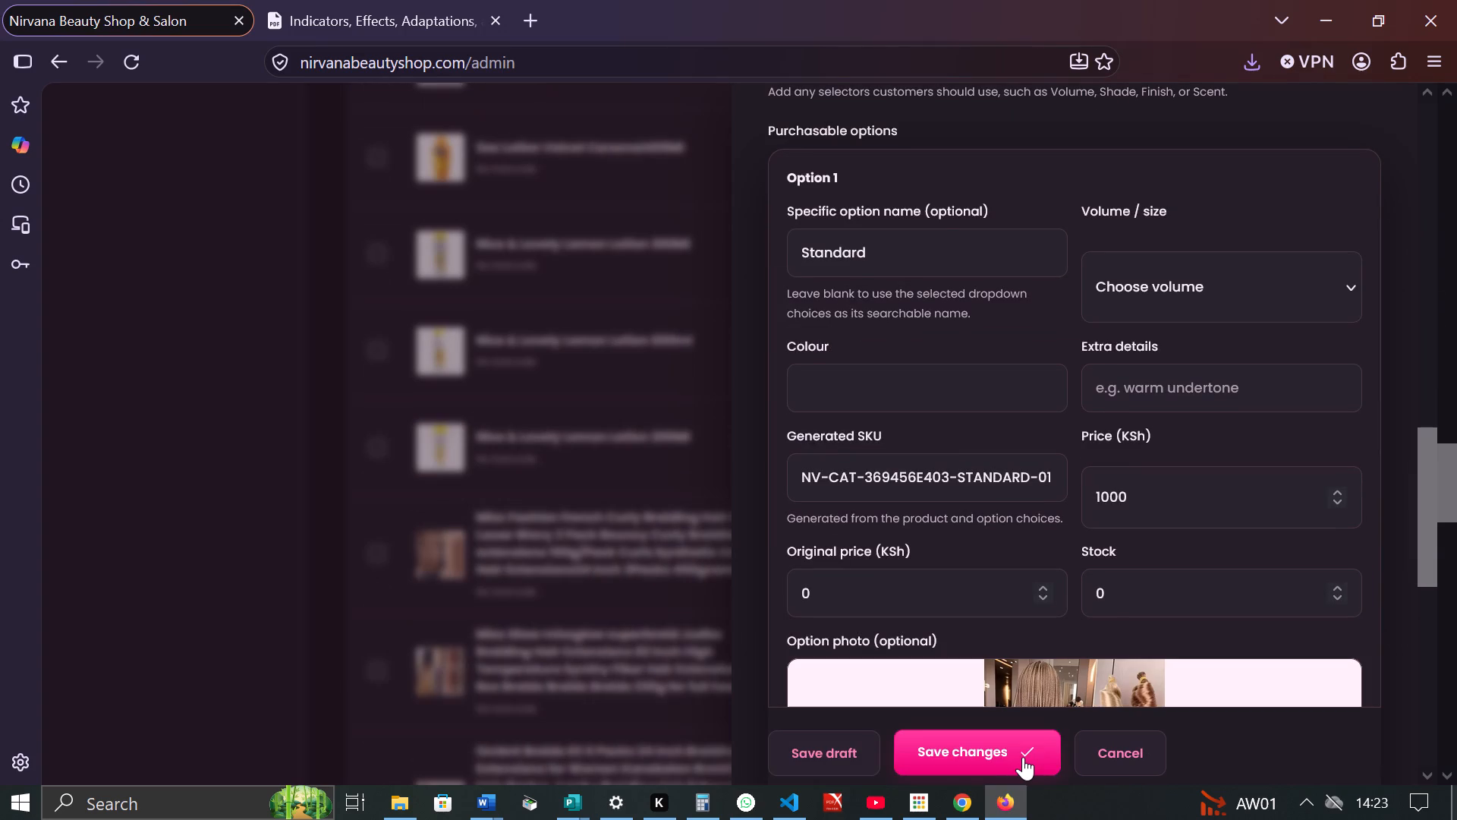
# Shorten the general product name to "Miss Fashion french Curly Braiding Hair" and save the product.
pyautogui.scroll(2, 1119, 550)
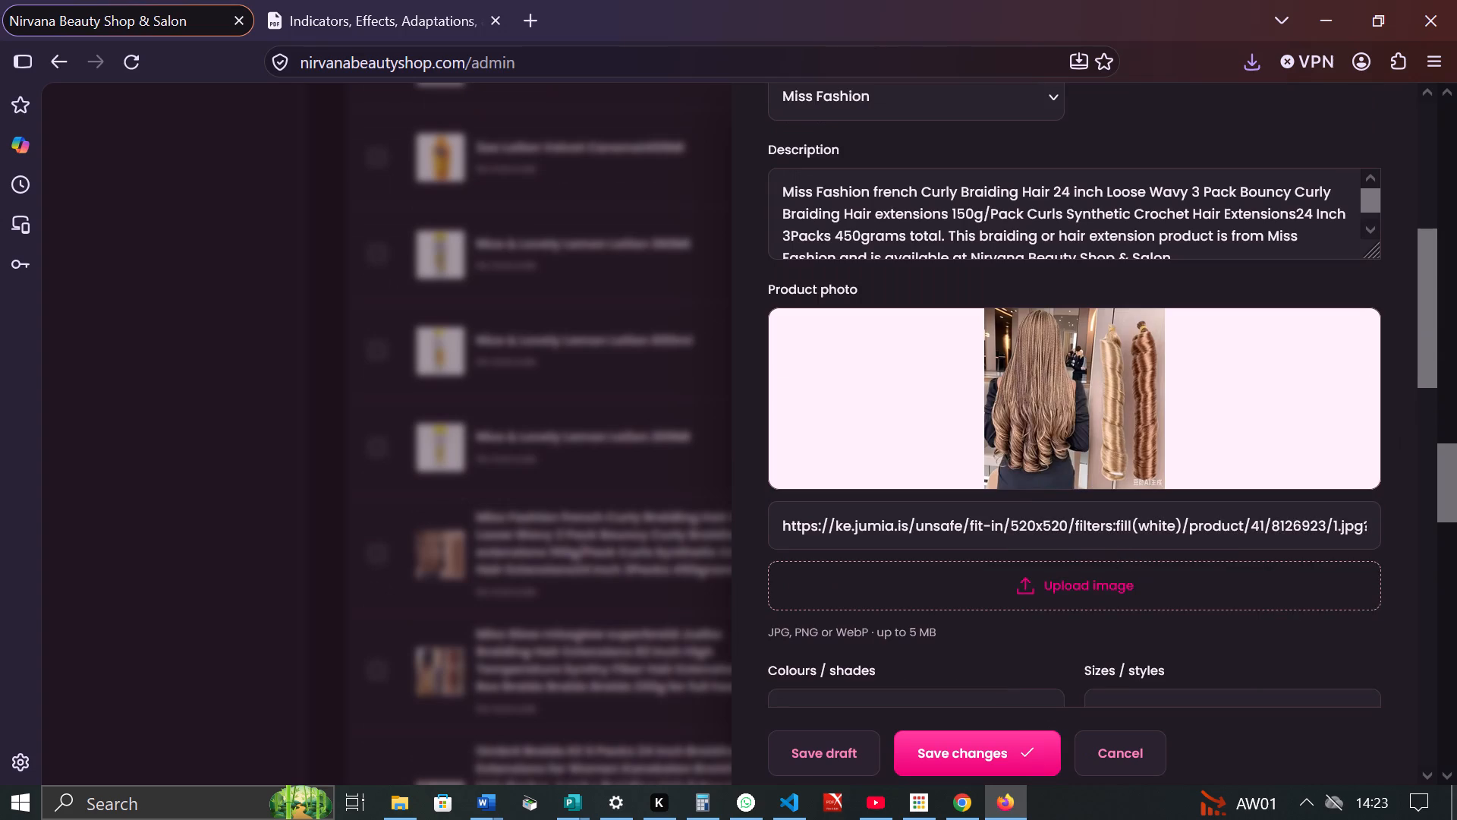
pyautogui.scroll(3, 1074, 544)
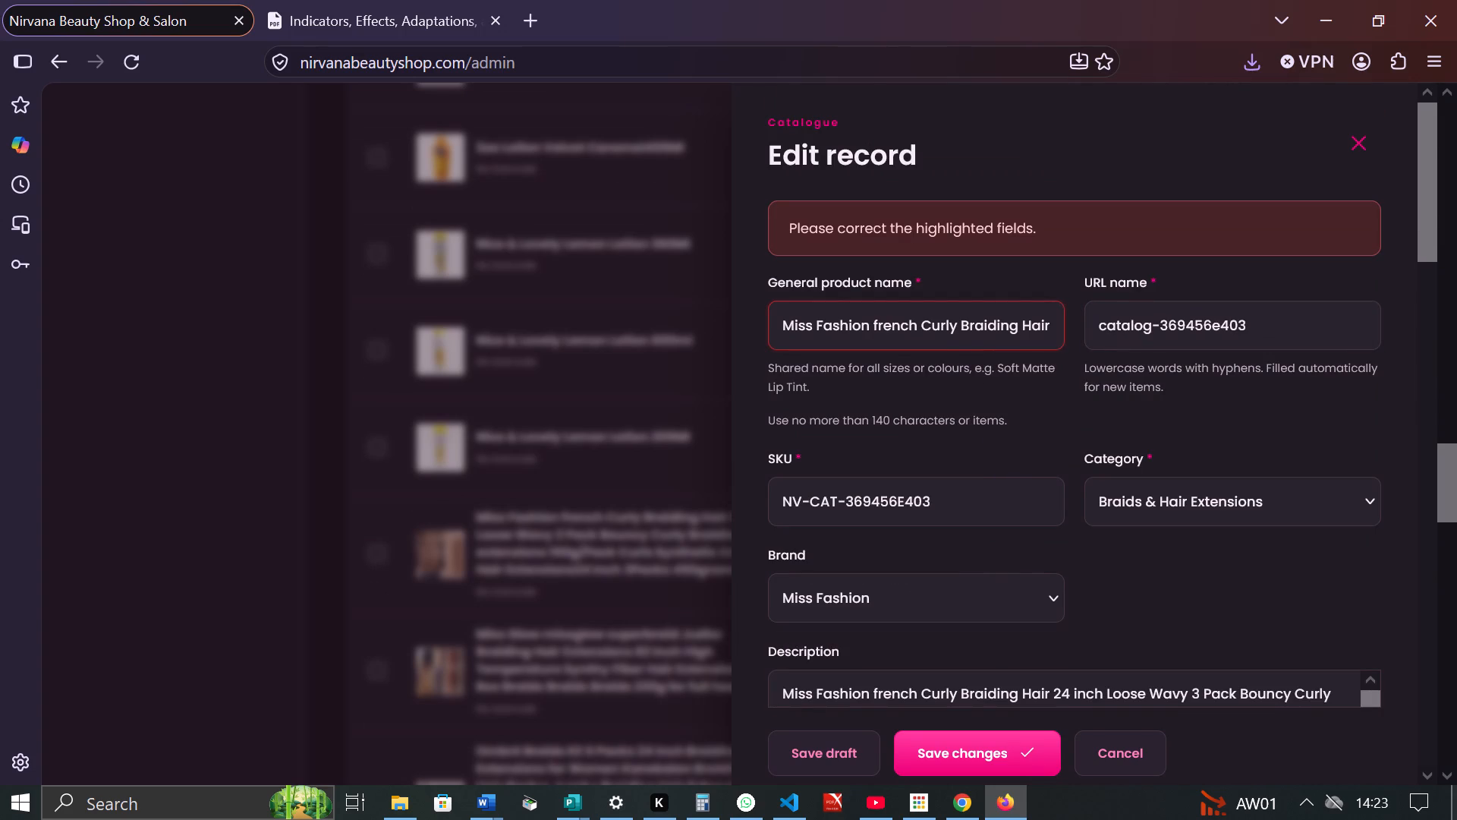
pyautogui.moveTo(1049, 327); pyautogui.dragTo(1085, 327)
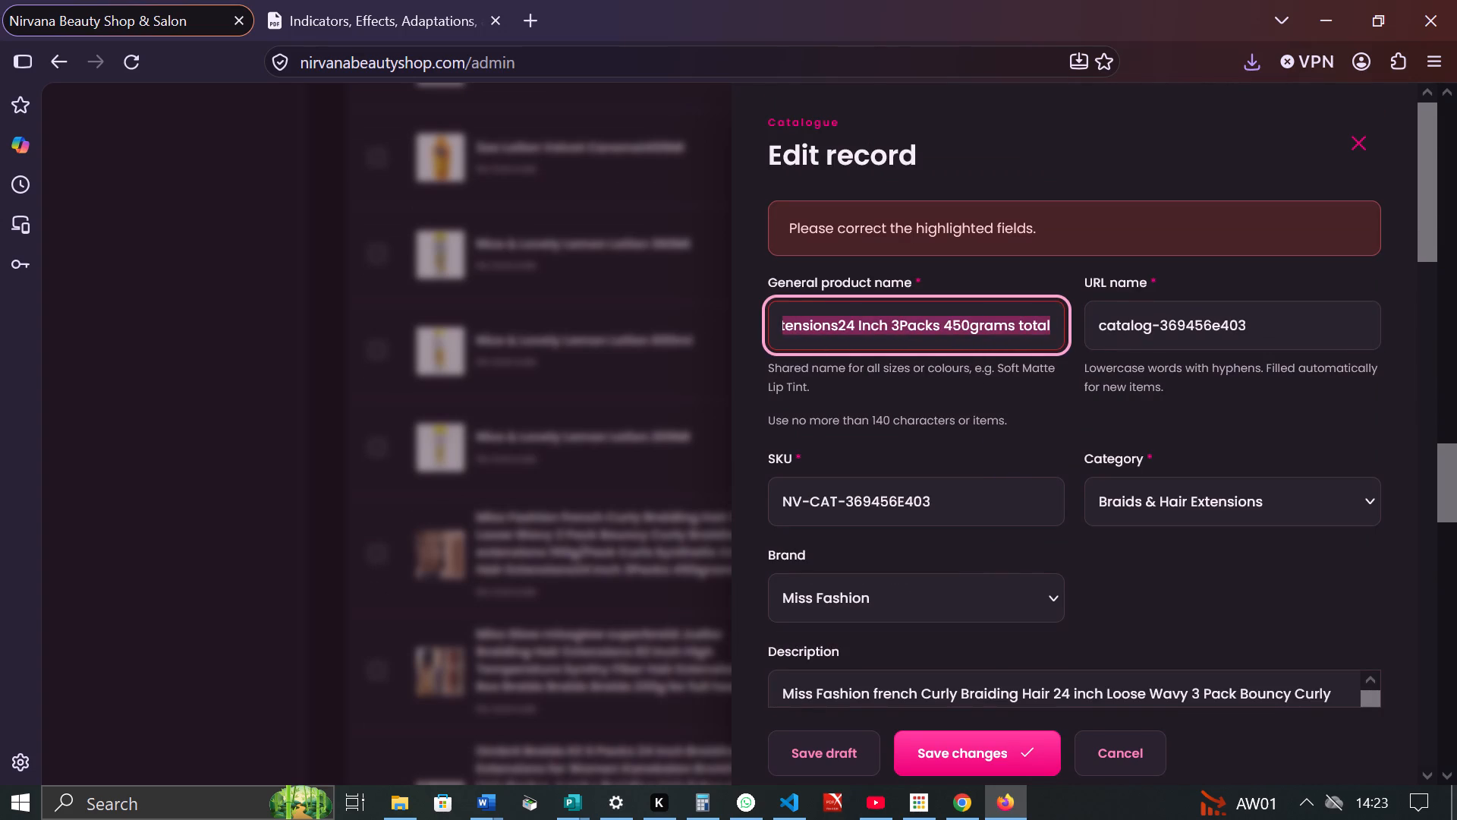
pyautogui.moveTo(1085, 327); pyautogui.dragTo(1040, 330)
pyautogui.press('BackSpace')
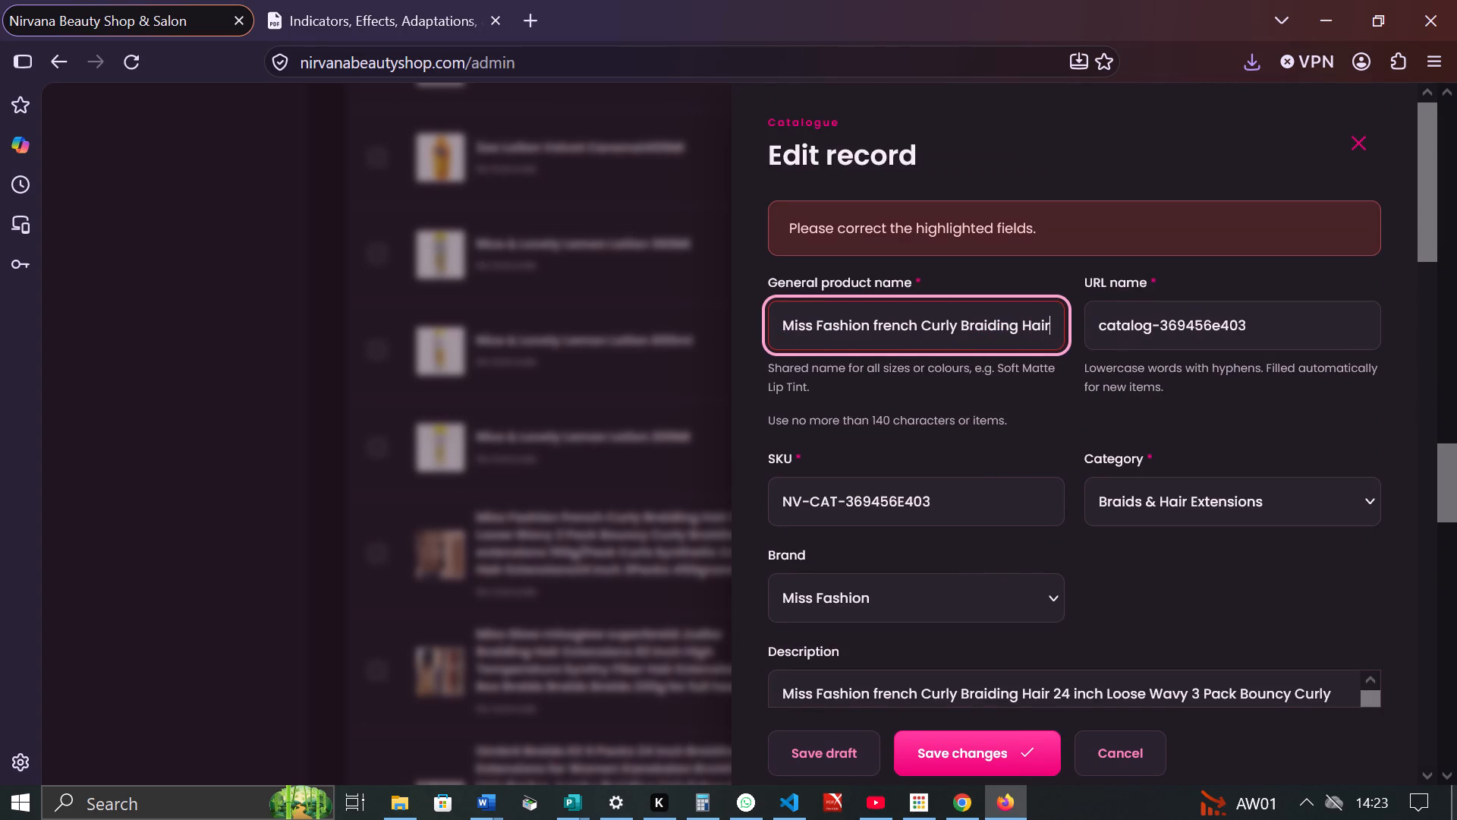
pyautogui.moveTo(1040, 330); pyautogui.dragTo(1004, 768)
pyautogui.click(1004, 768)
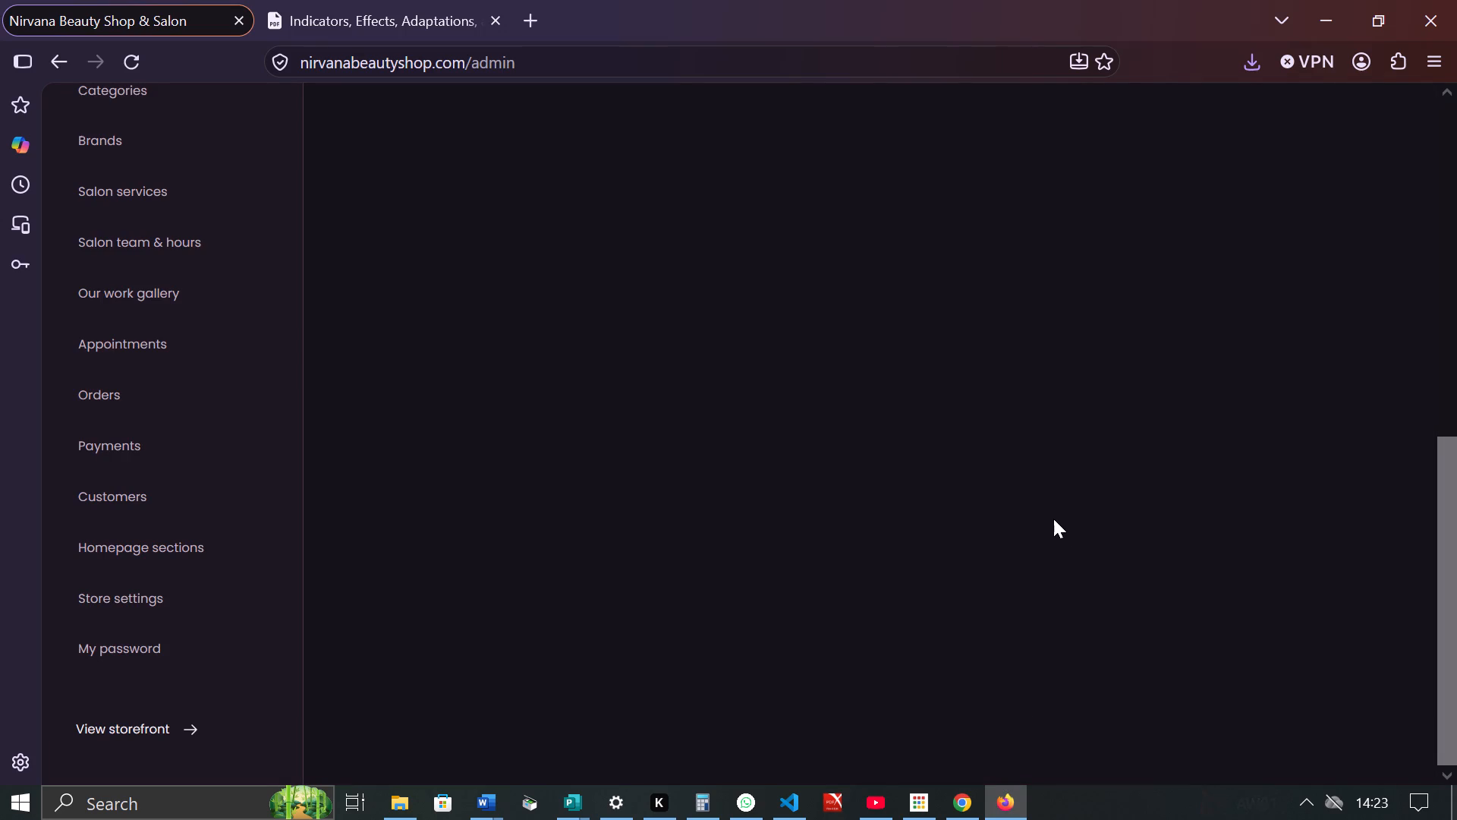
# Set the Standard option's stock to 0 for the 82 inch Miss Glow superbraid Judbo Braiding Hair Extensions and submit the changes.
pyautogui.scroll(-5, 1059, 510)
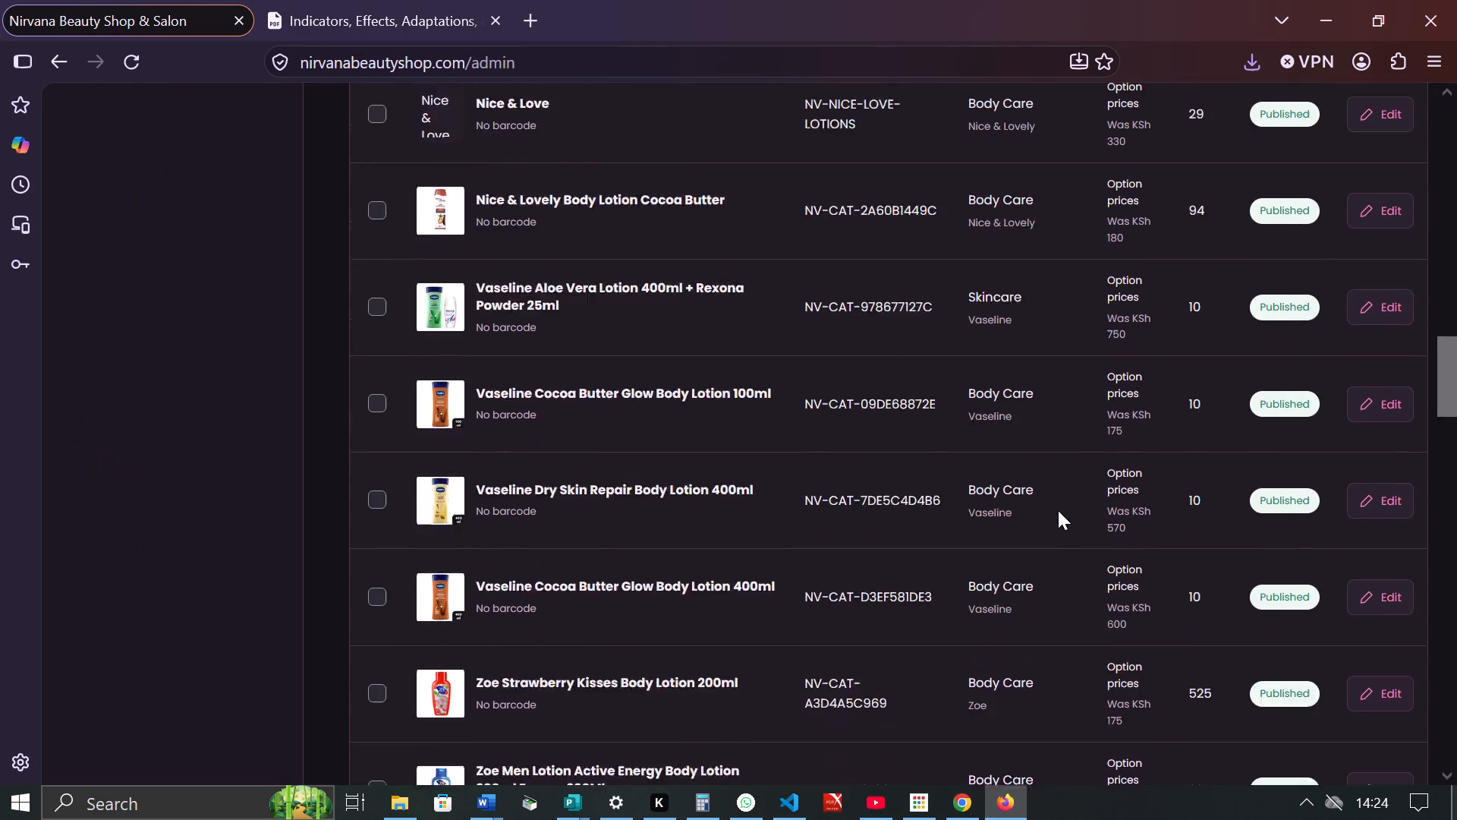
pyautogui.scroll(-1, 1058, 510)
pyautogui.click(1392, 566)
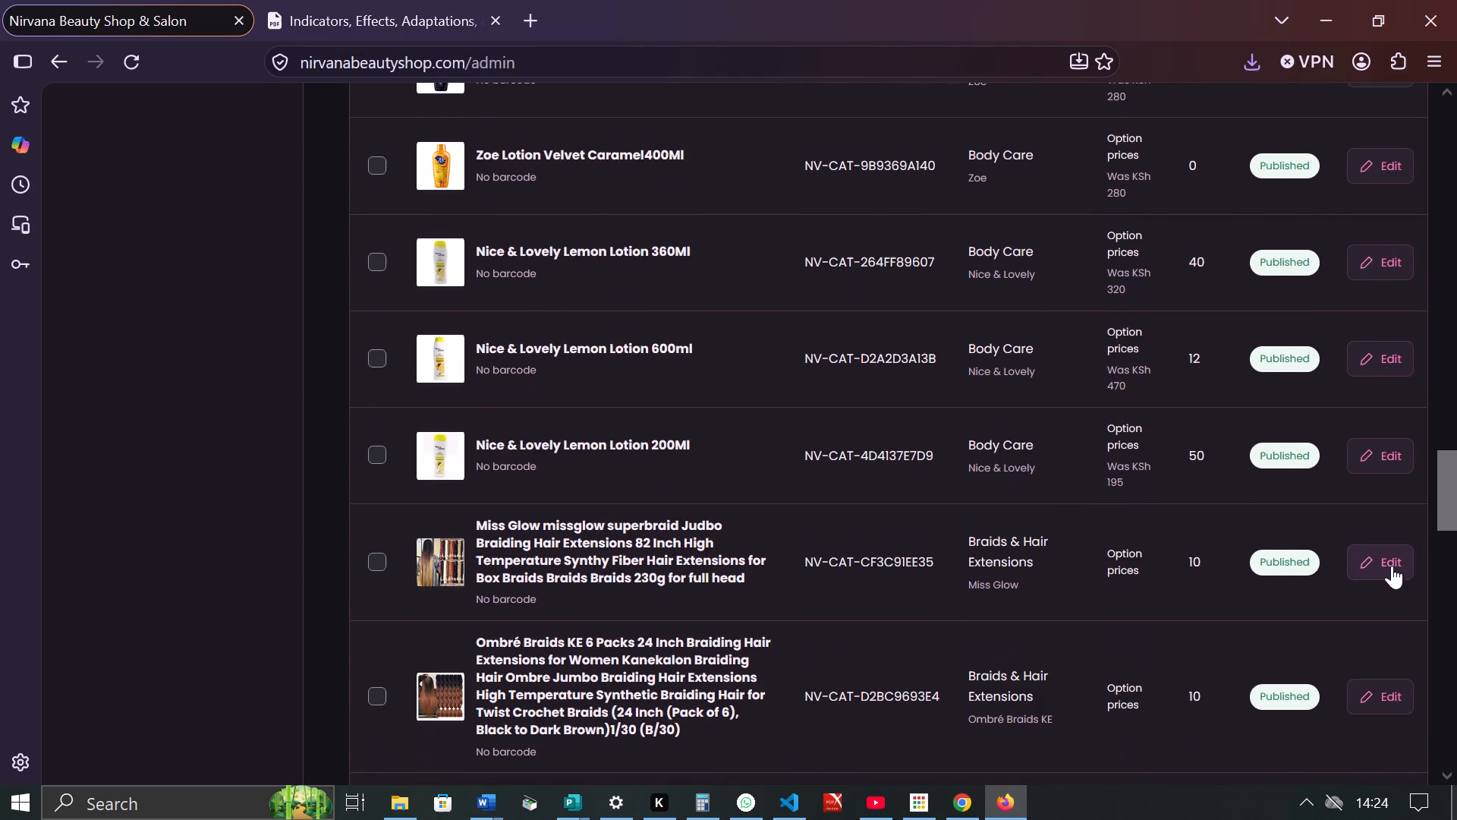
pyautogui.scroll(-2, 1185, 601)
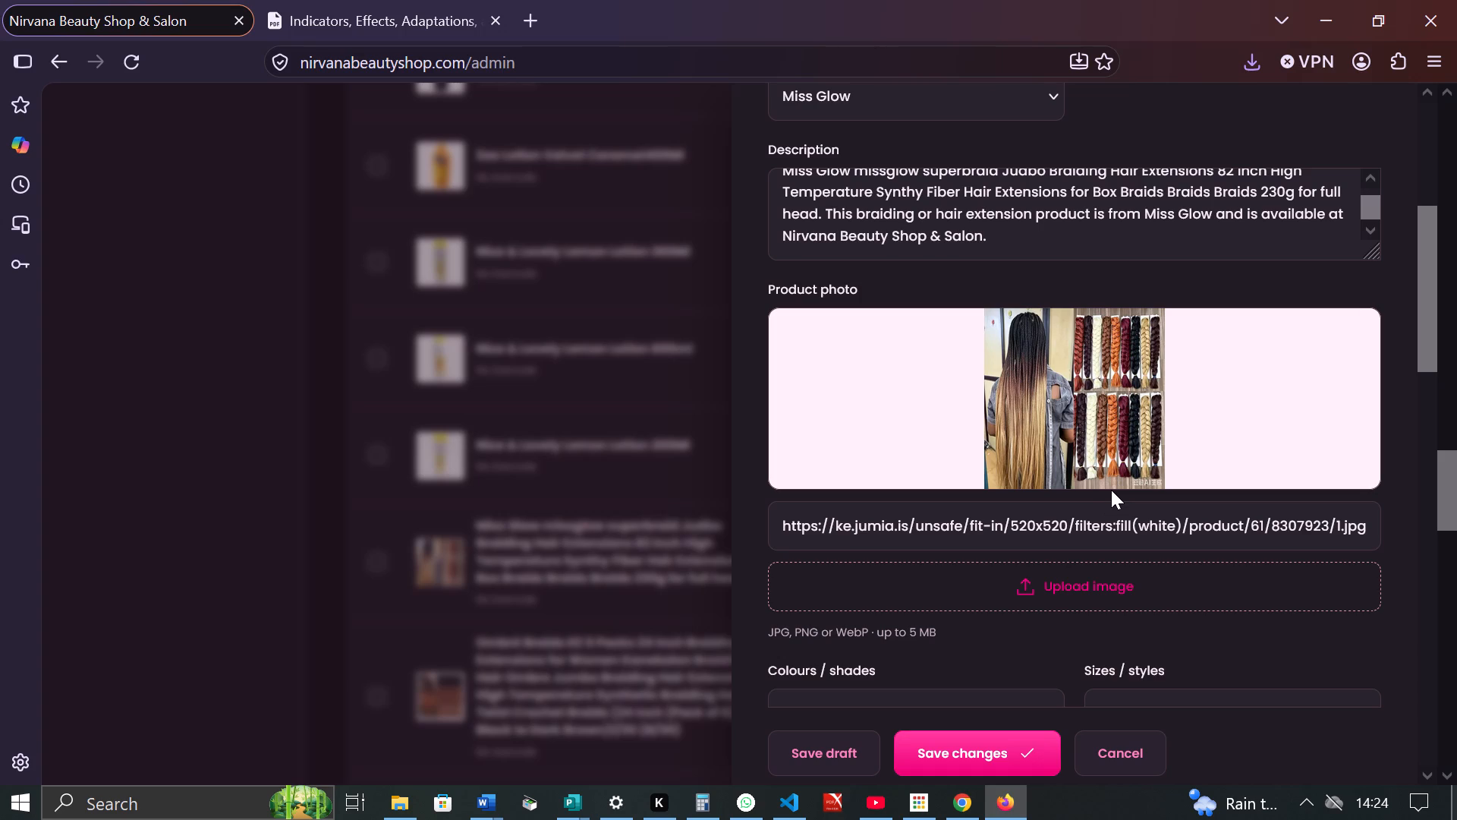
pyautogui.scroll(-3, 1121, 483)
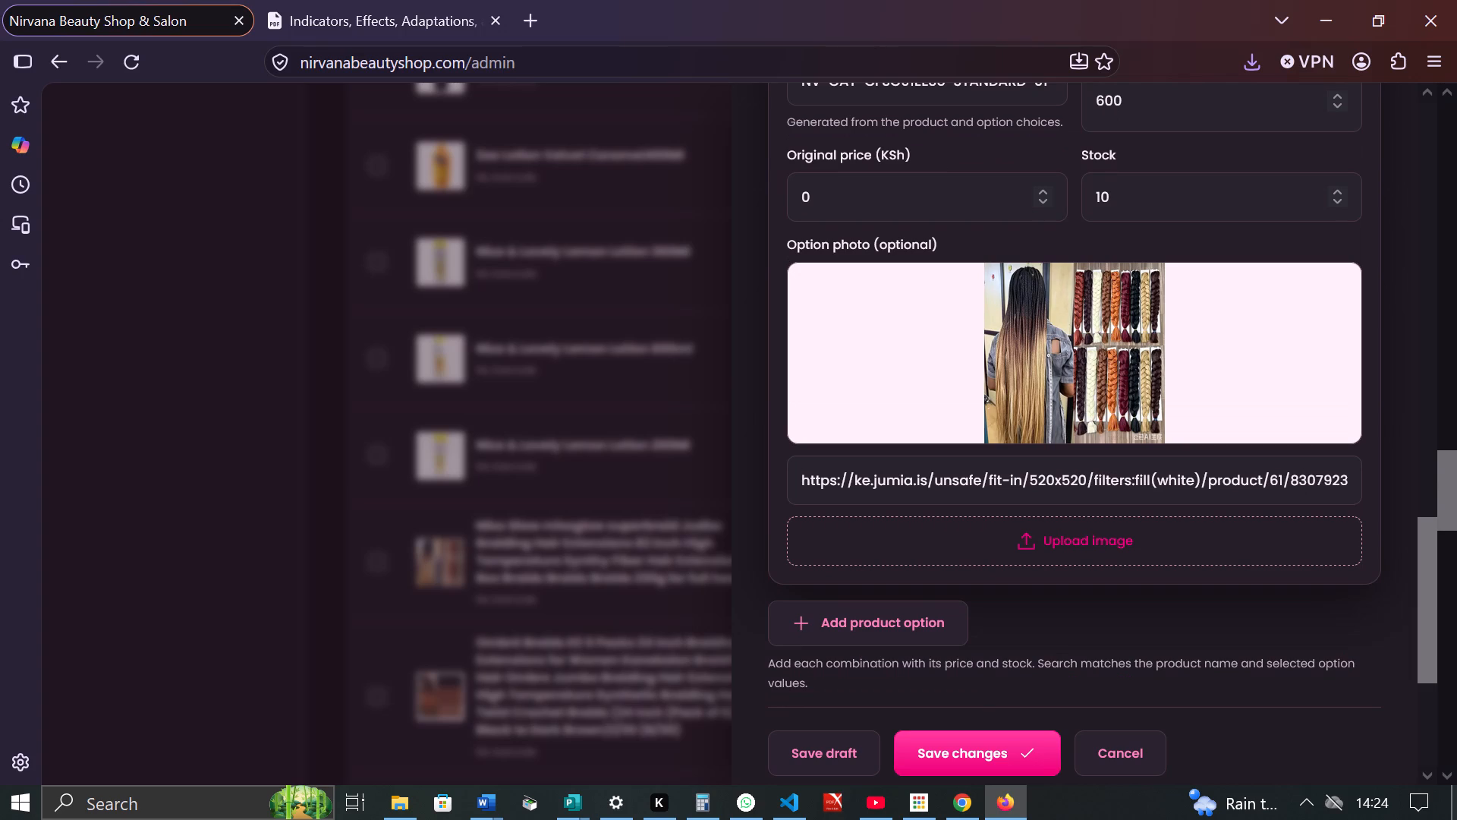
pyautogui.scroll(1, 1145, 719)
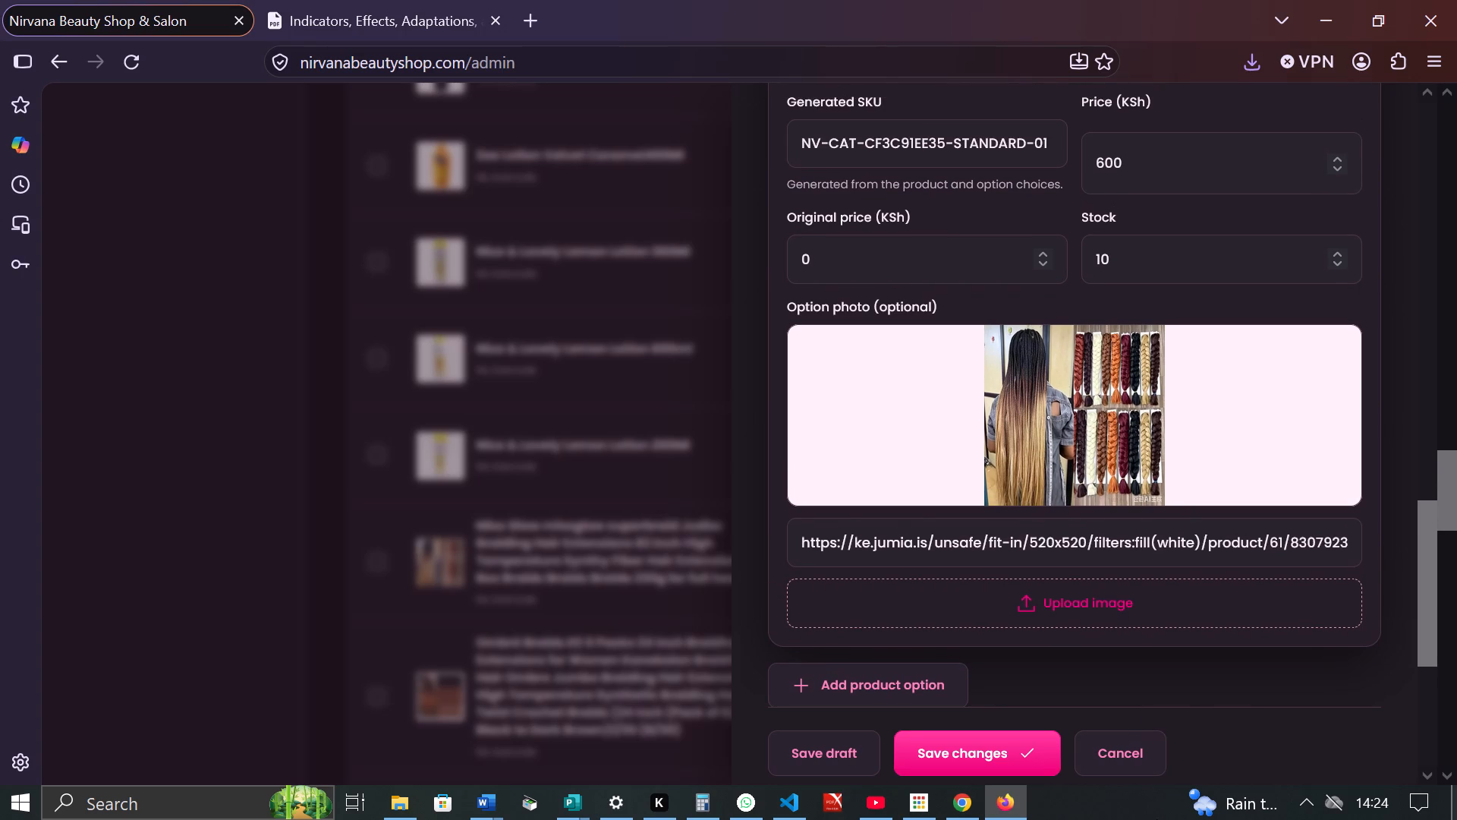
pyautogui.scroll(4, 1156, 819)
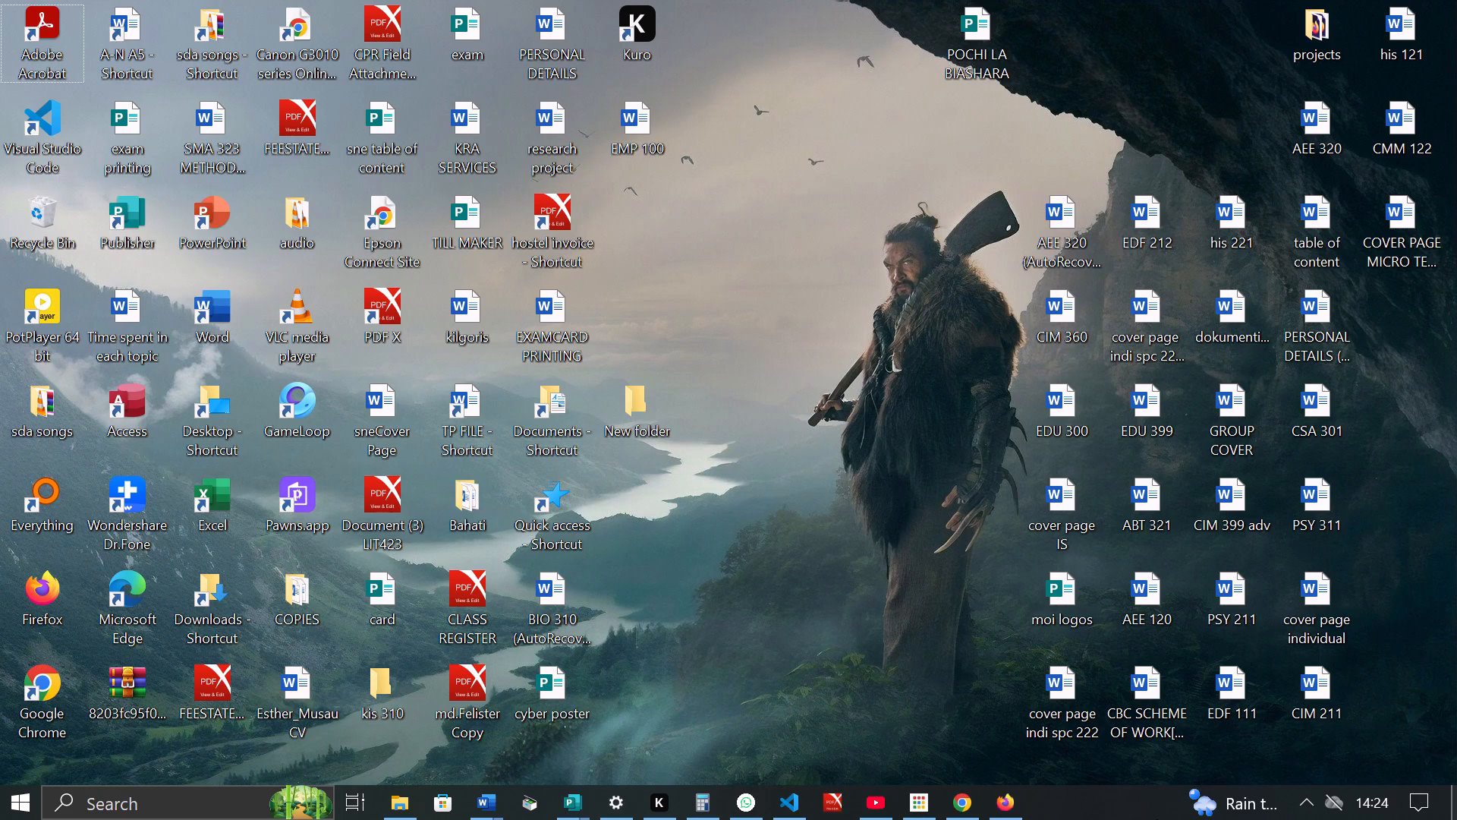
pyautogui.click(1007, 796)
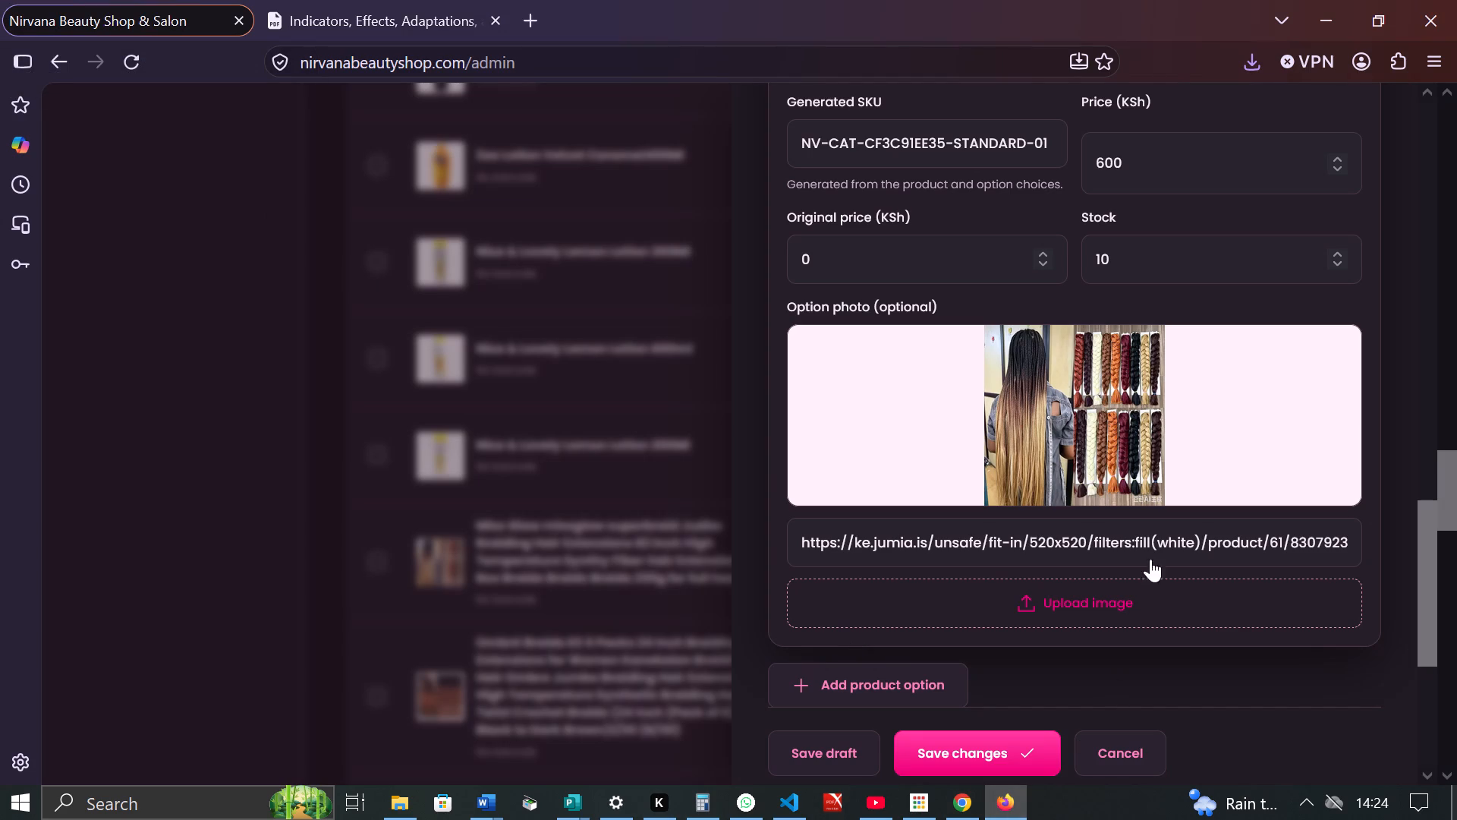
pyautogui.scroll(-1, 1158, 439)
pyautogui.scroll(1, 1158, 438)
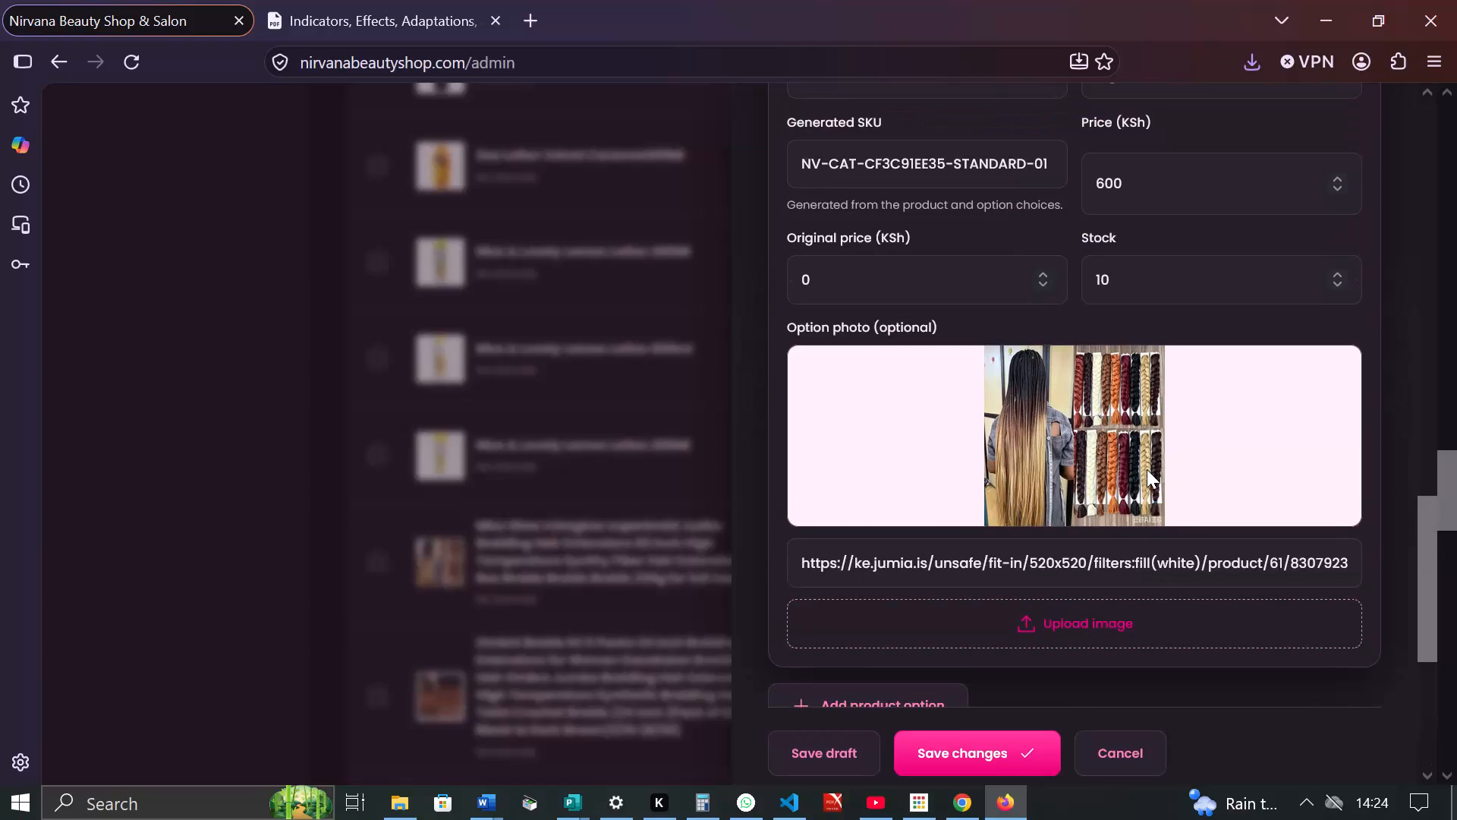
pyautogui.scroll(4, 1147, 469)
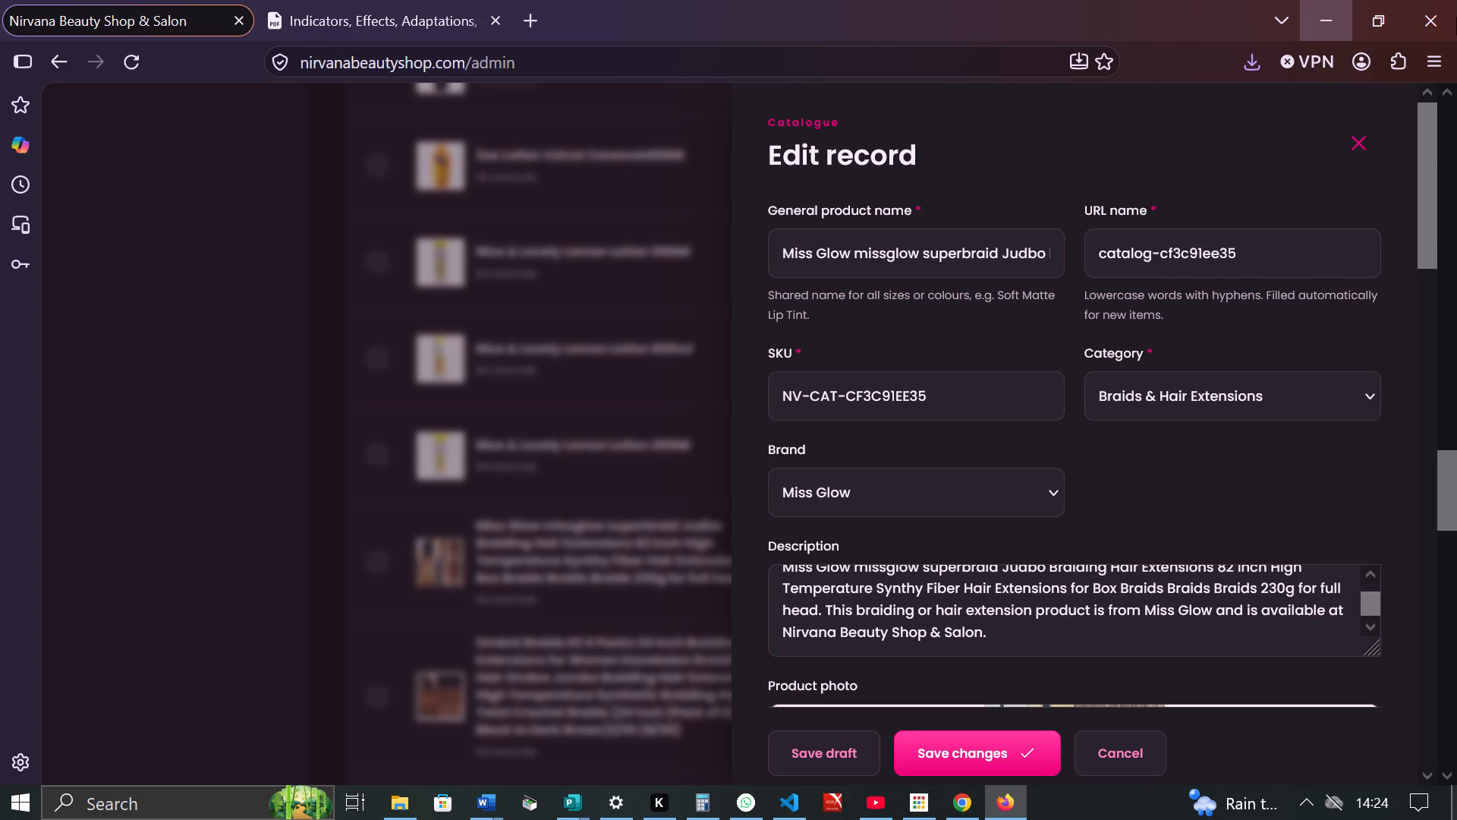
pyautogui.scroll(-1, 1043, 641)
pyautogui.scroll(-2, 1081, 505)
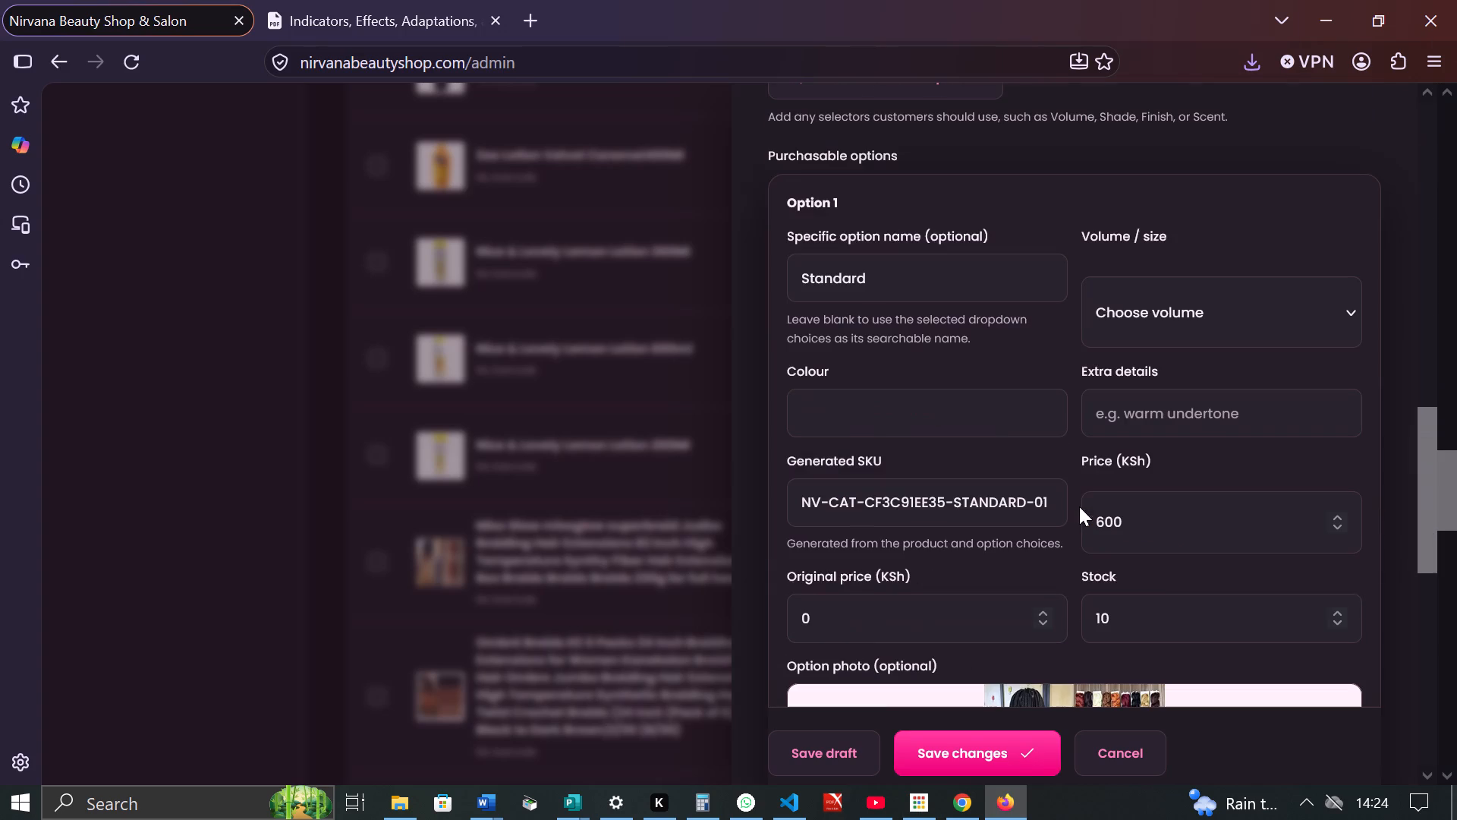
pyautogui.click(1106, 599)
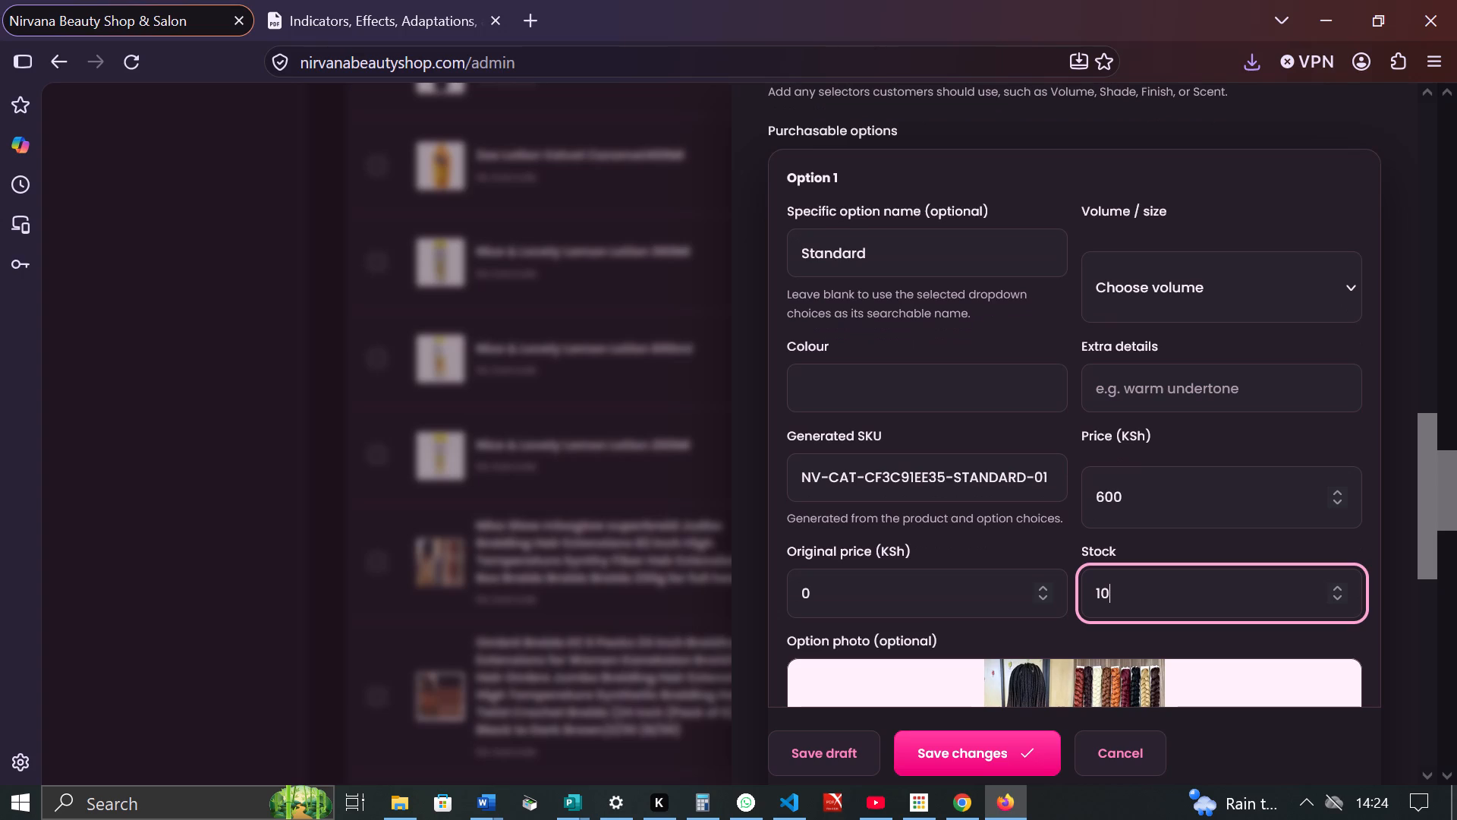
pyautogui.press('BackSpace')
pyautogui.press('BackSpace')
pyautogui.press('BackSpace')
pyautogui.press('0')
pyautogui.click(985, 761)
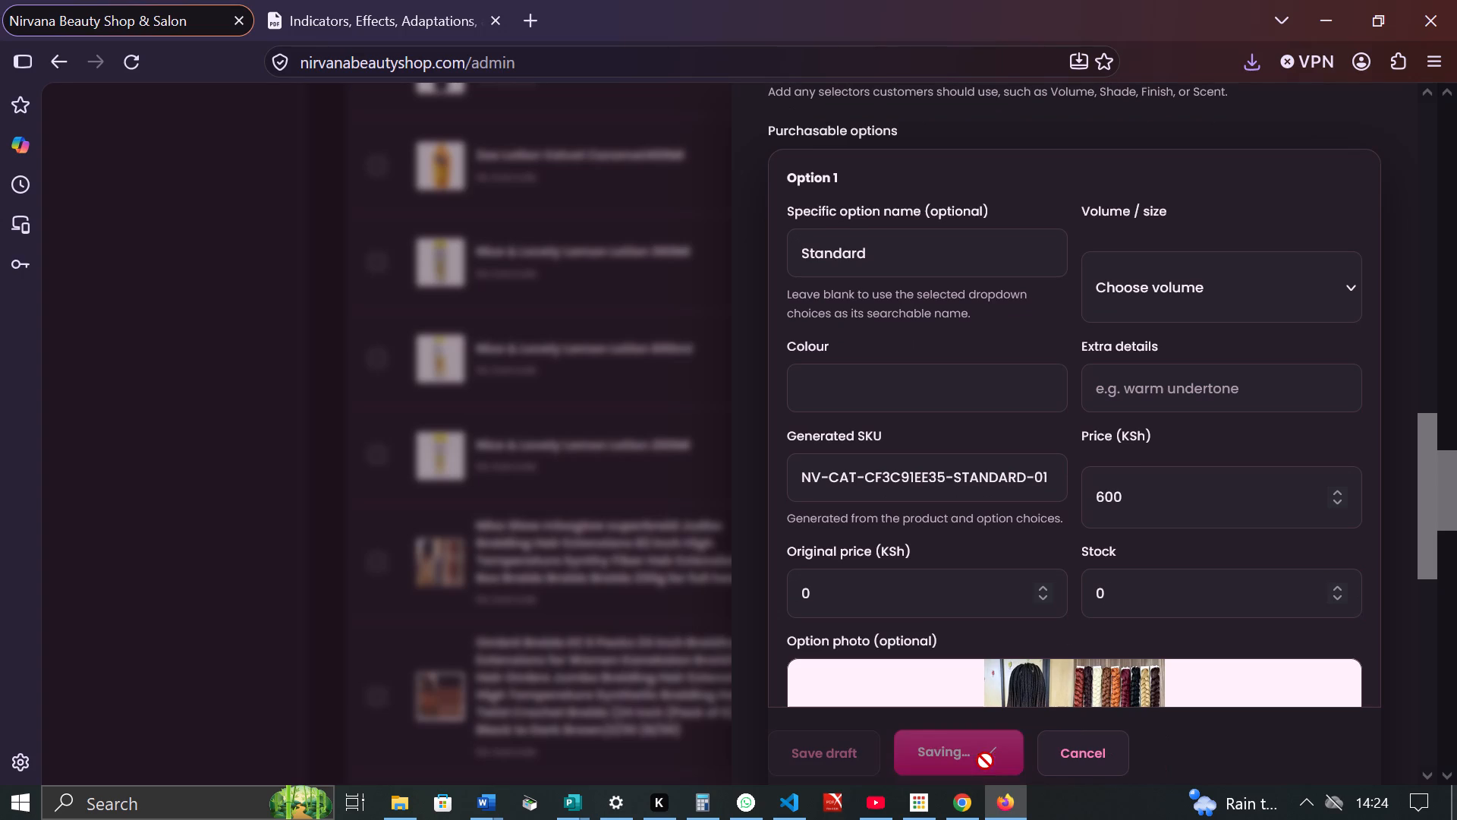
# Shorten the general product name to "Miss Glow missglow superbraid Judbo" and save the product.
pyautogui.scroll(3, 1048, 620)
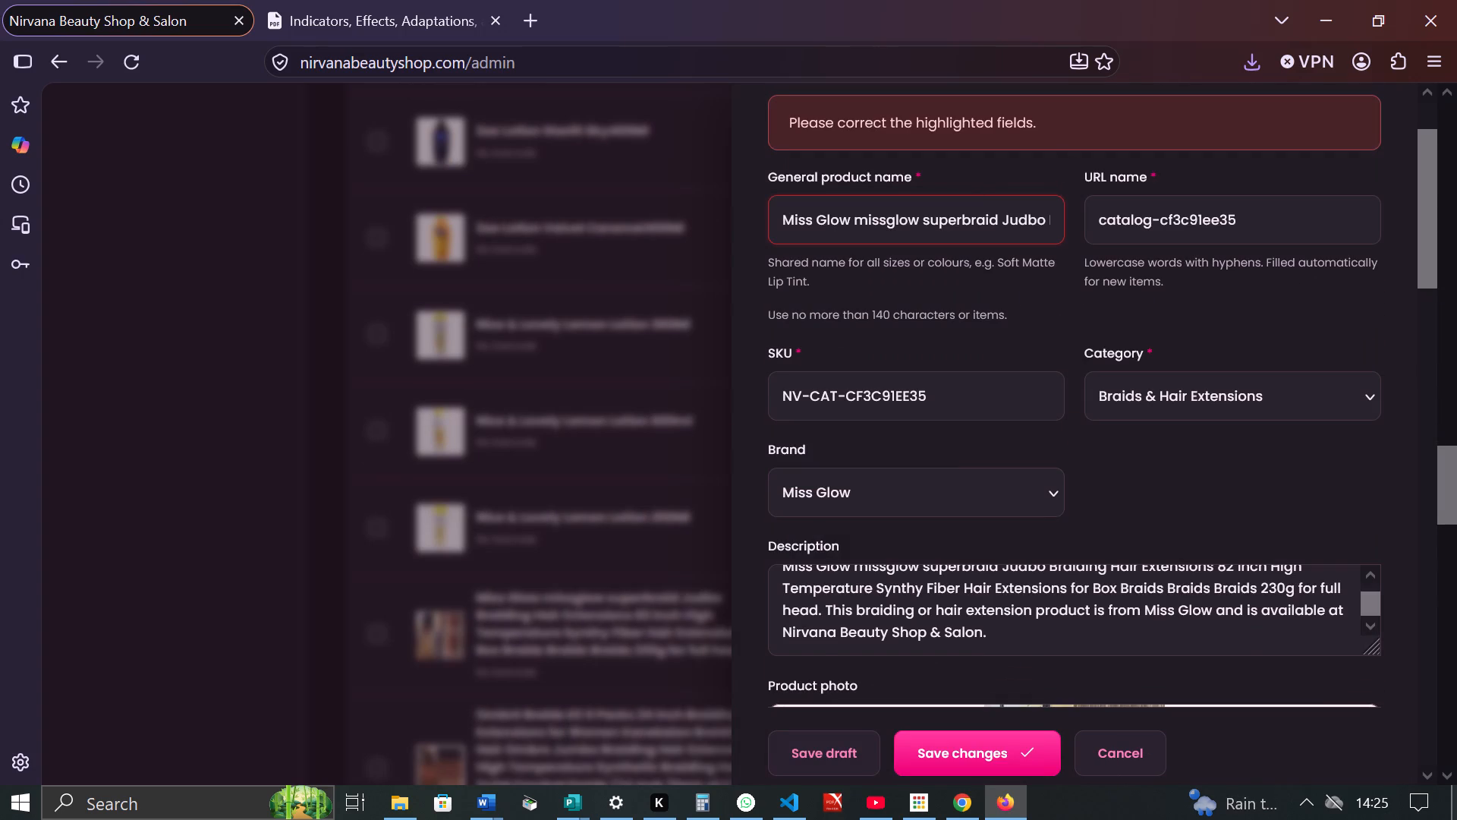
pyautogui.moveTo(1048, 218); pyautogui.dragTo(1190, 221)
pyautogui.press('BackSpace')
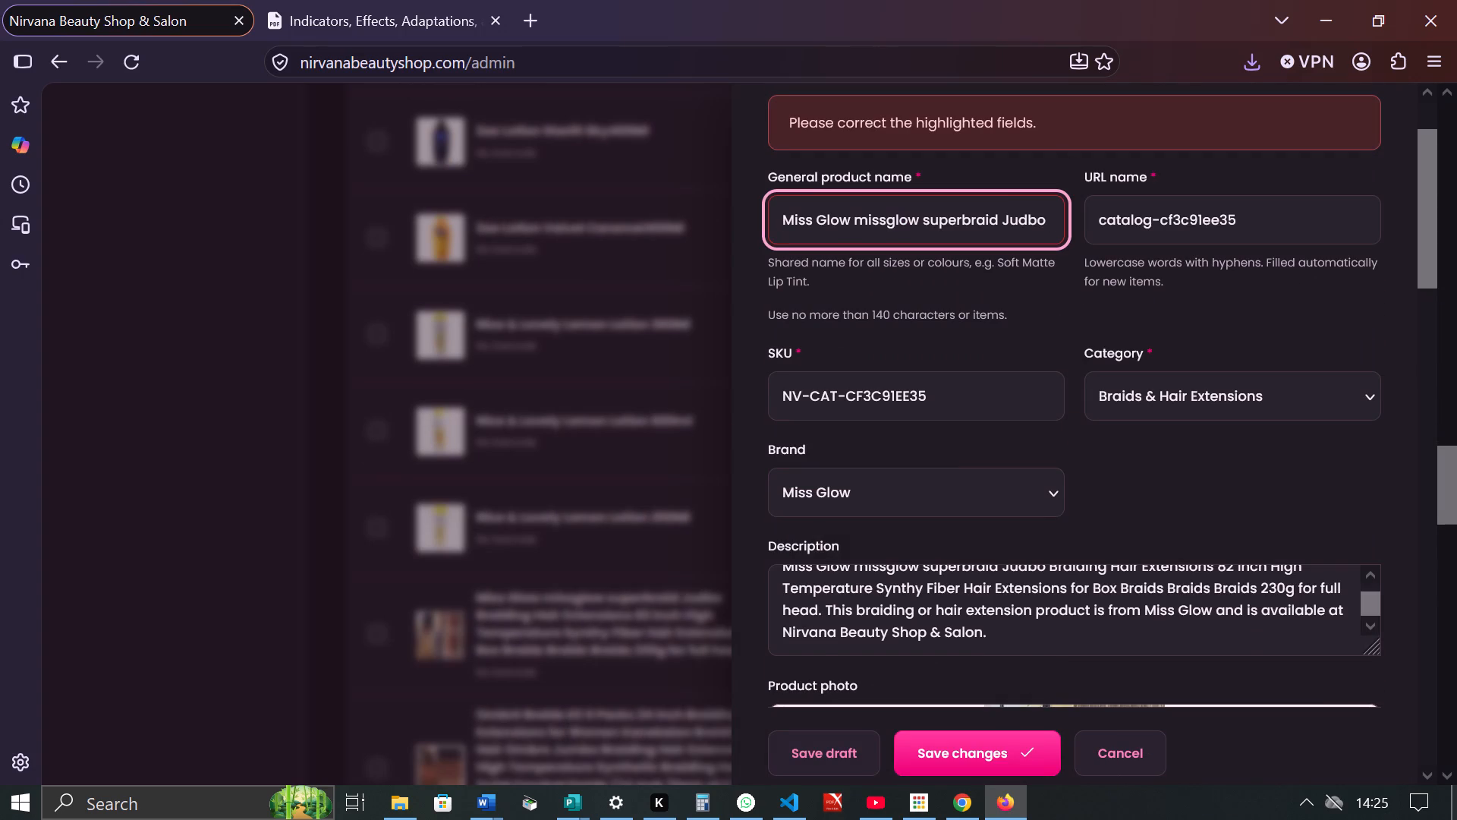
pyautogui.moveTo(1190, 221); pyautogui.dragTo(946, 768)
pyautogui.click(946, 760)
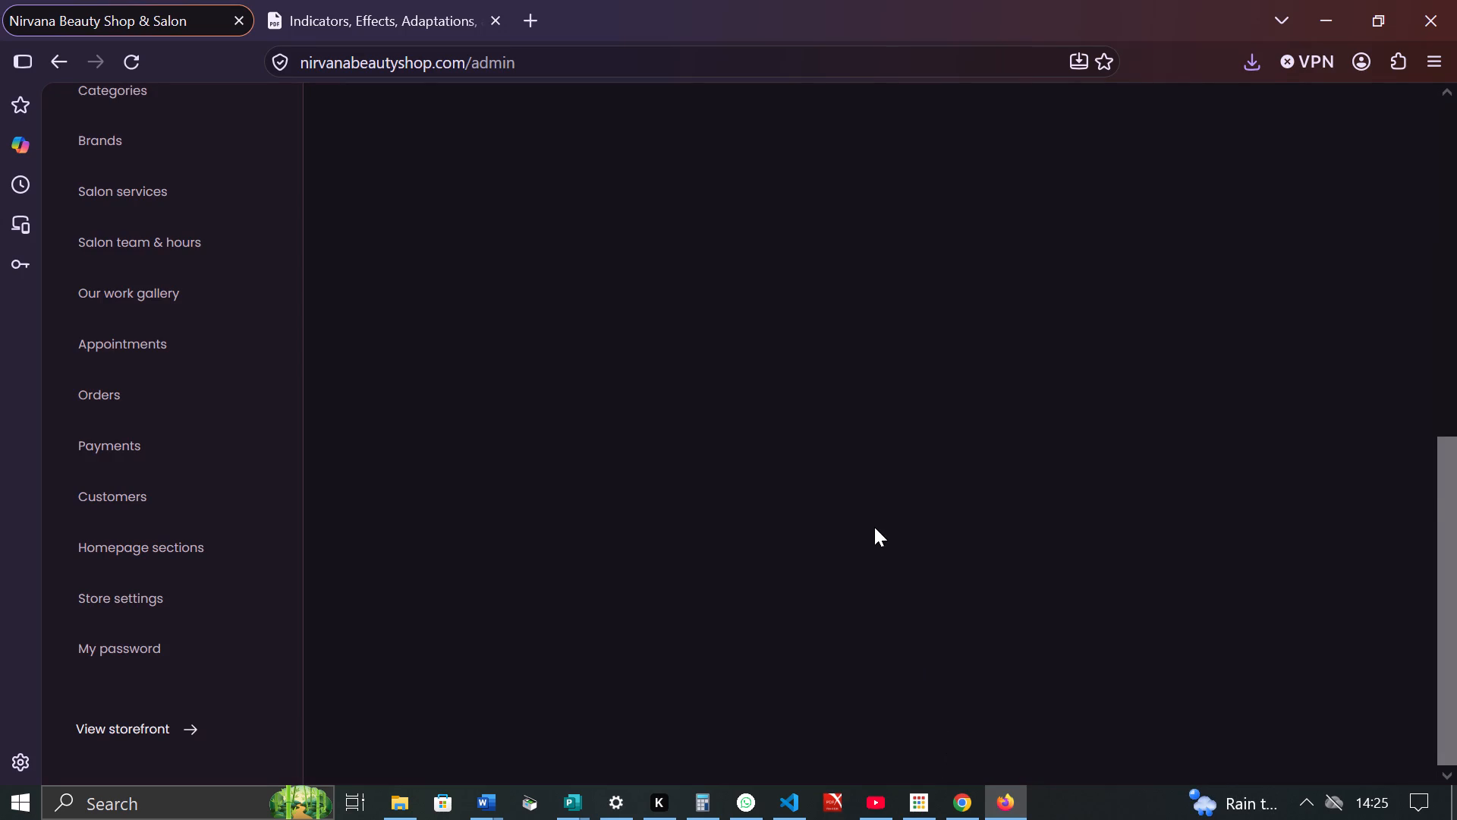
# Set the Standard option's stock to 0 for the Ombré Braids KE 6 Packs 24 Inch Braiding Hair Extensions and submit the changes.
pyautogui.scroll(-4, 908, 525)
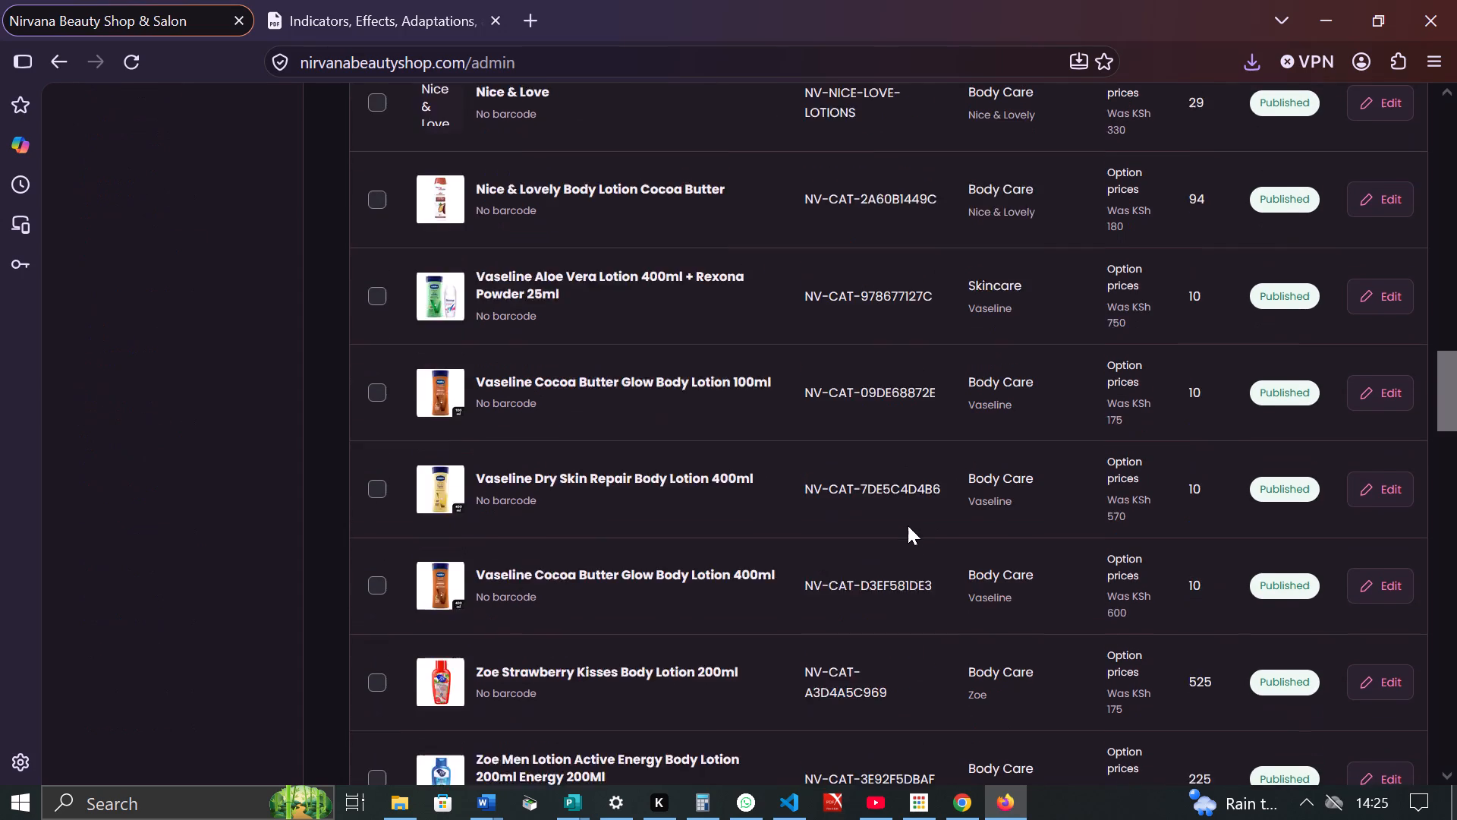
pyautogui.scroll(-3, 908, 525)
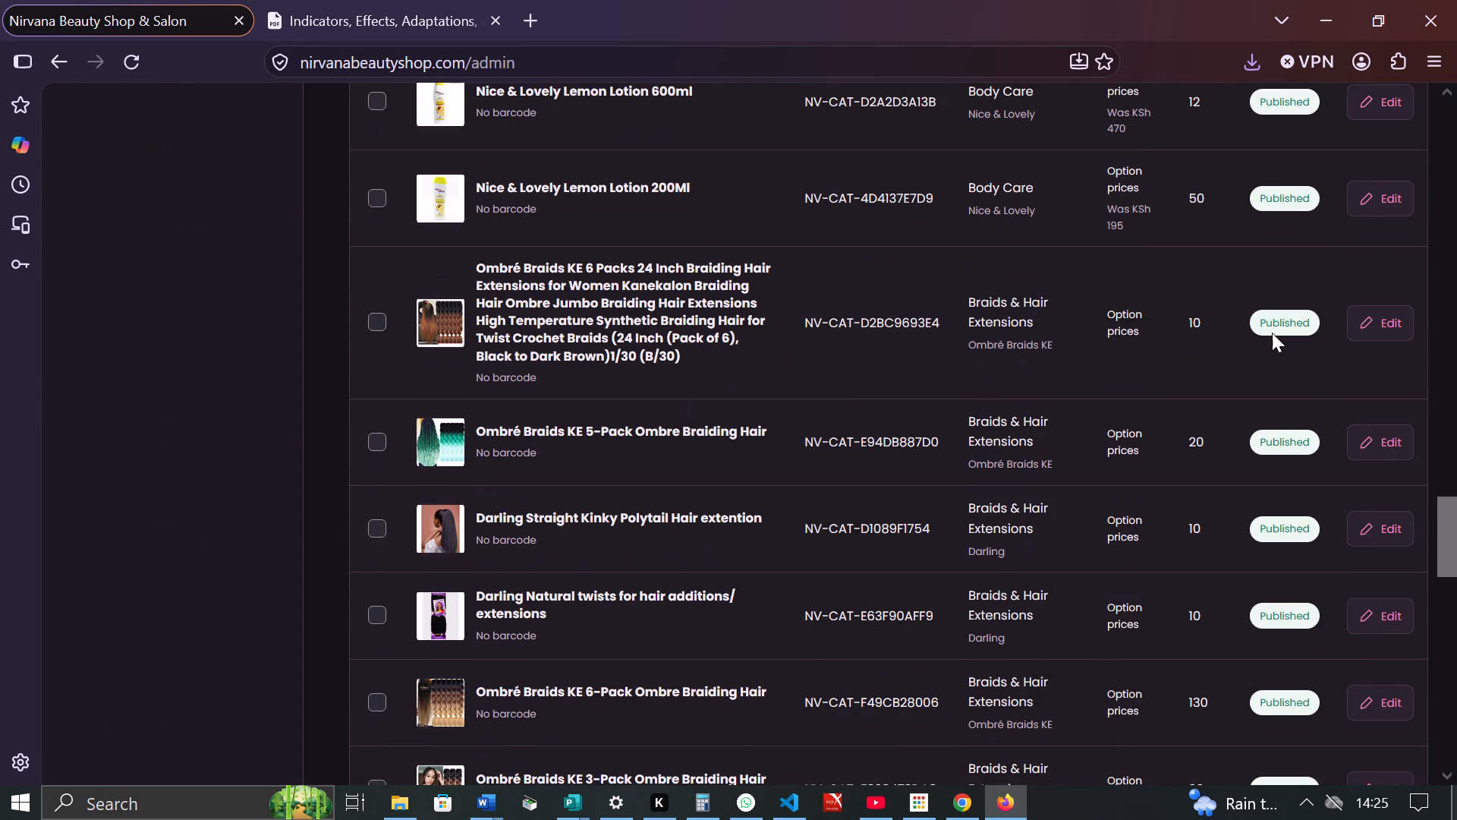
pyautogui.click(1378, 325)
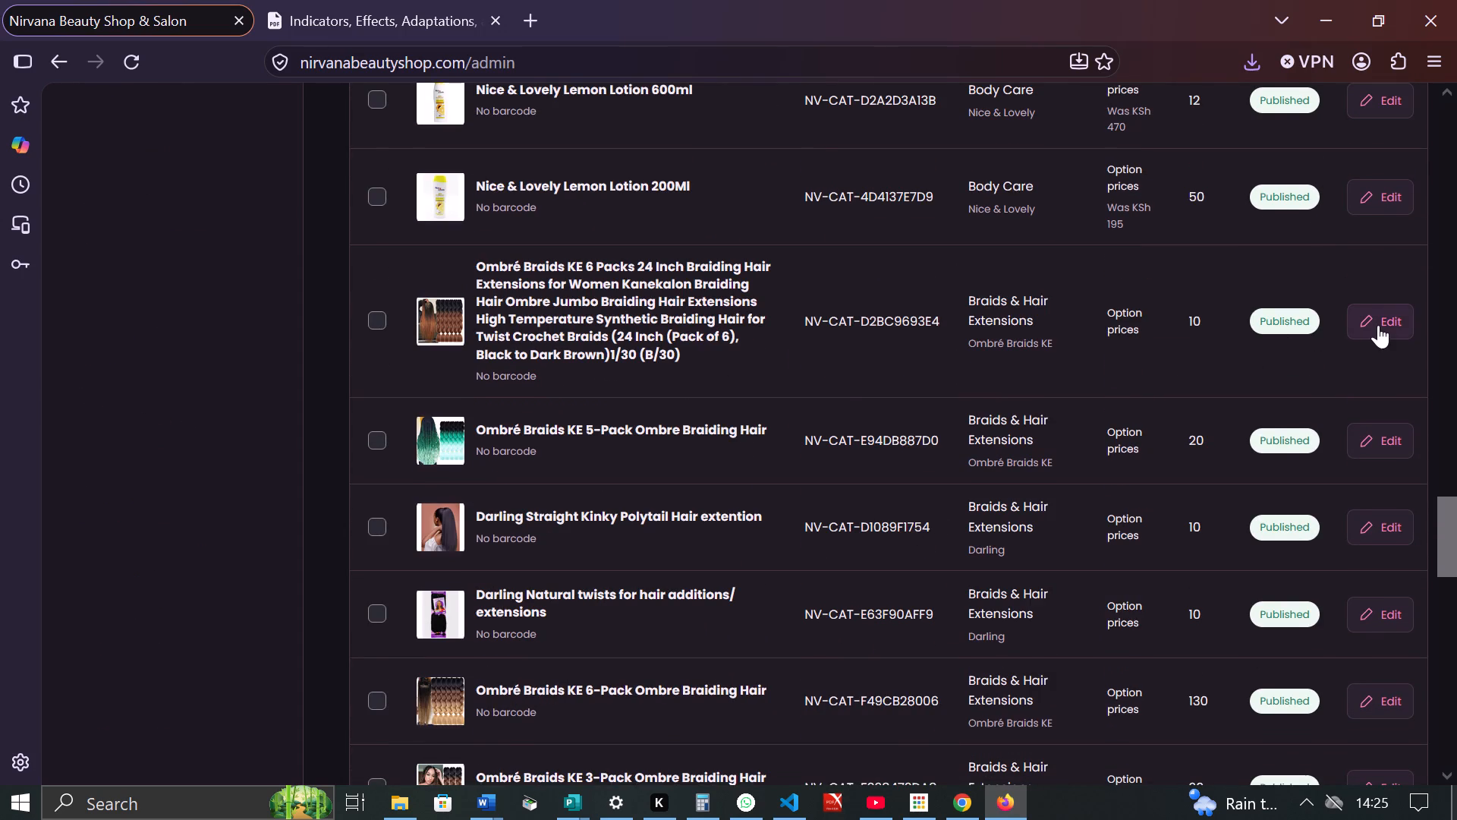
pyautogui.scroll(-1, 1134, 421)
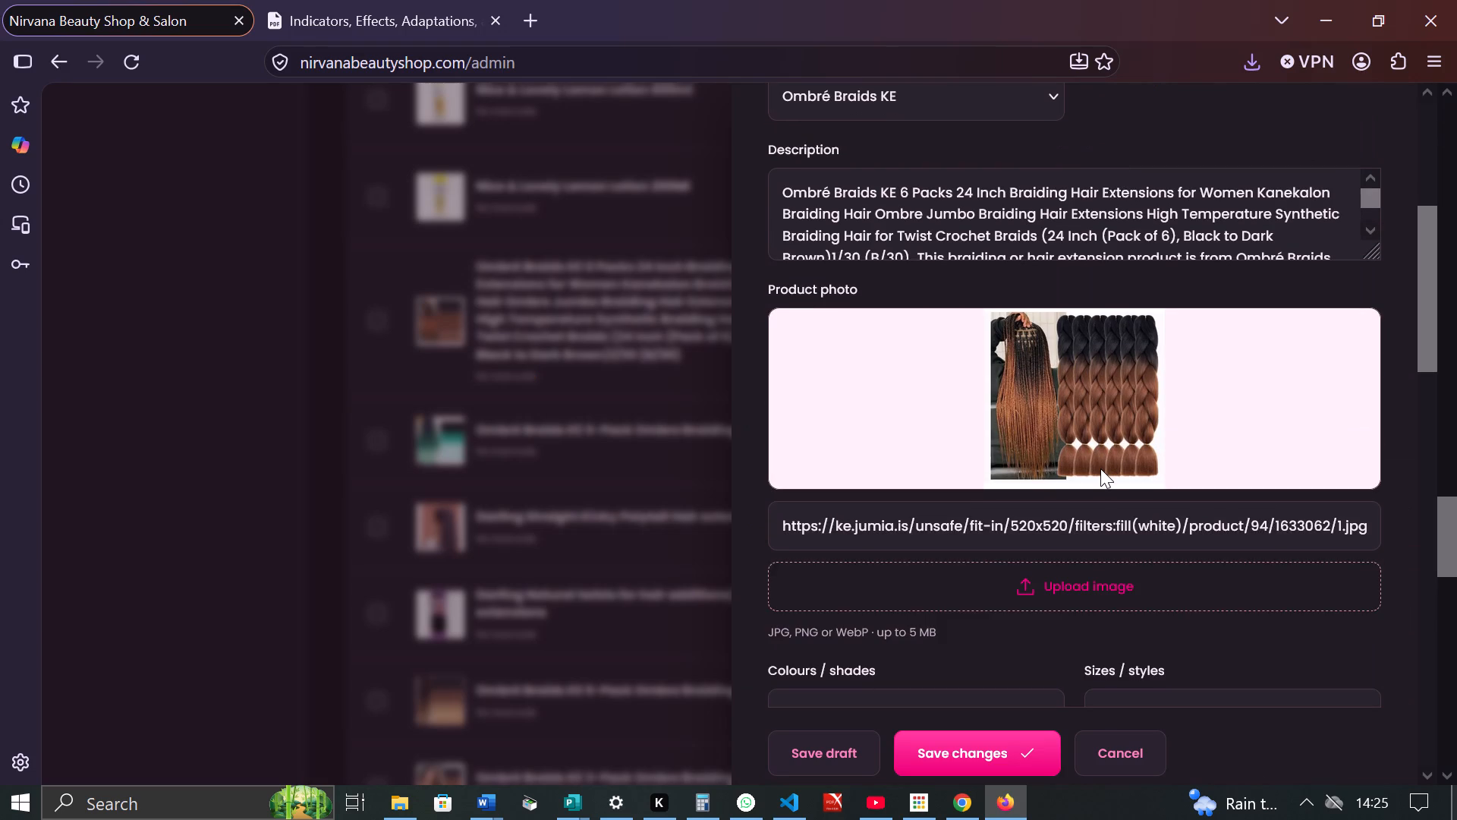
pyautogui.scroll(-1, 1103, 472)
pyautogui.scroll(-1, 1075, 549)
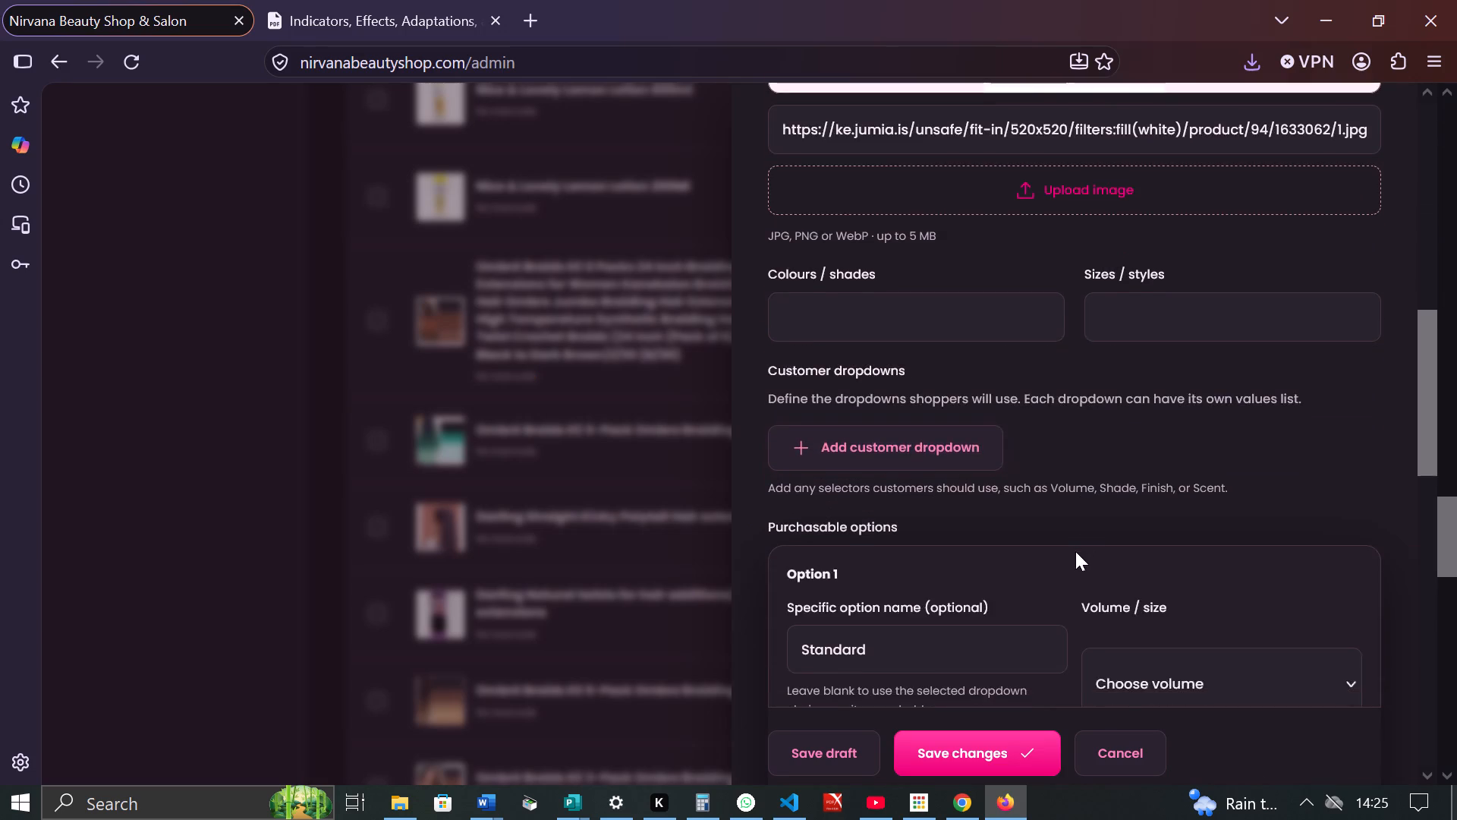
pyautogui.click(1100, 600)
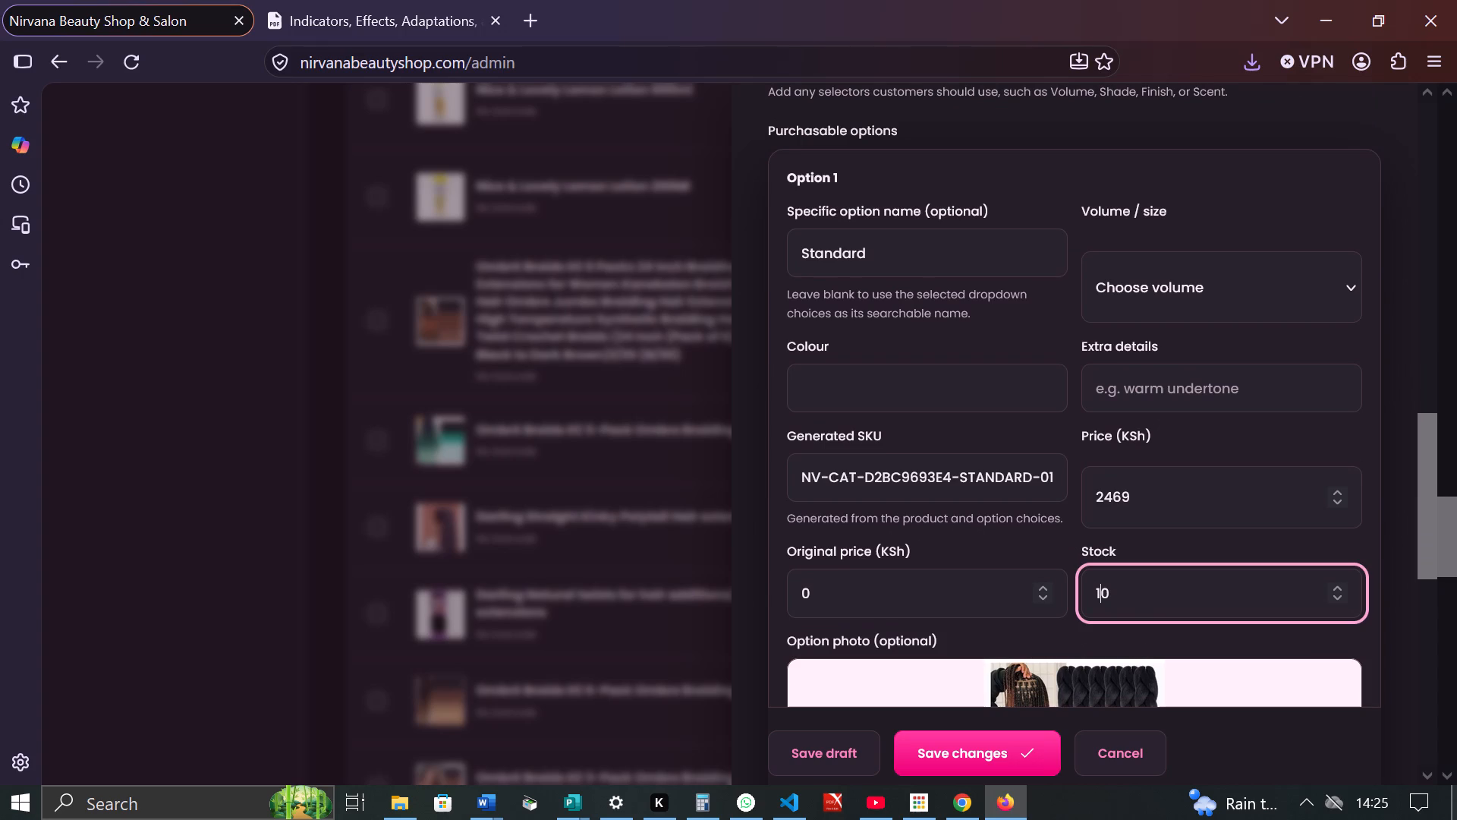
pyautogui.press('BackSpace')
pyautogui.click(945, 746)
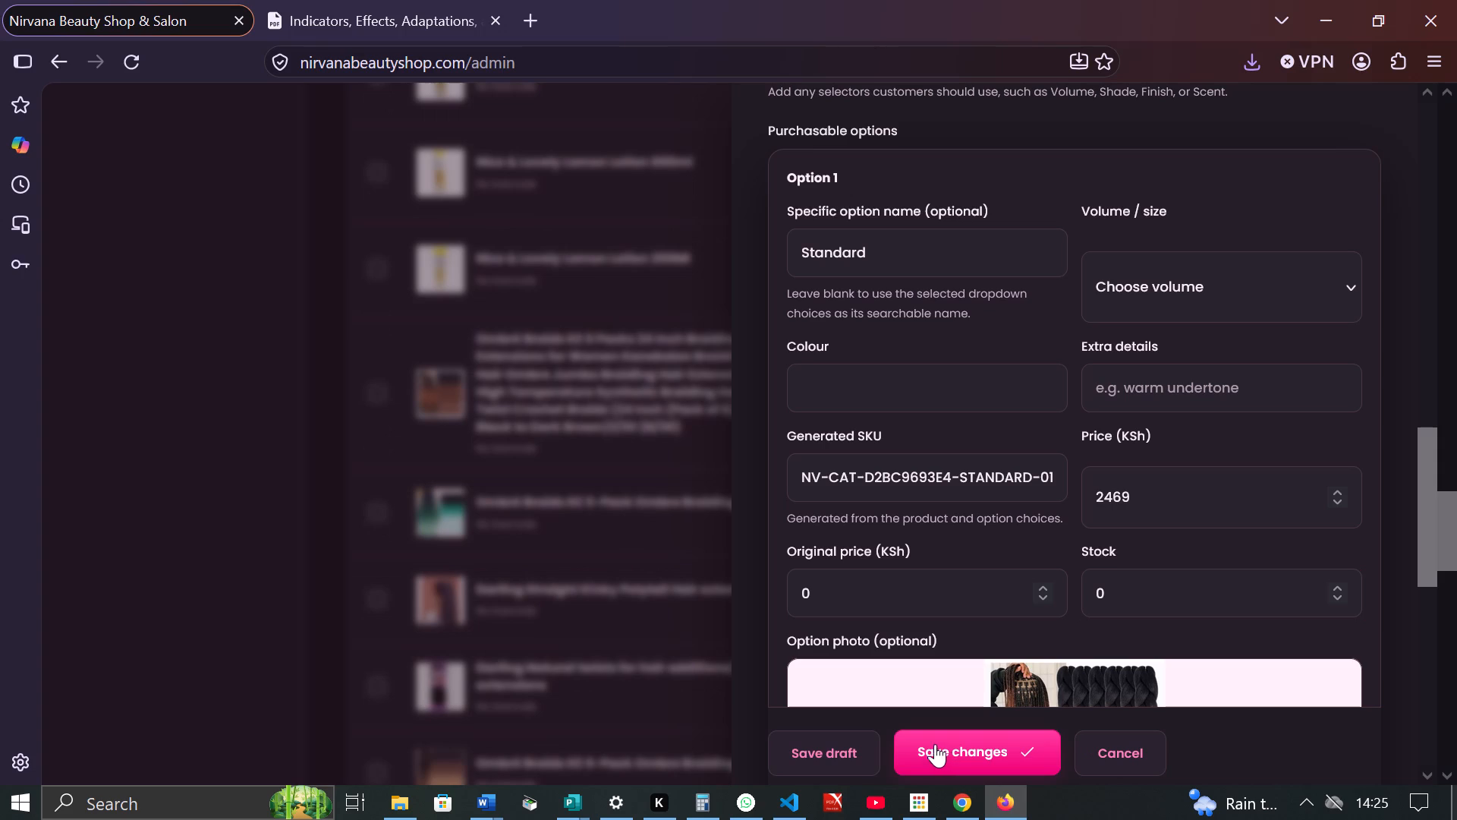
# Shorten the general product name to "Ombré Braids KE 6 Packs 24 Inch Braiding Hair Extensions" and save the product.
pyautogui.scroll(5, 979, 595)
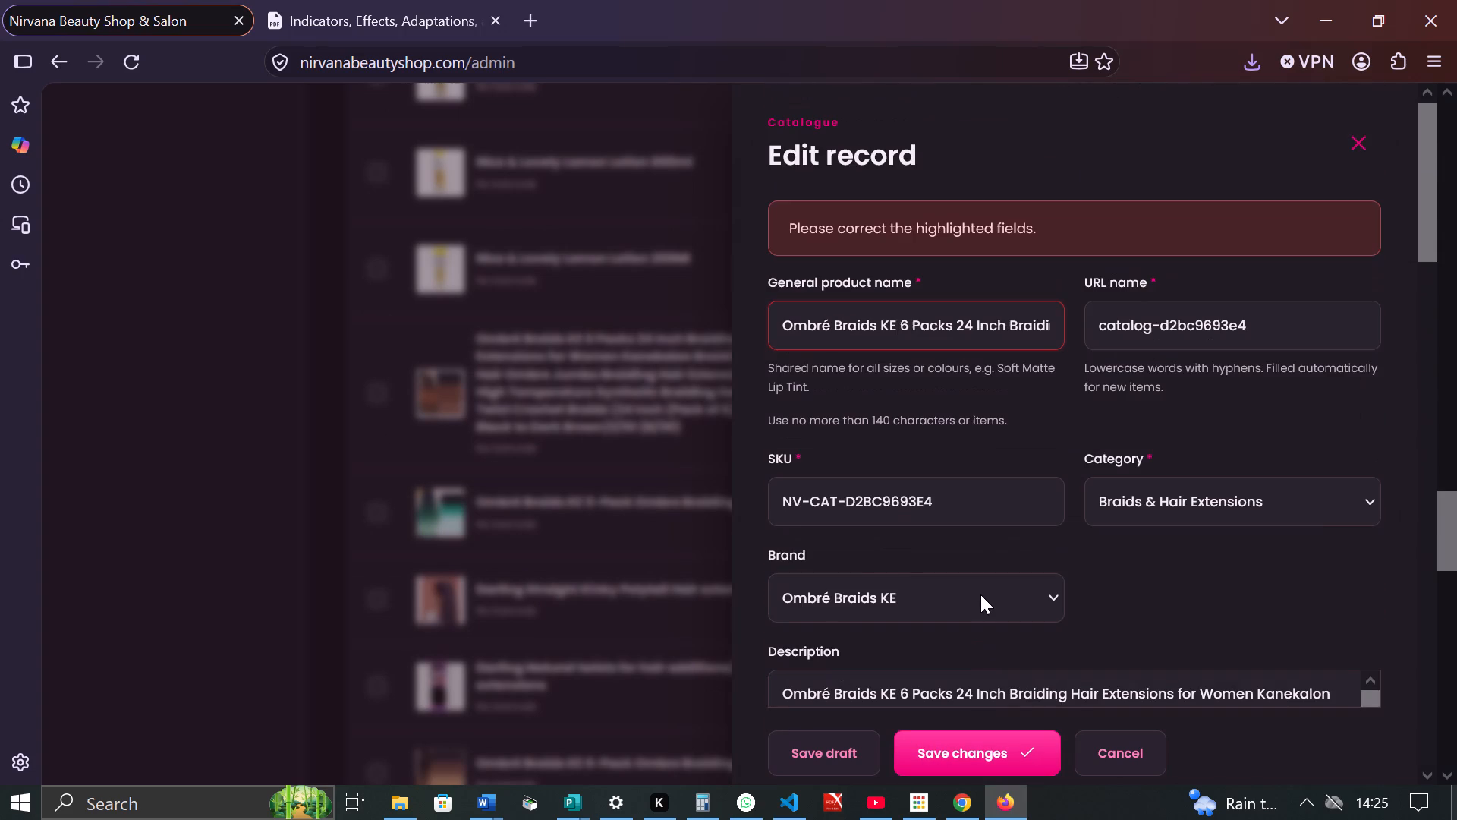
pyautogui.click(1052, 330)
pyautogui.moveTo(1056, 330); pyautogui.dragTo(1156, 317)
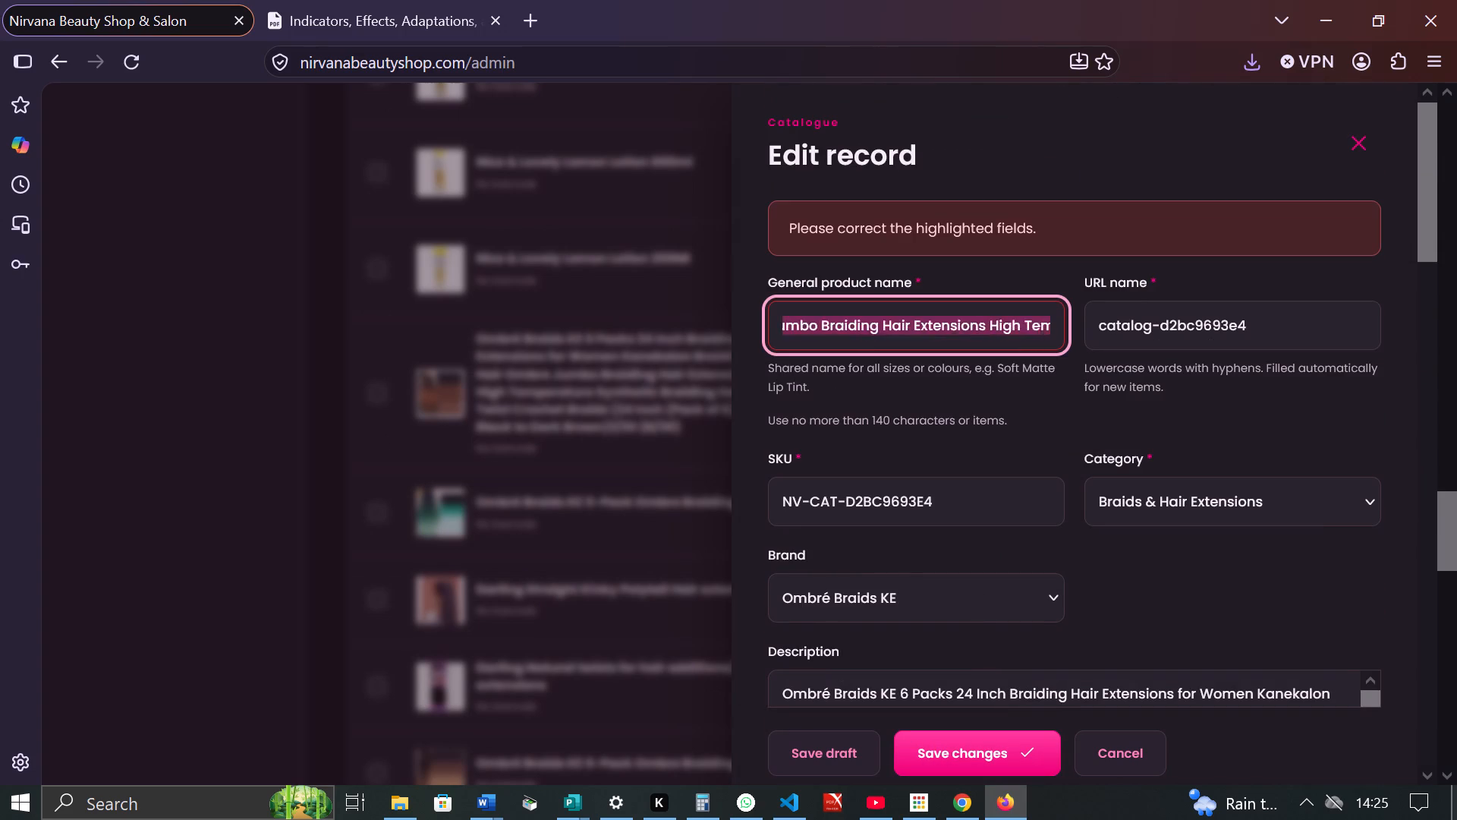
pyautogui.moveTo(1156, 317); pyautogui.dragTo(1166, 319)
pyautogui.click(1166, 319)
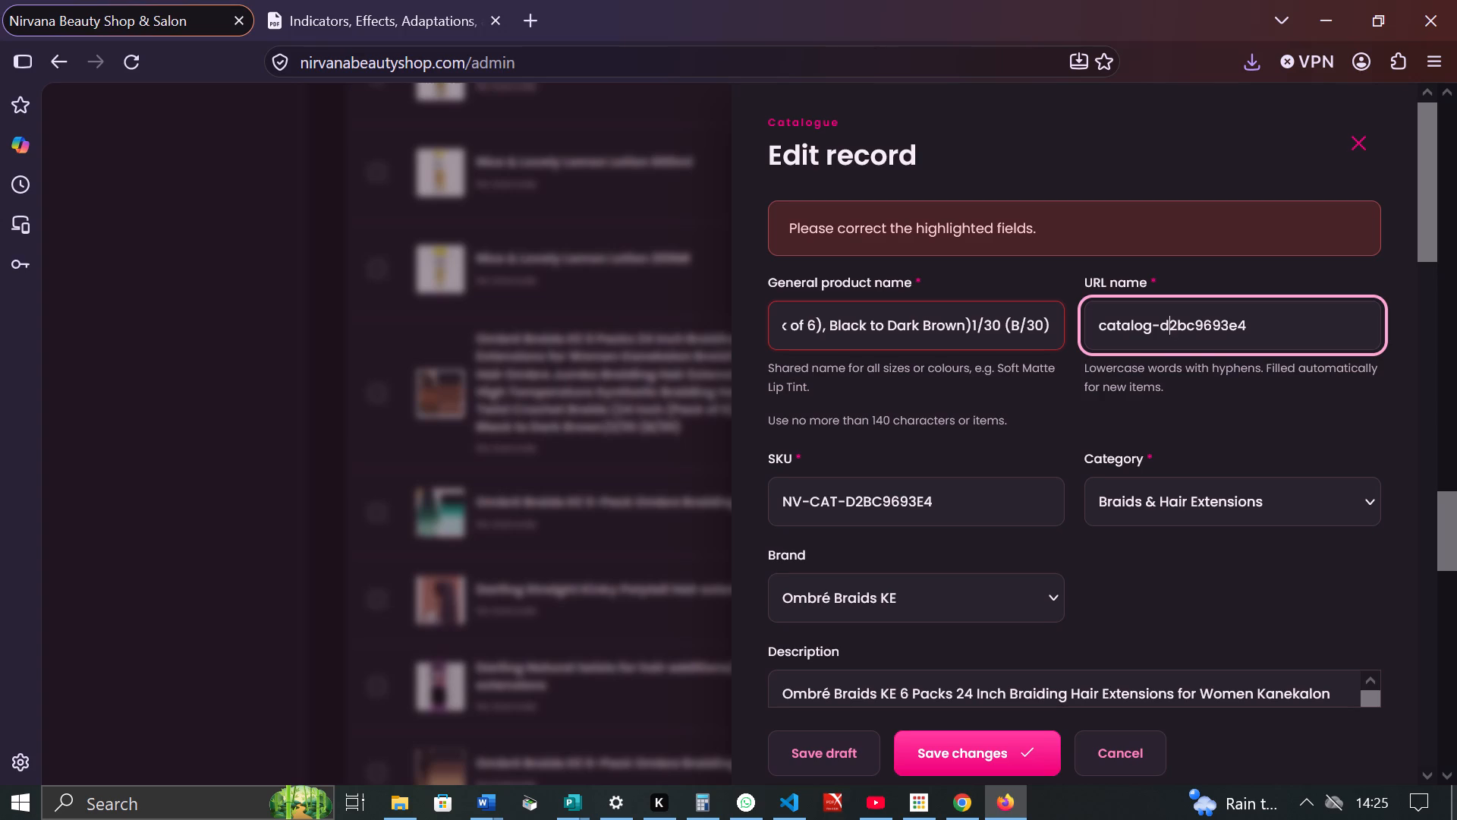
pyautogui.moveTo(1056, 325); pyautogui.dragTo(915, 336)
pyautogui.click(915, 335)
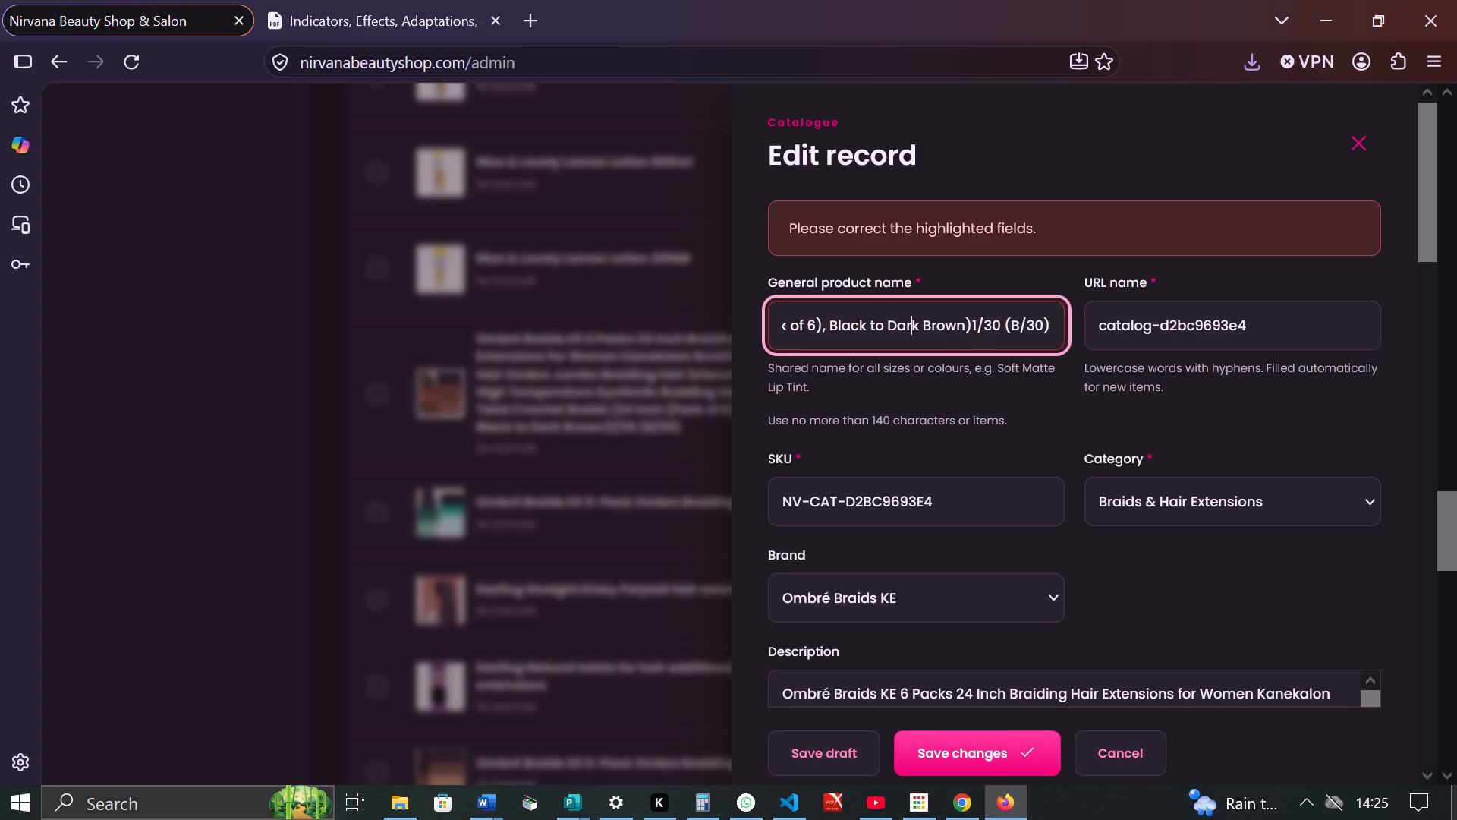
pyautogui.moveTo(1056, 324); pyautogui.dragTo(782, 322)
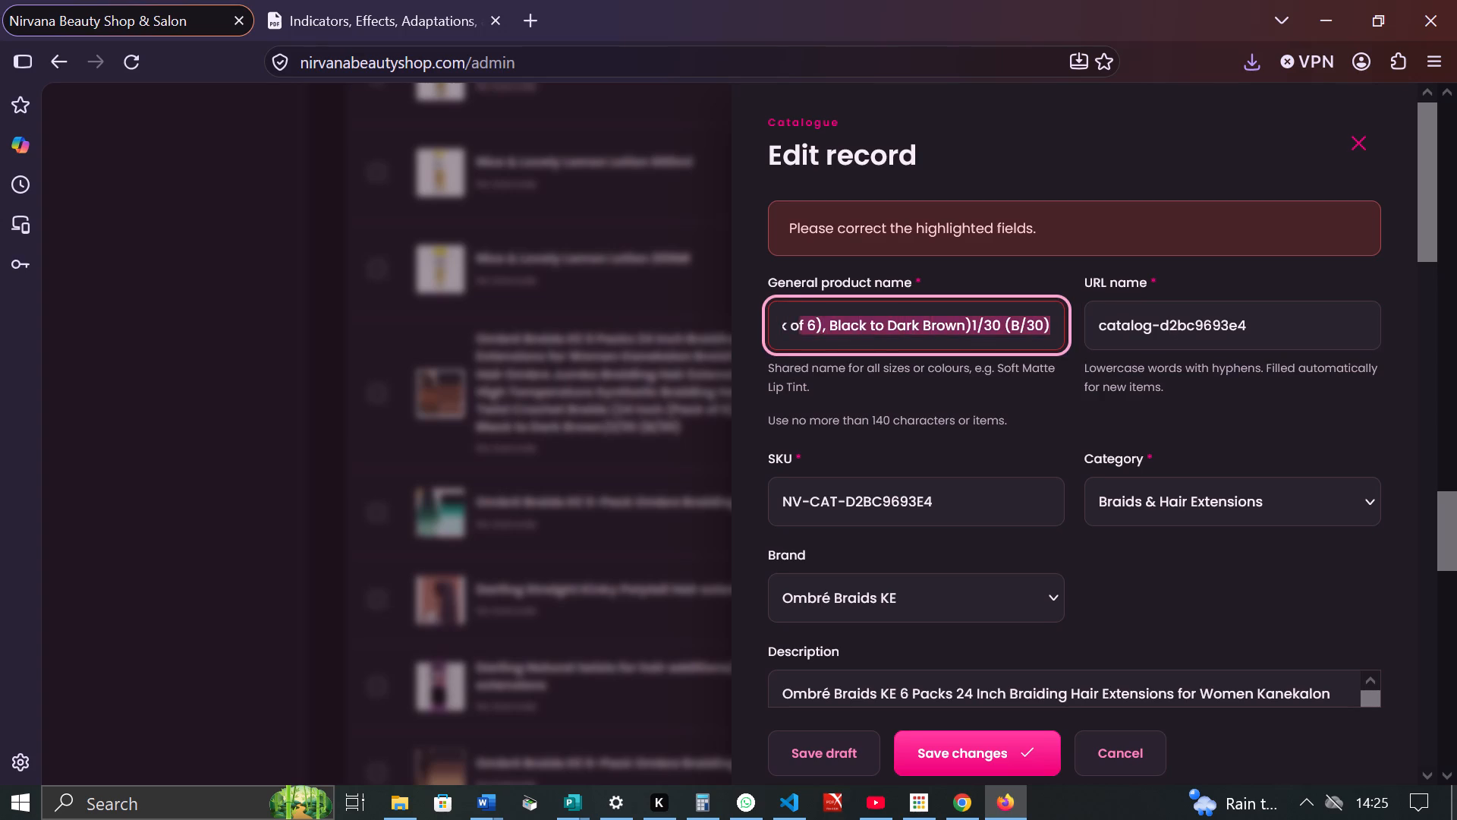
pyautogui.moveTo(782, 322); pyautogui.dragTo(754, 322)
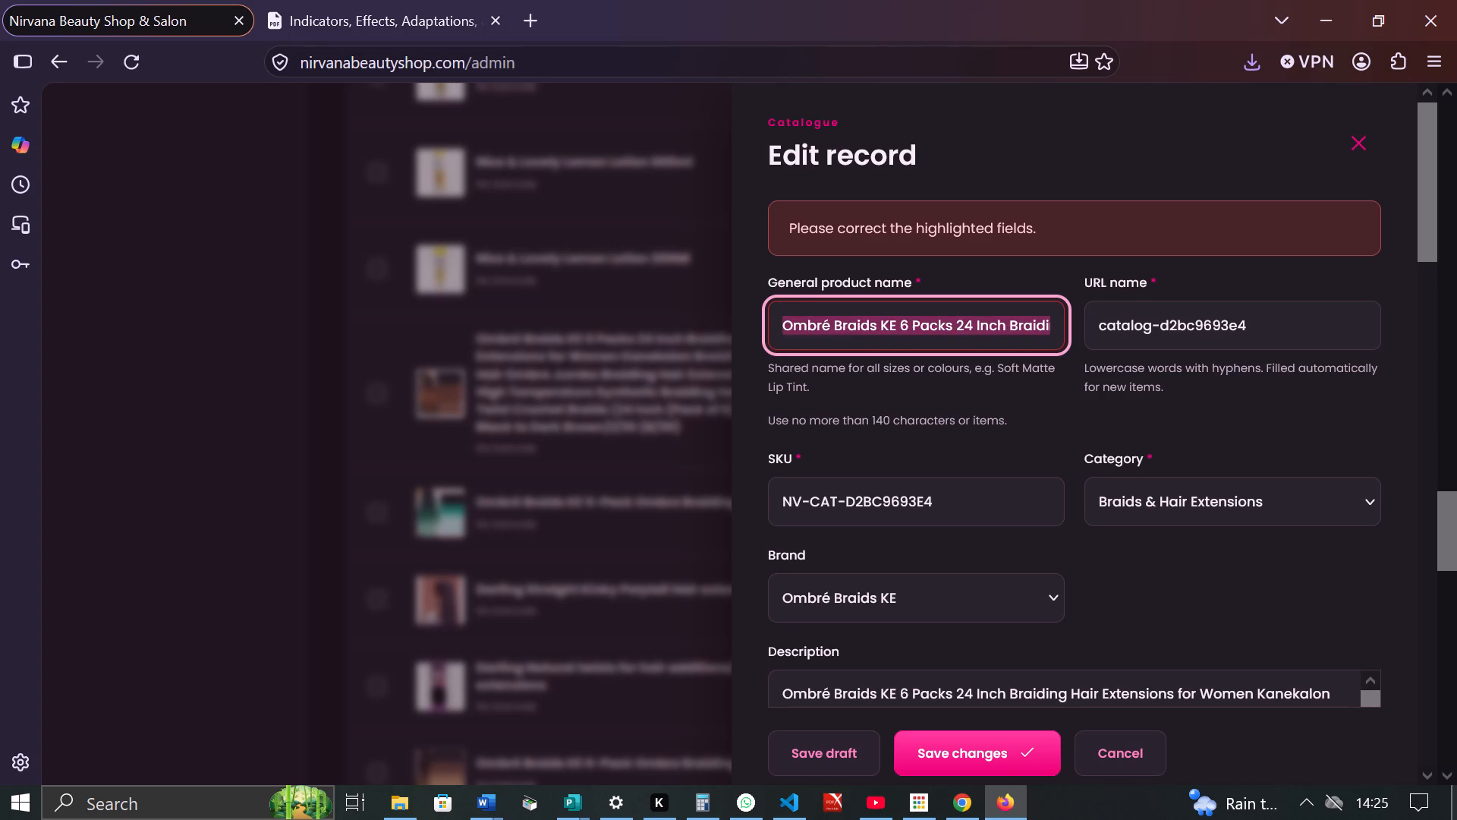
pyautogui.moveTo(754, 322); pyautogui.dragTo(1020, 333)
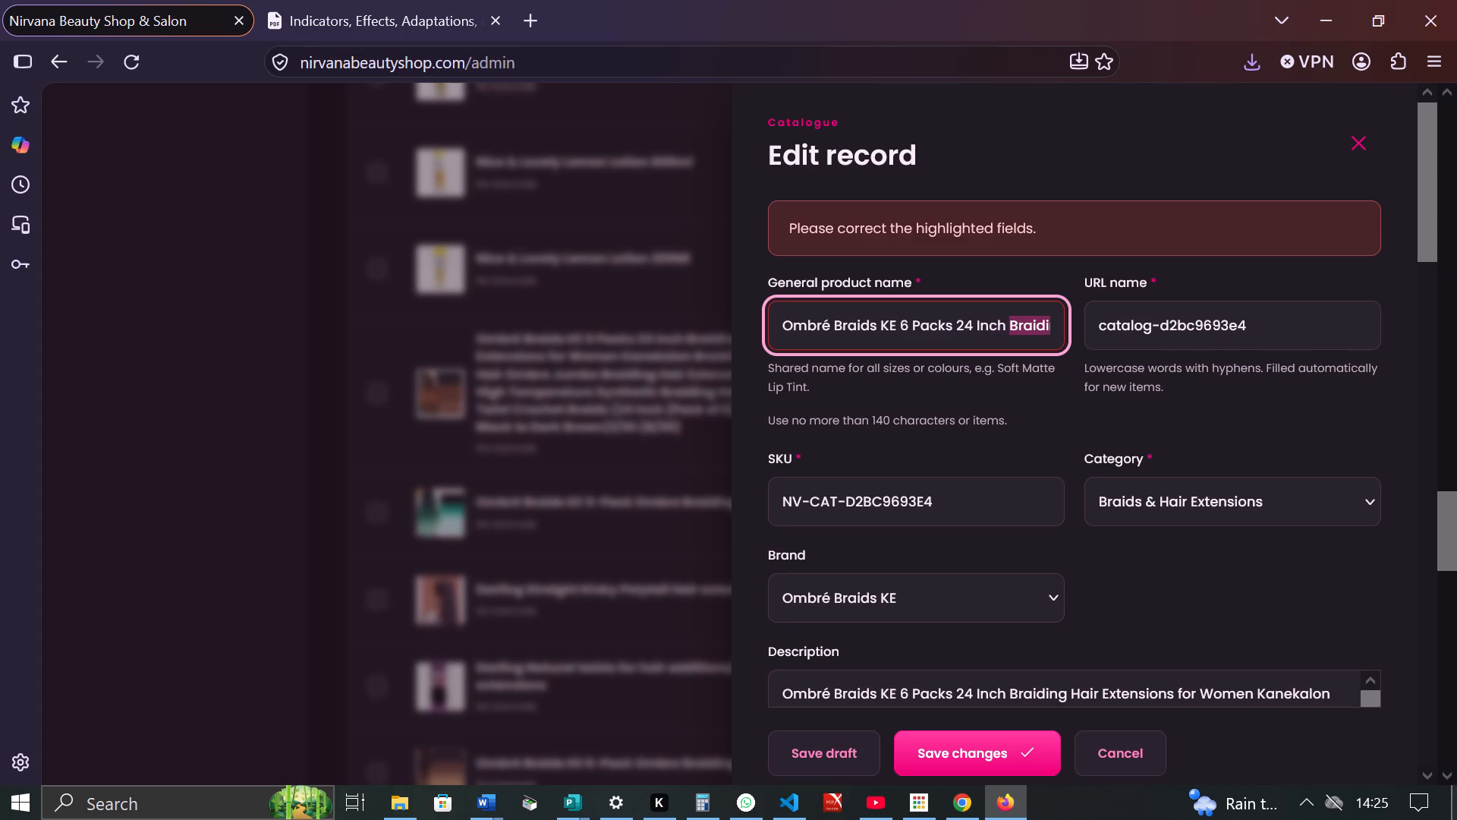
pyautogui.moveTo(1020, 333); pyautogui.dragTo(987, 326)
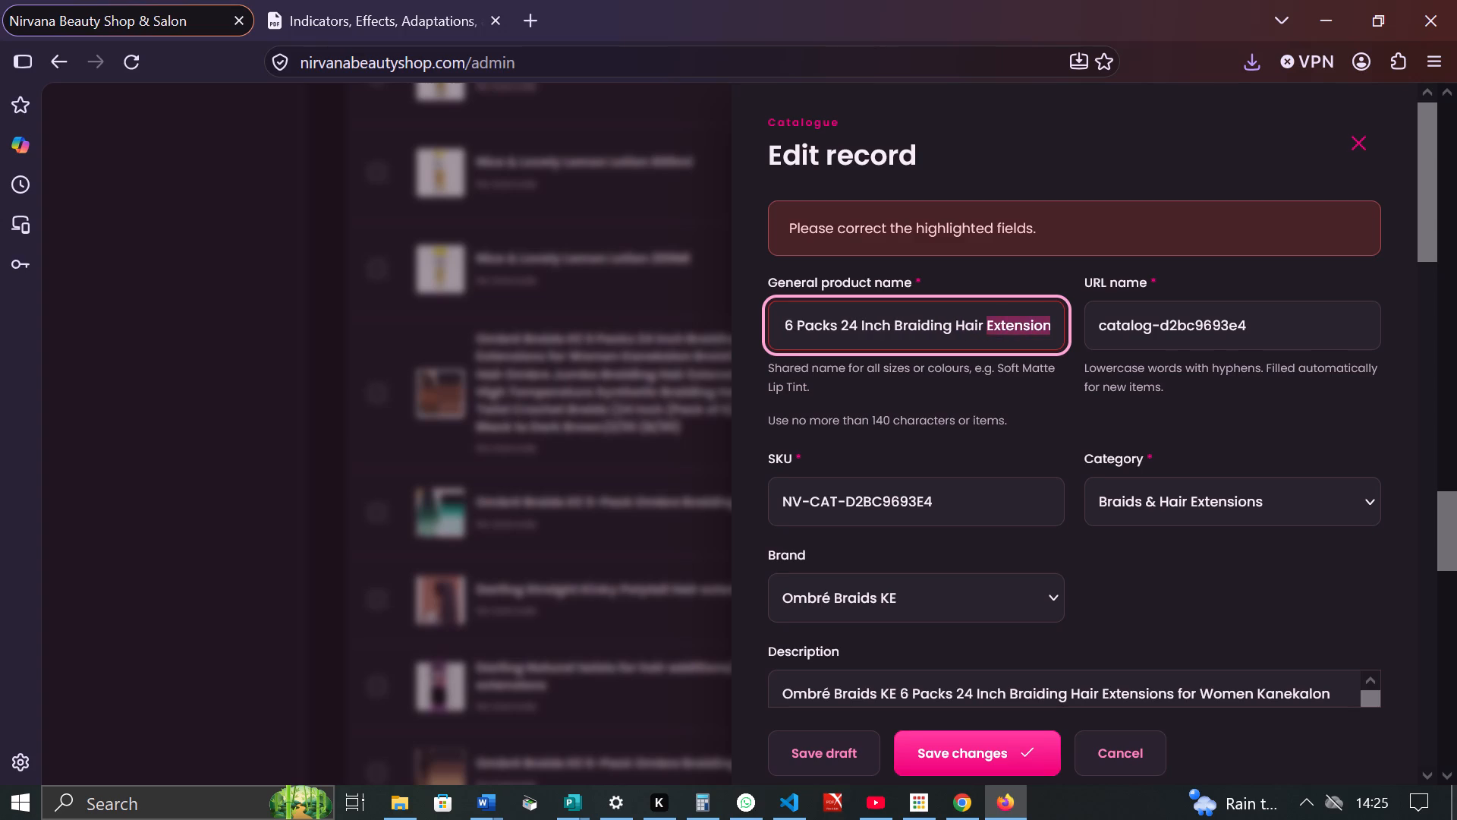
pyautogui.moveTo(987, 326); pyautogui.dragTo(1028, 330)
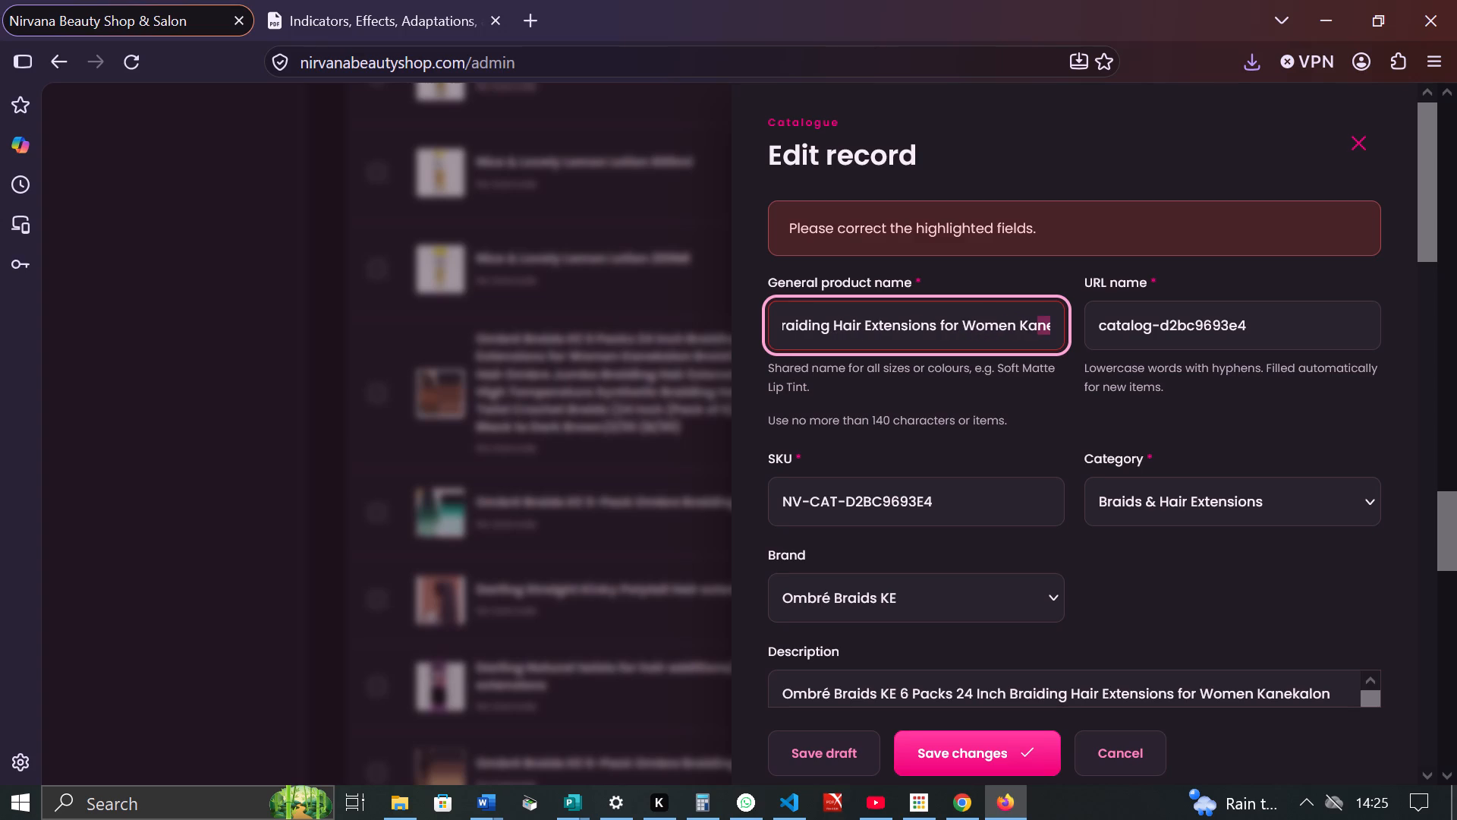
pyautogui.moveTo(1028, 330); pyautogui.dragTo(951, 334)
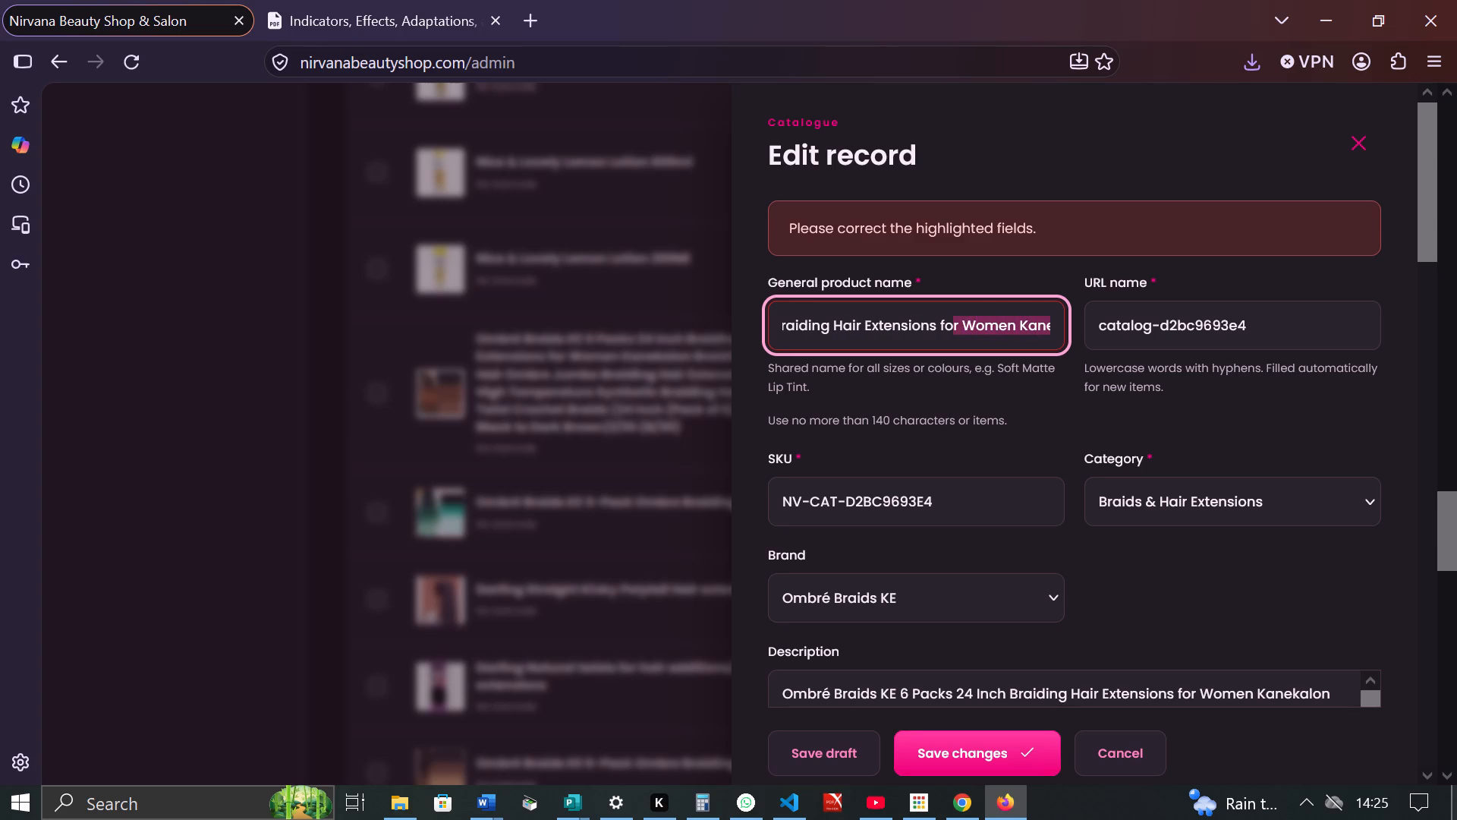
pyautogui.moveTo(951, 334); pyautogui.dragTo(942, 334)
pyautogui.press('BackSpace')
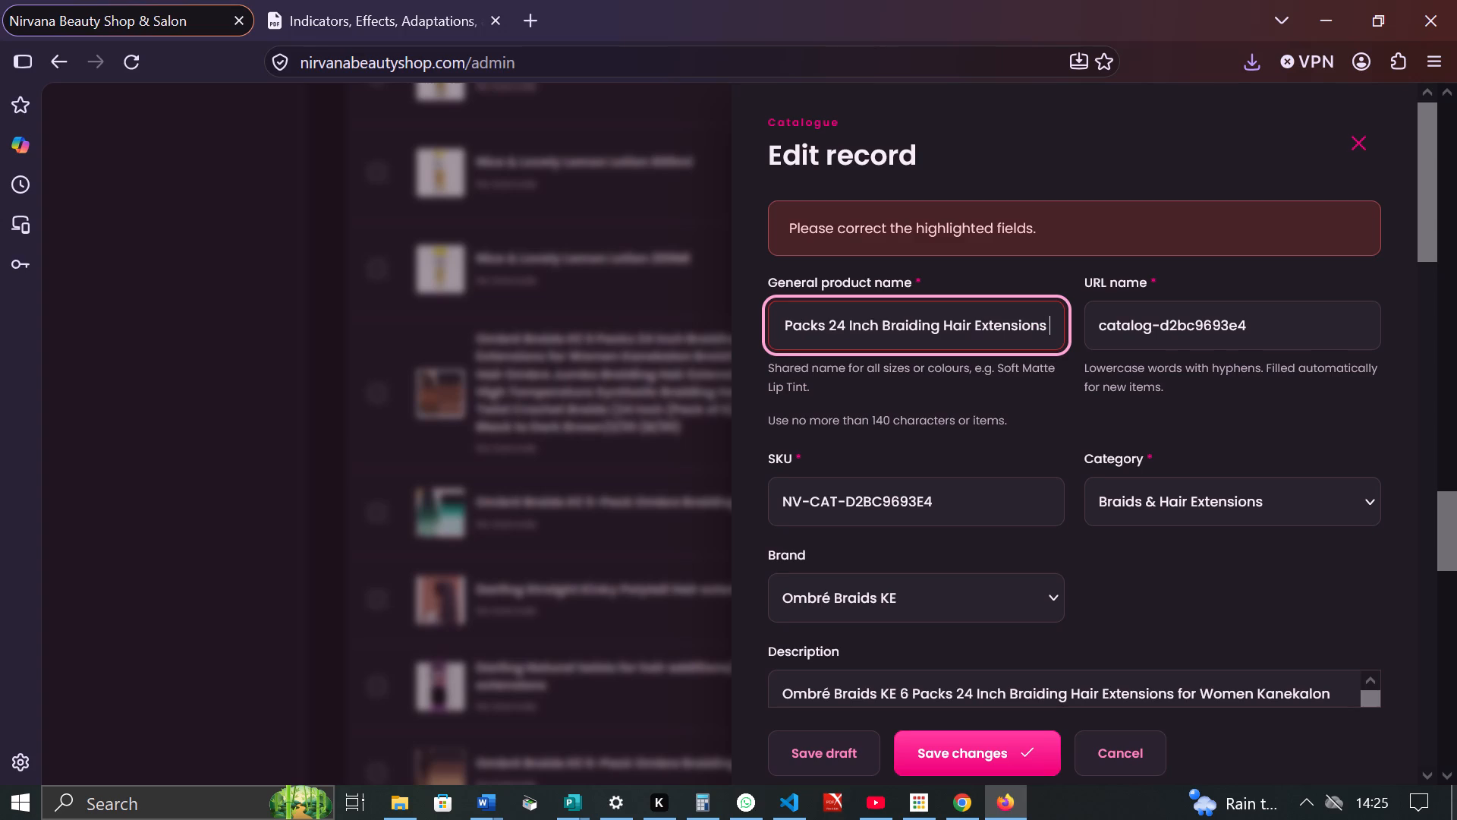
pyautogui.click(990, 747)
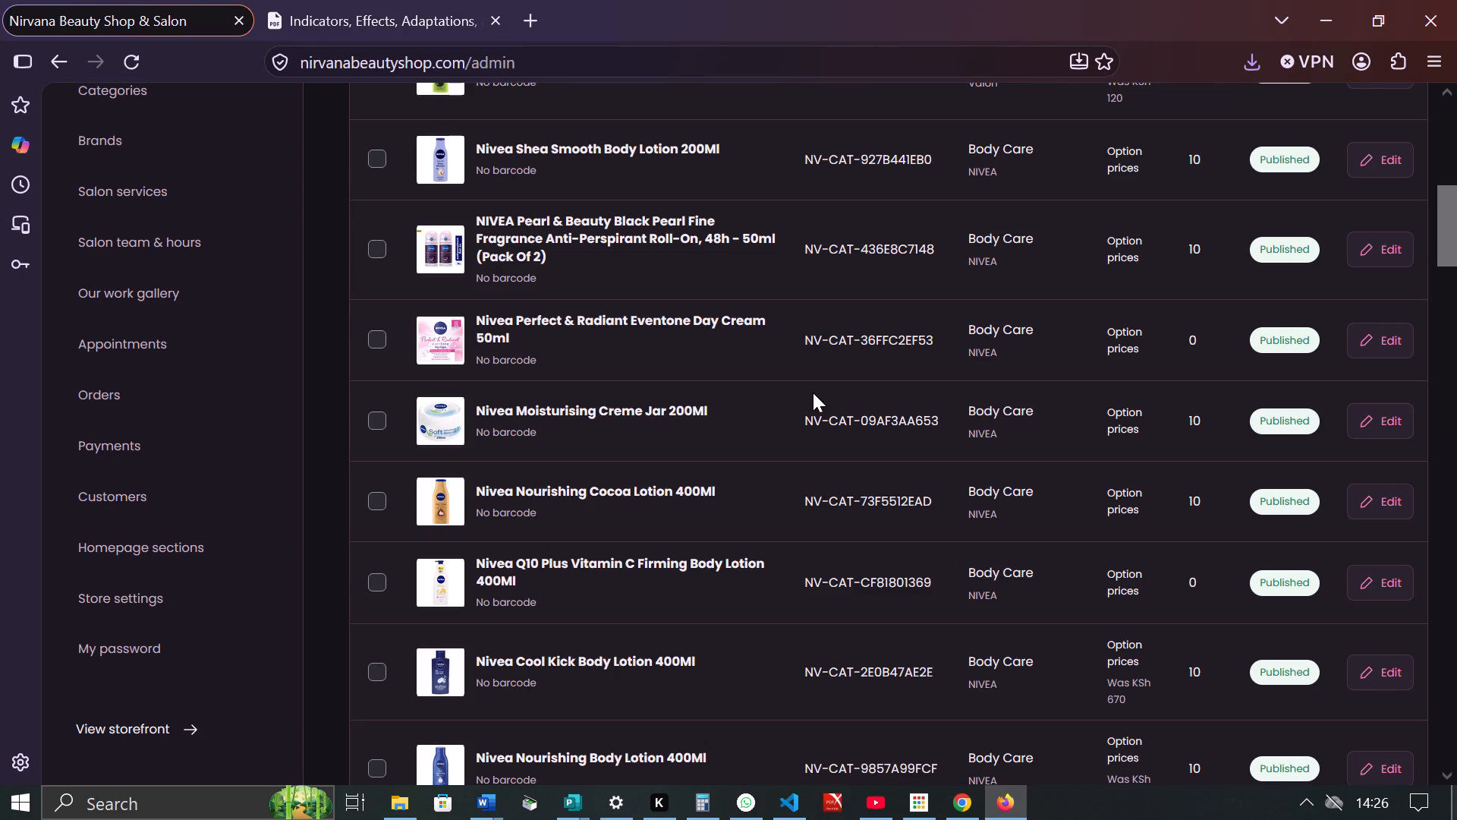
# Open the Ombré Braids KE 5-Pack Ombre Braiding Hair record for editing and go to its purchasable options.
pyautogui.scroll(-6, 834, 479)
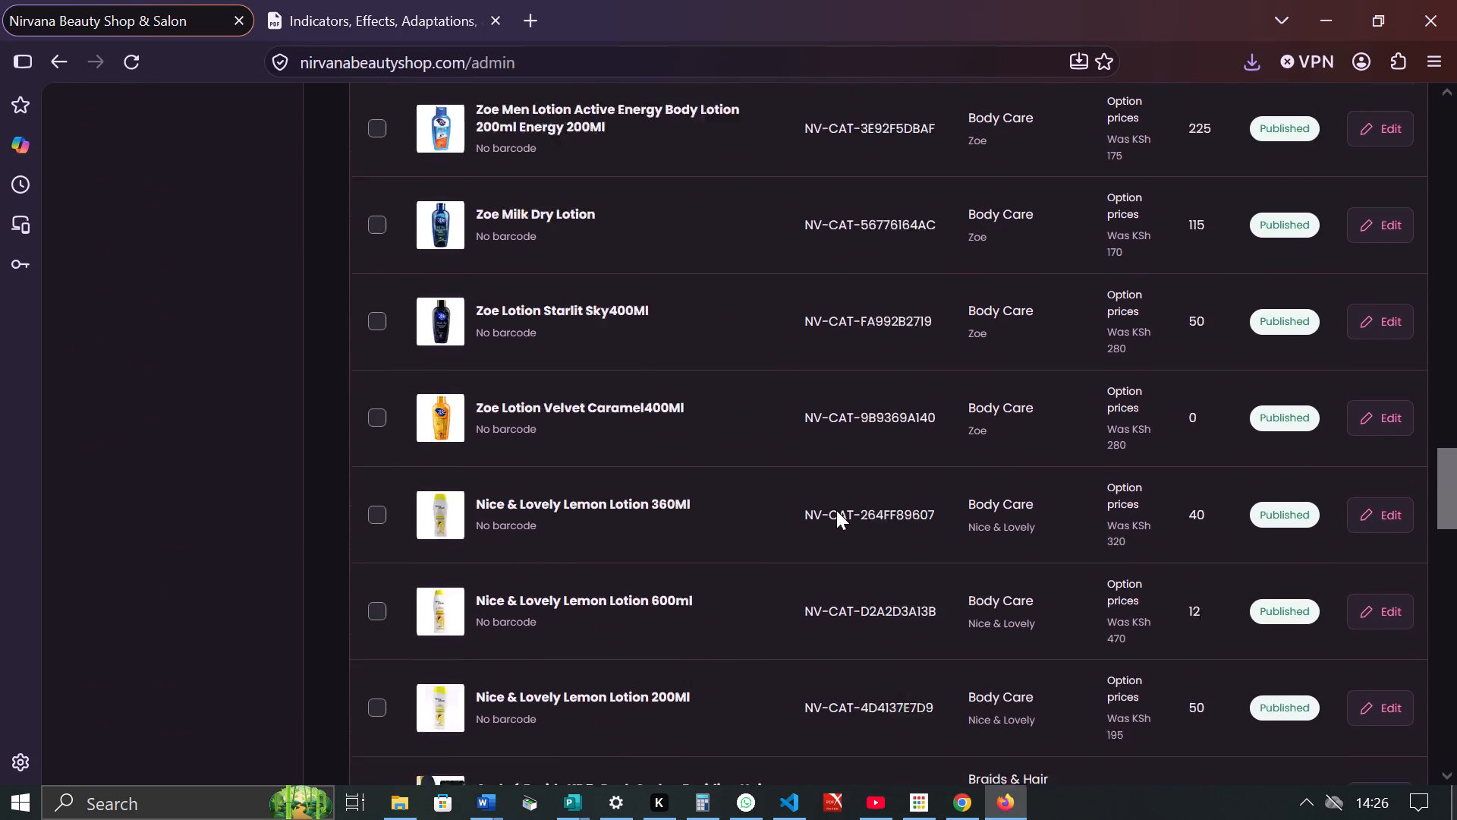
pyautogui.scroll(-1, 836, 510)
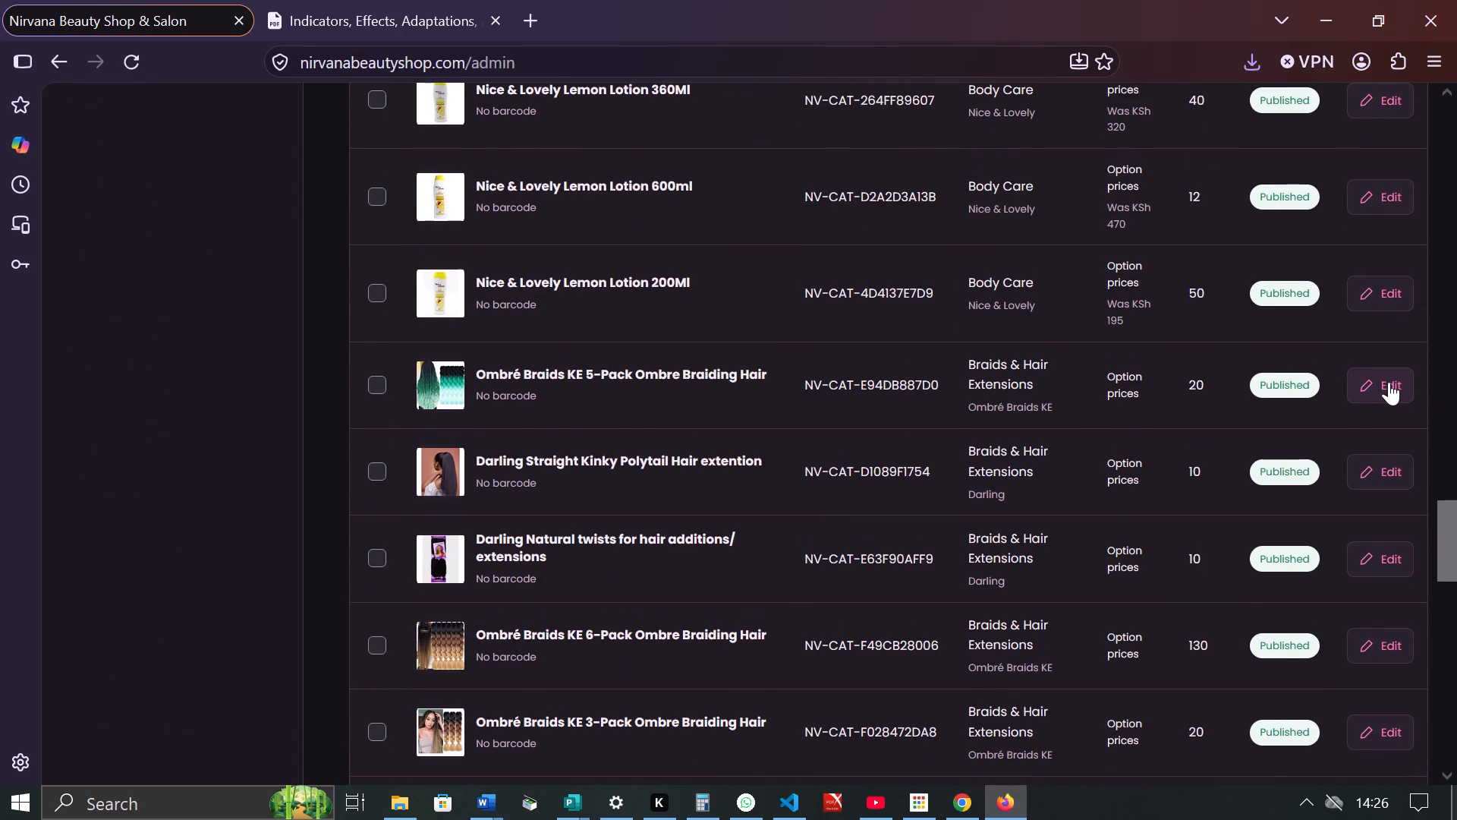
pyautogui.click(1389, 383)
pyautogui.scroll(-1, 1153, 471)
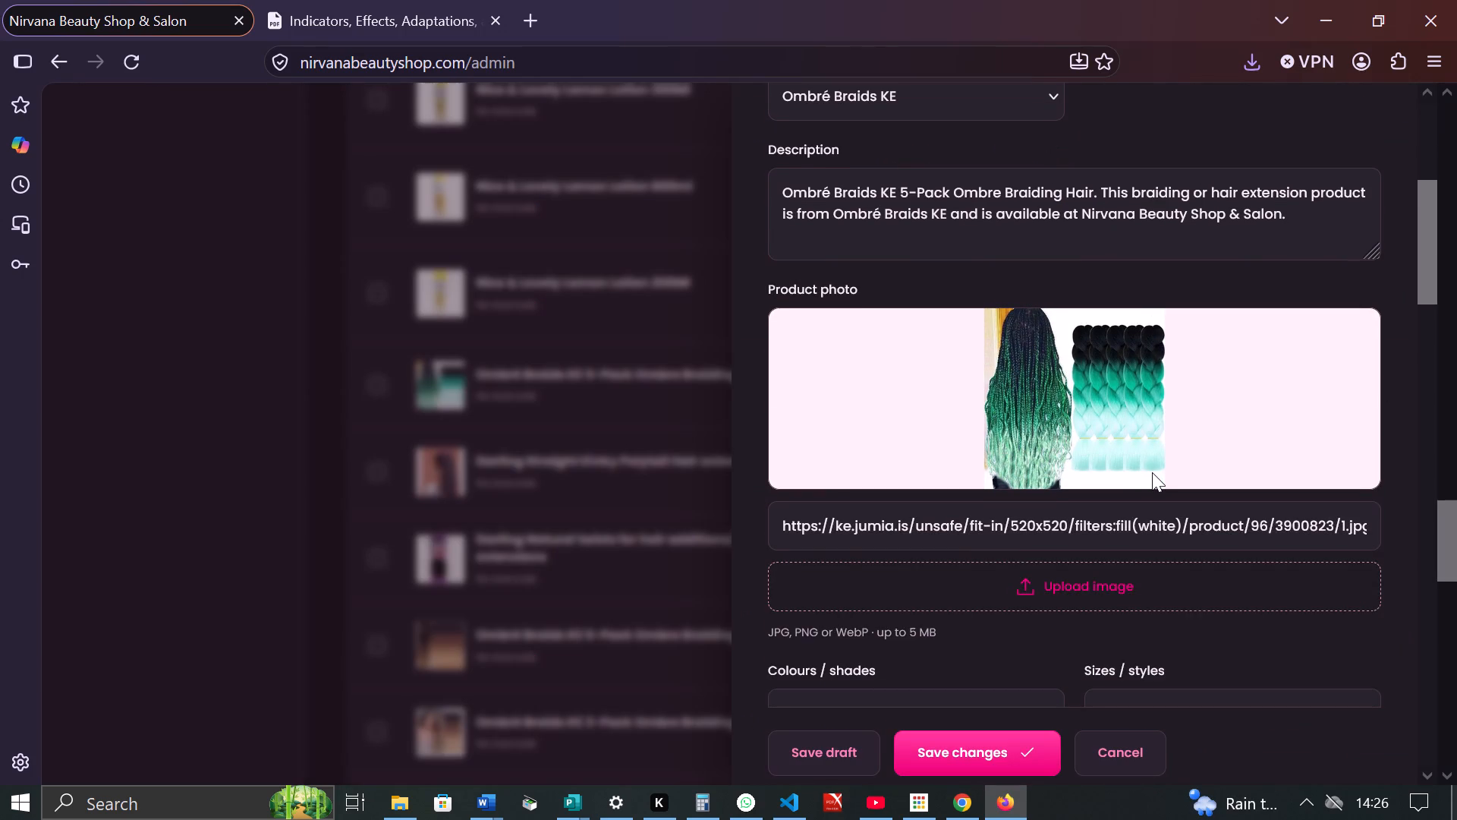
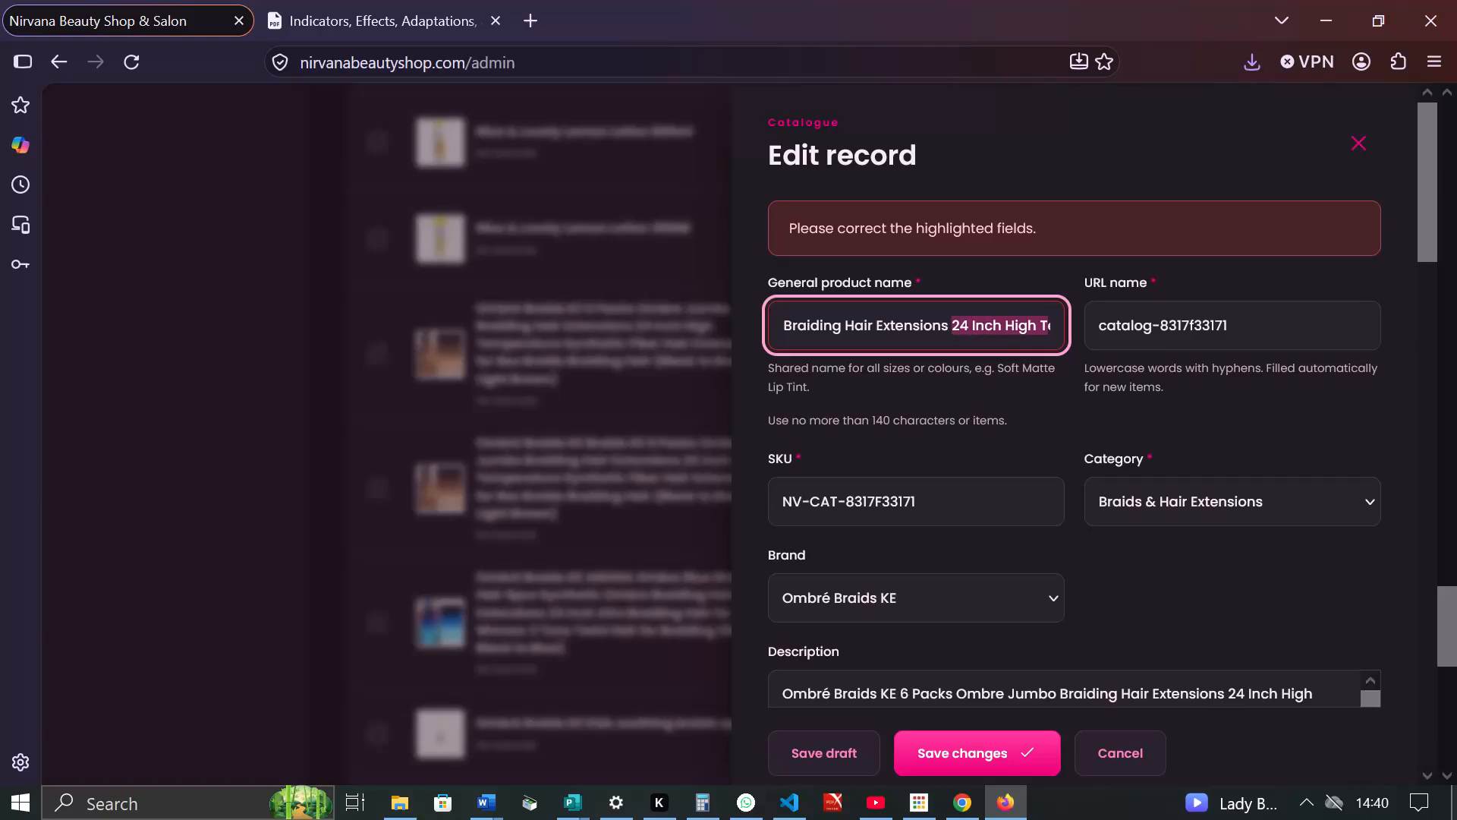
# Shorten the general product name to "Ombré Braids KE 6 Packs Ombre Jumbo Braiding Hair Extensions" and save the product.
pyautogui.press('BackSpace')
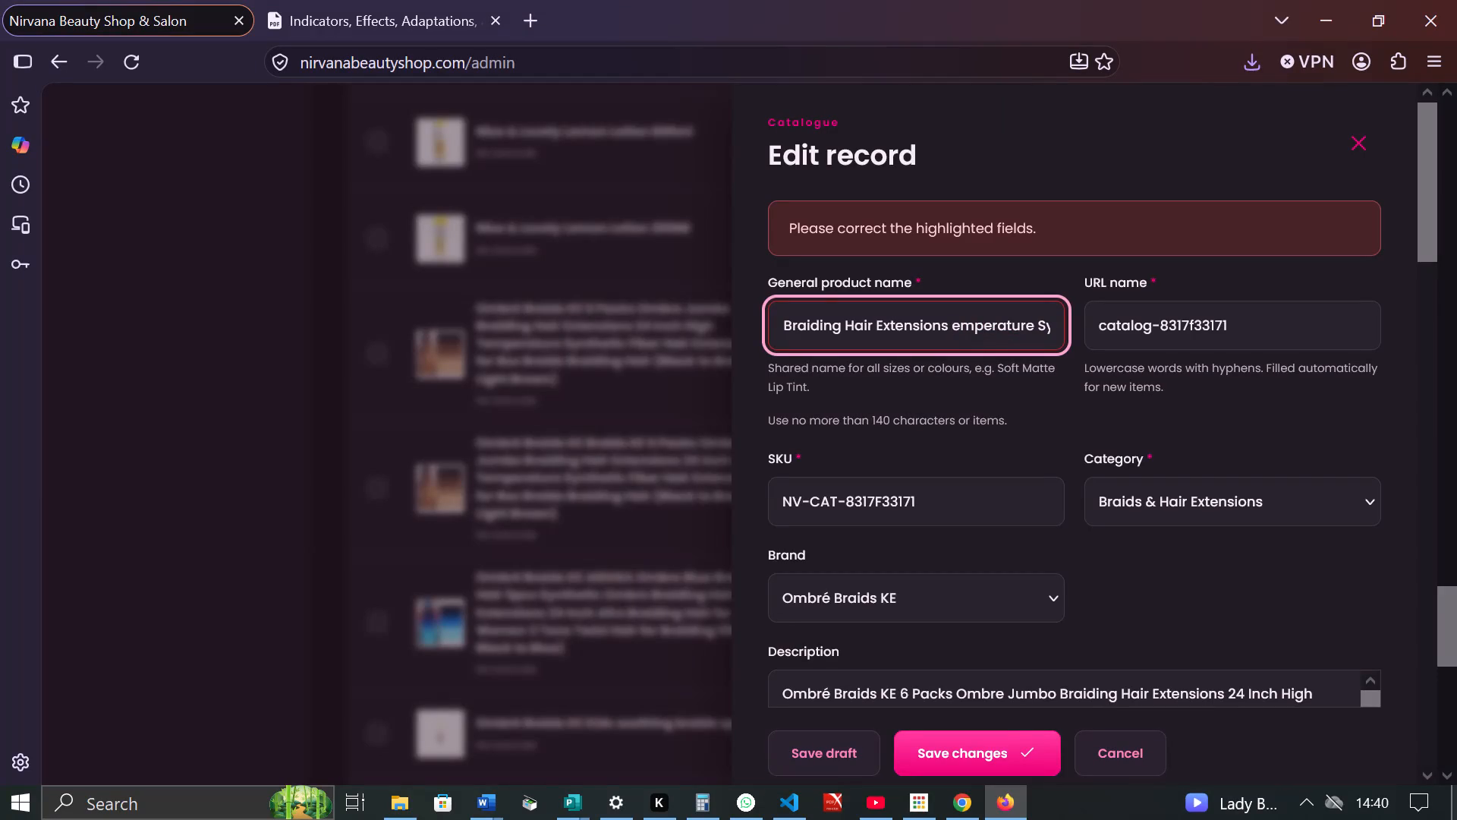
pyautogui.moveTo(954, 323); pyautogui.dragTo(1081, 330)
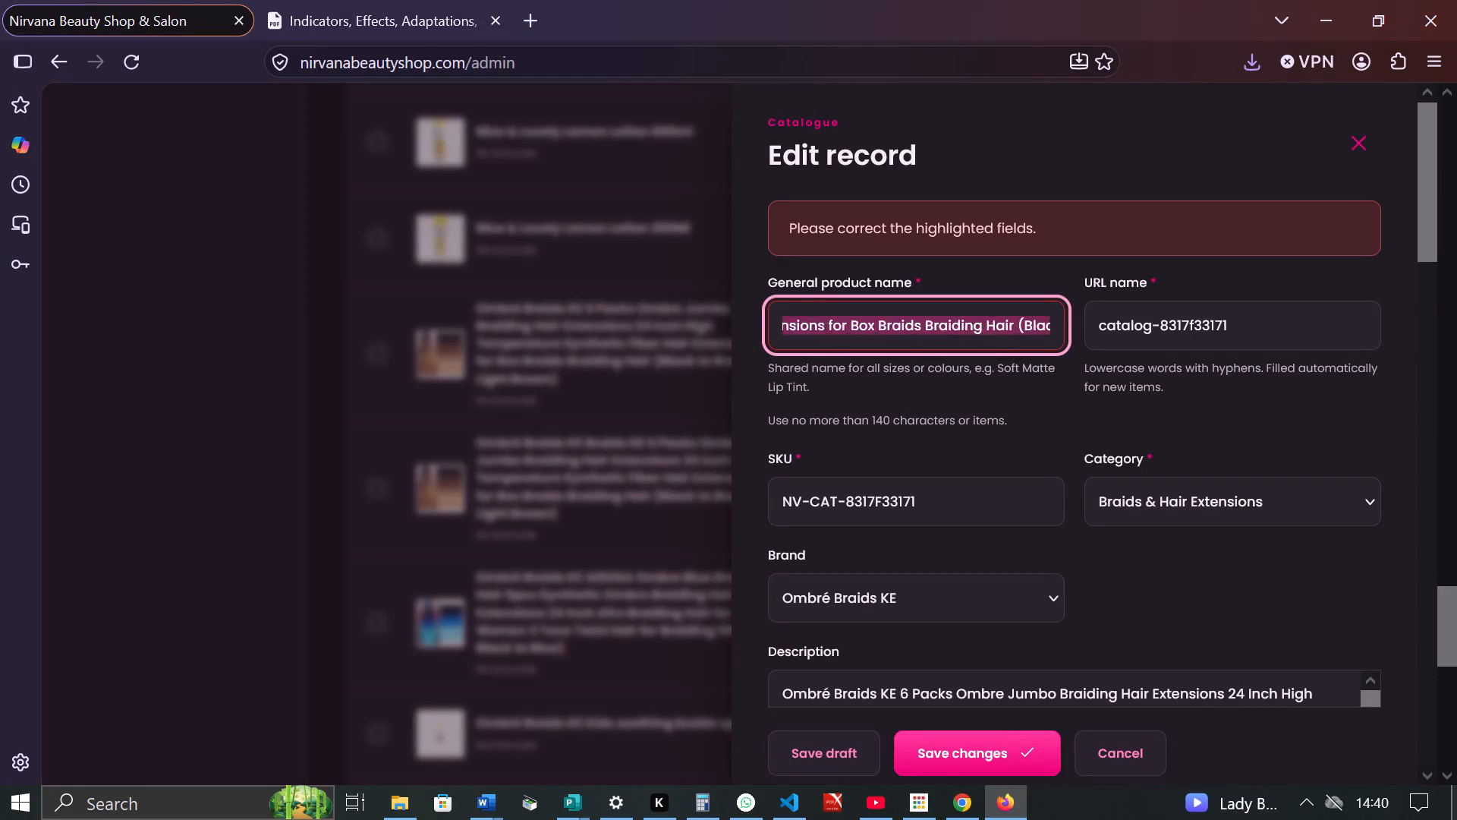
pyautogui.moveTo(1081, 330); pyautogui.dragTo(1184, 653)
pyautogui.press('BackSpace')
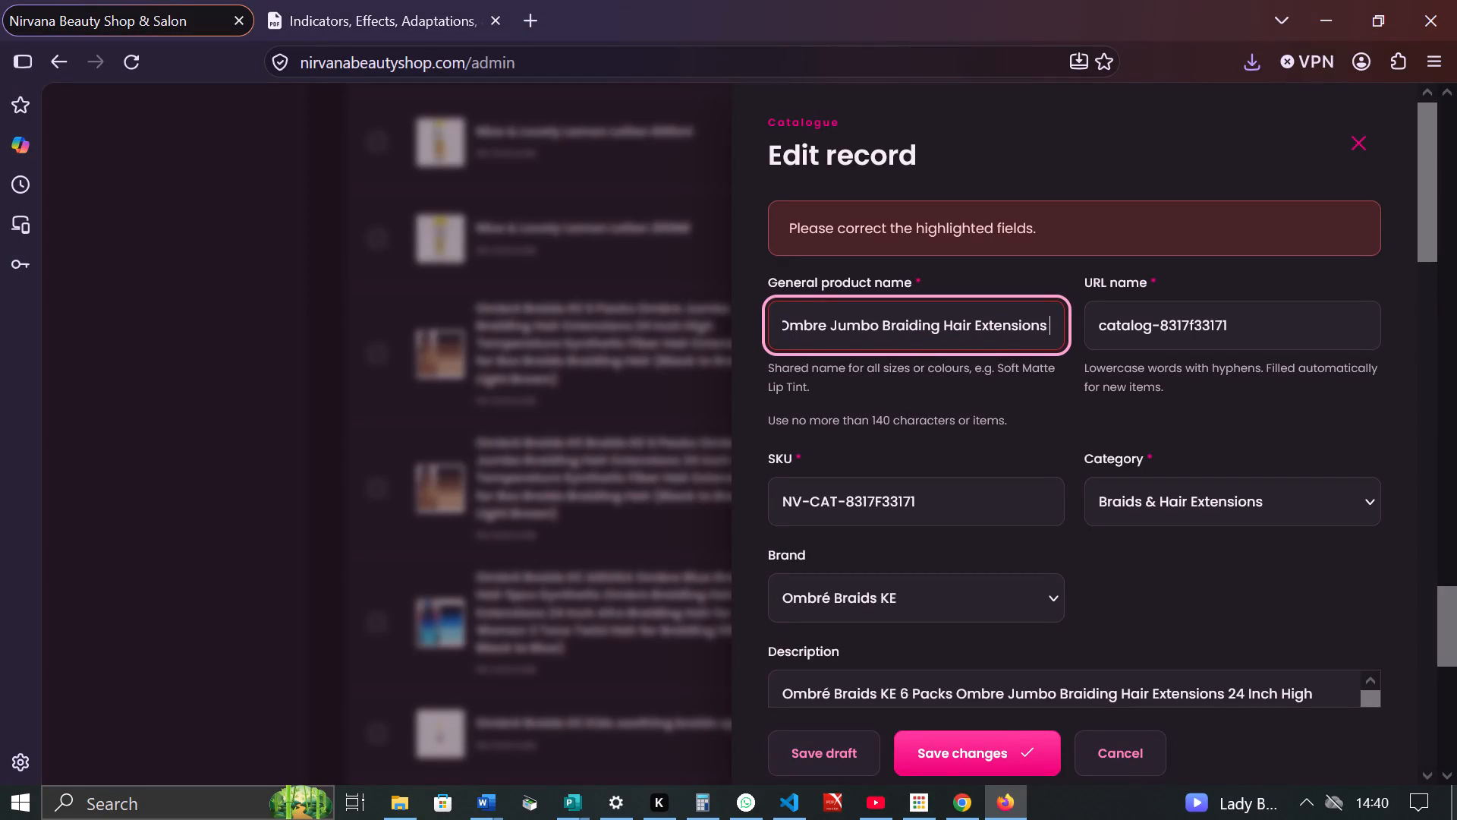
pyautogui.moveTo(1184, 653); pyautogui.dragTo(976, 757)
pyautogui.click(976, 757)
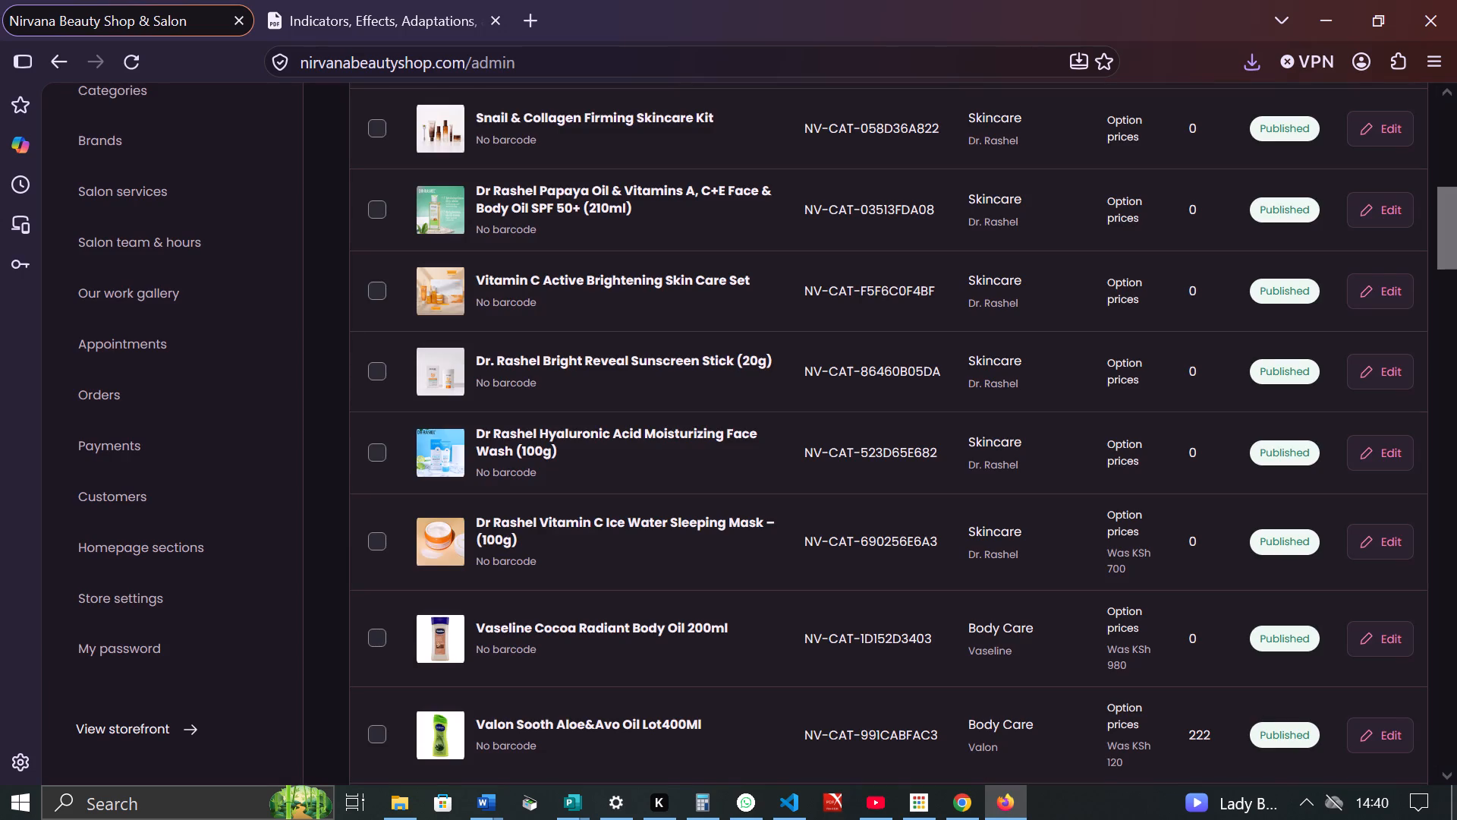
# Set the Standard option's stock to 0 for the Ombré Braids KE Braids KE 6 Packs Ombre Jumbo record and submit the changes.
pyautogui.scroll(-3, 822, 584)
pyautogui.scroll(-2, 915, 552)
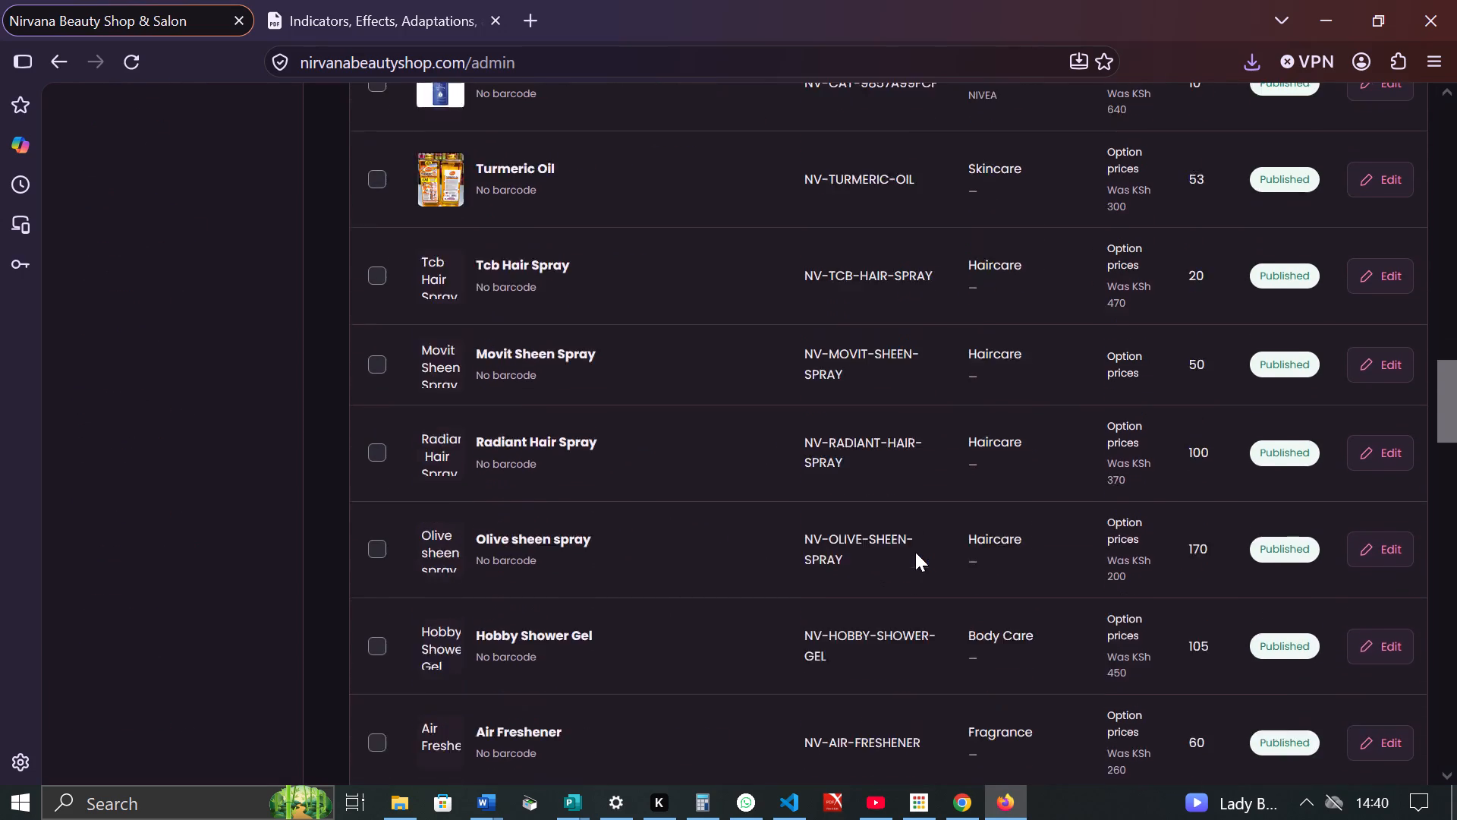
pyautogui.scroll(-3, 957, 563)
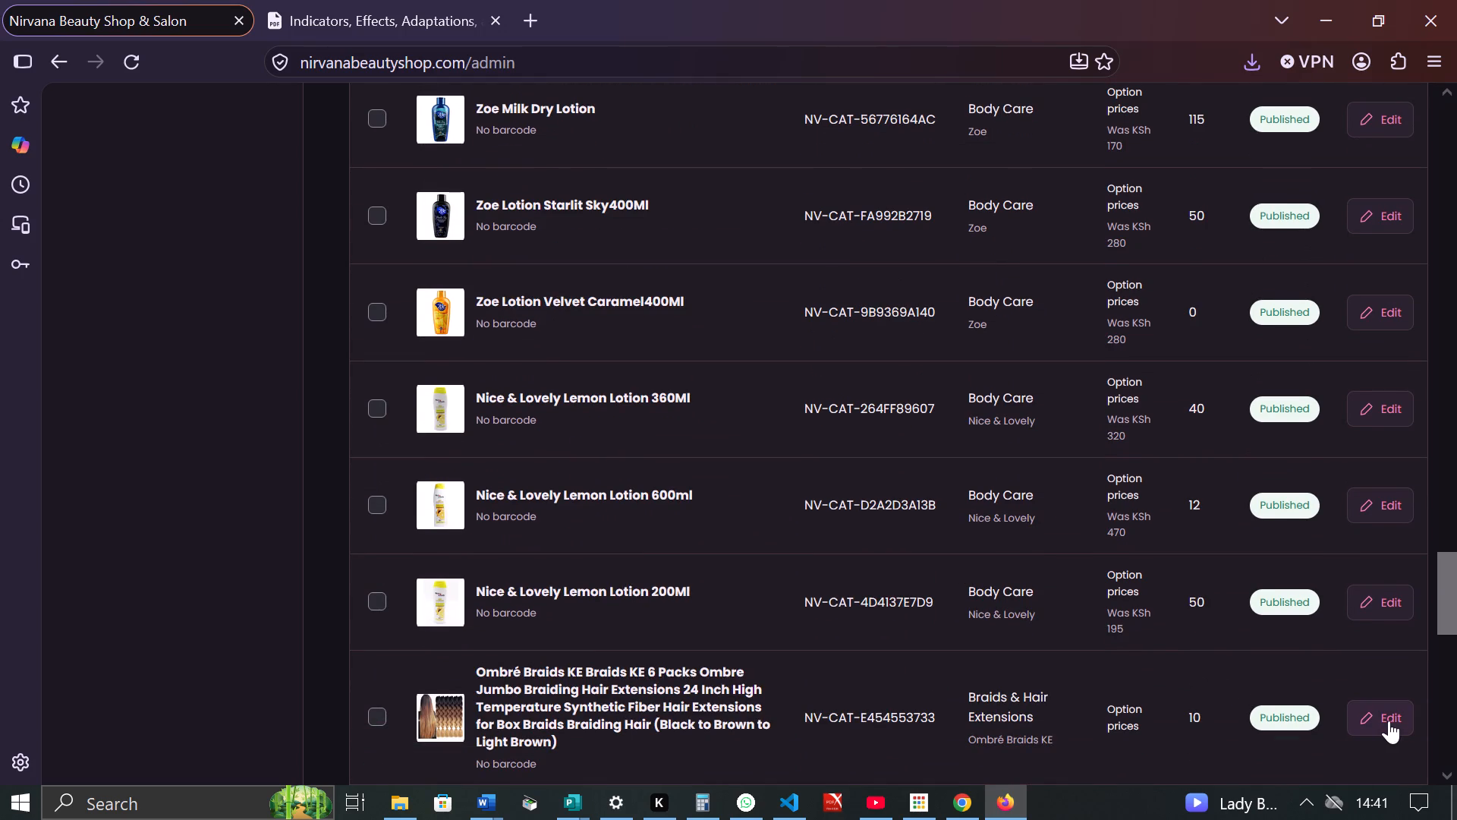
pyautogui.click(1389, 721)
pyautogui.scroll(-1, 1307, 695)
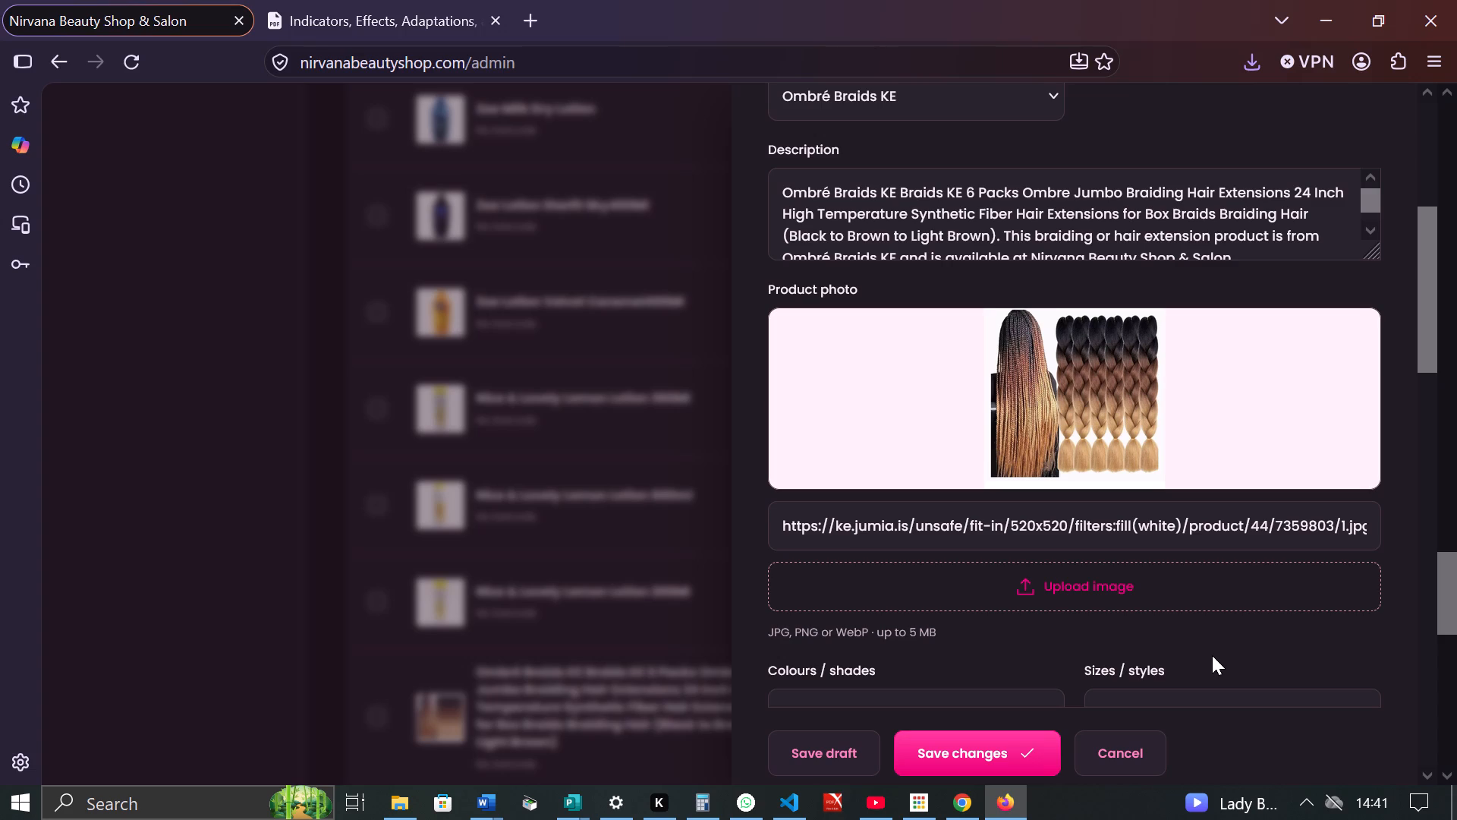
pyautogui.scroll(-2, 1251, 558)
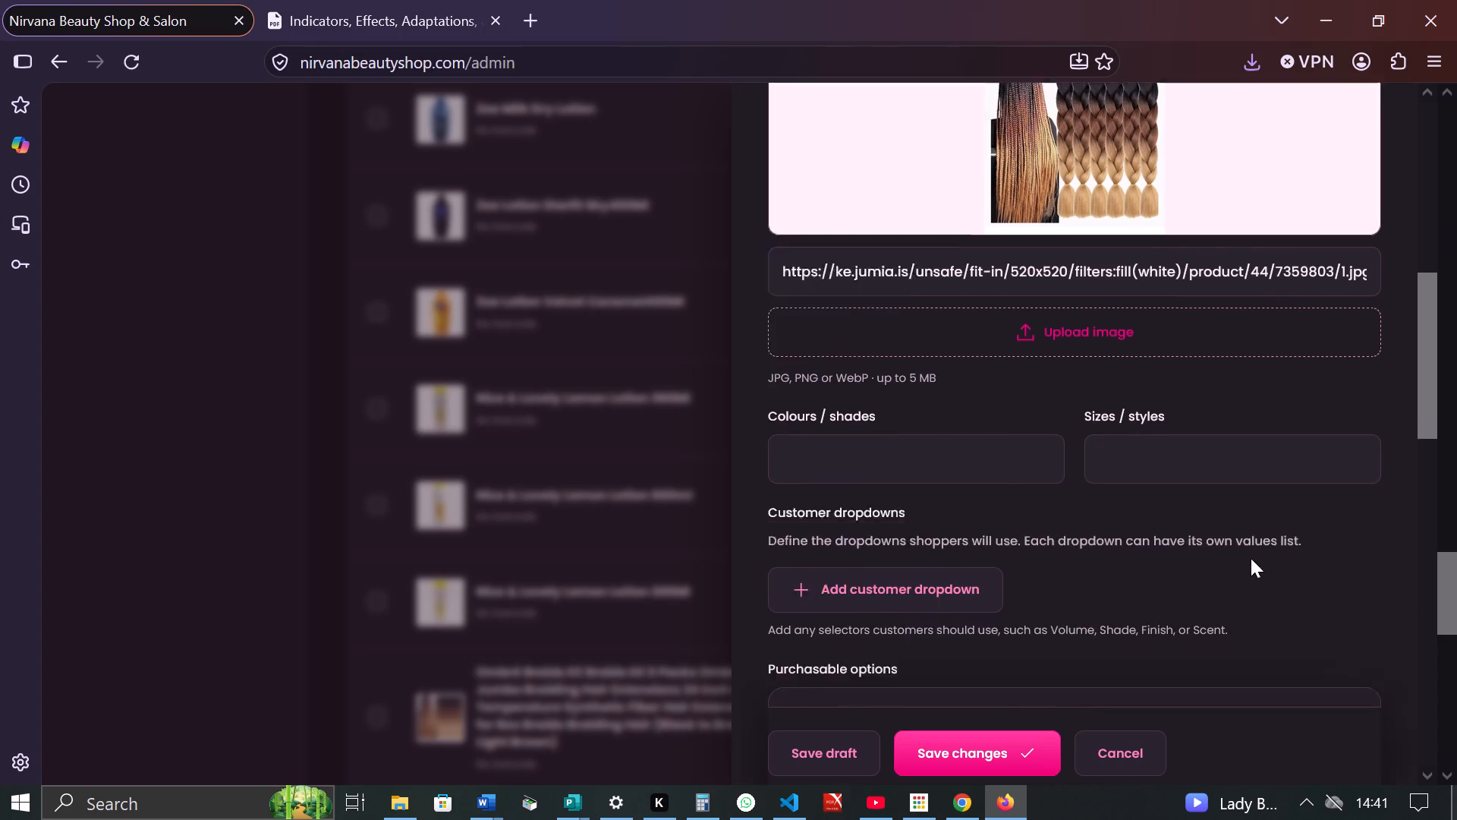
pyautogui.scroll(-1, 1248, 557)
pyautogui.click(1103, 186)
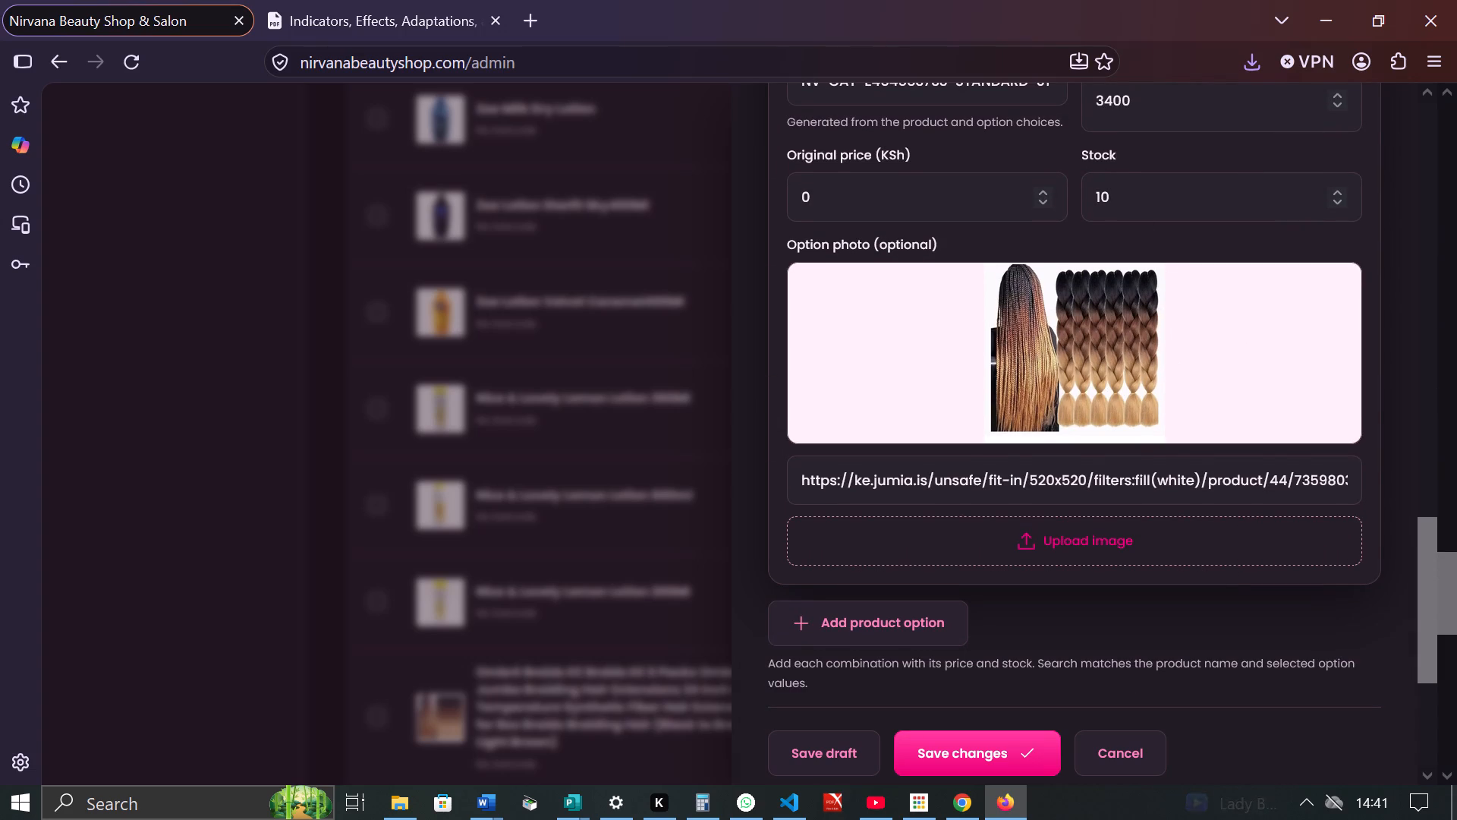
pyautogui.press('BackSpace')
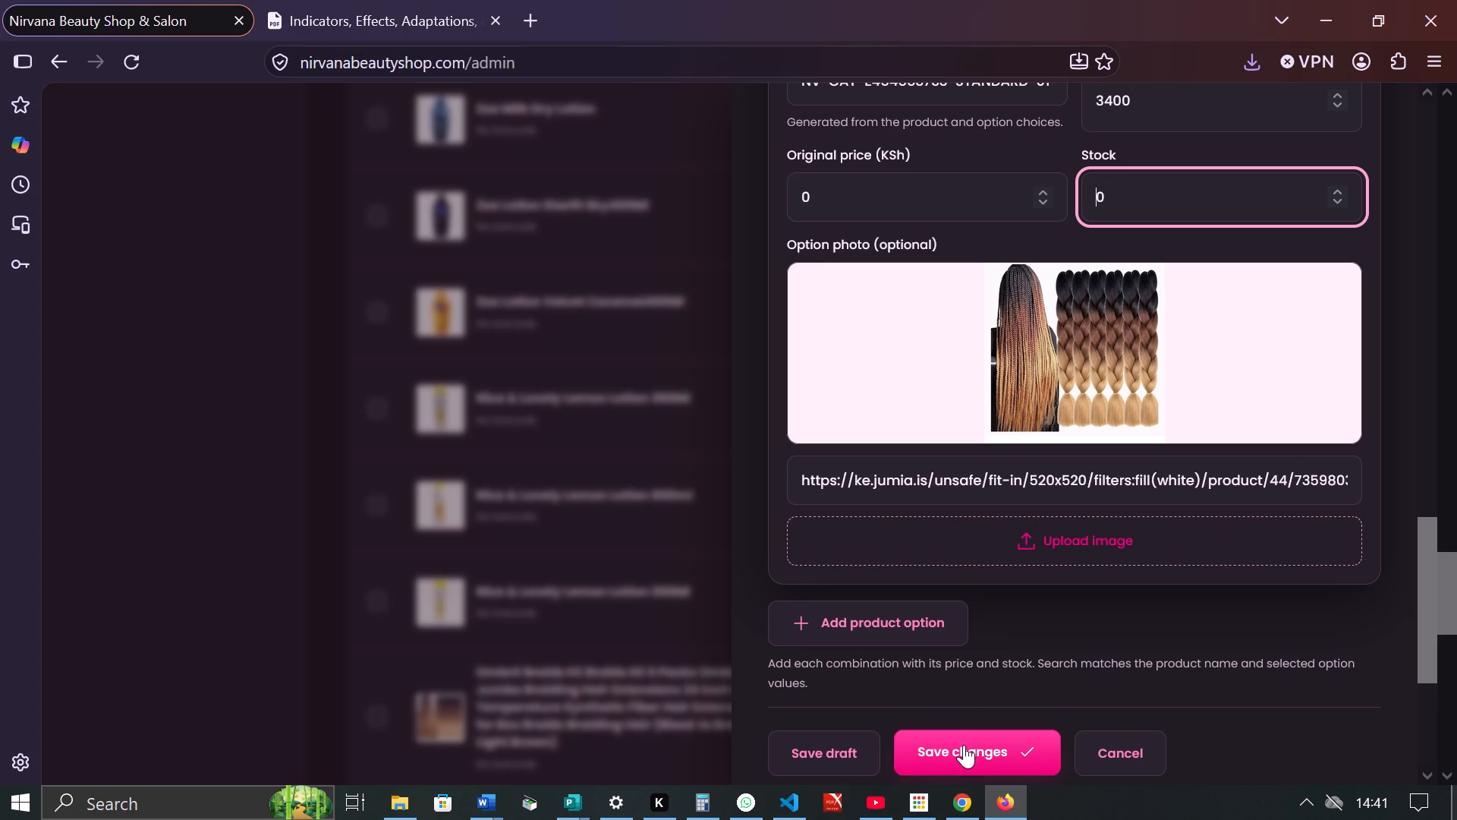
pyautogui.click(964, 745)
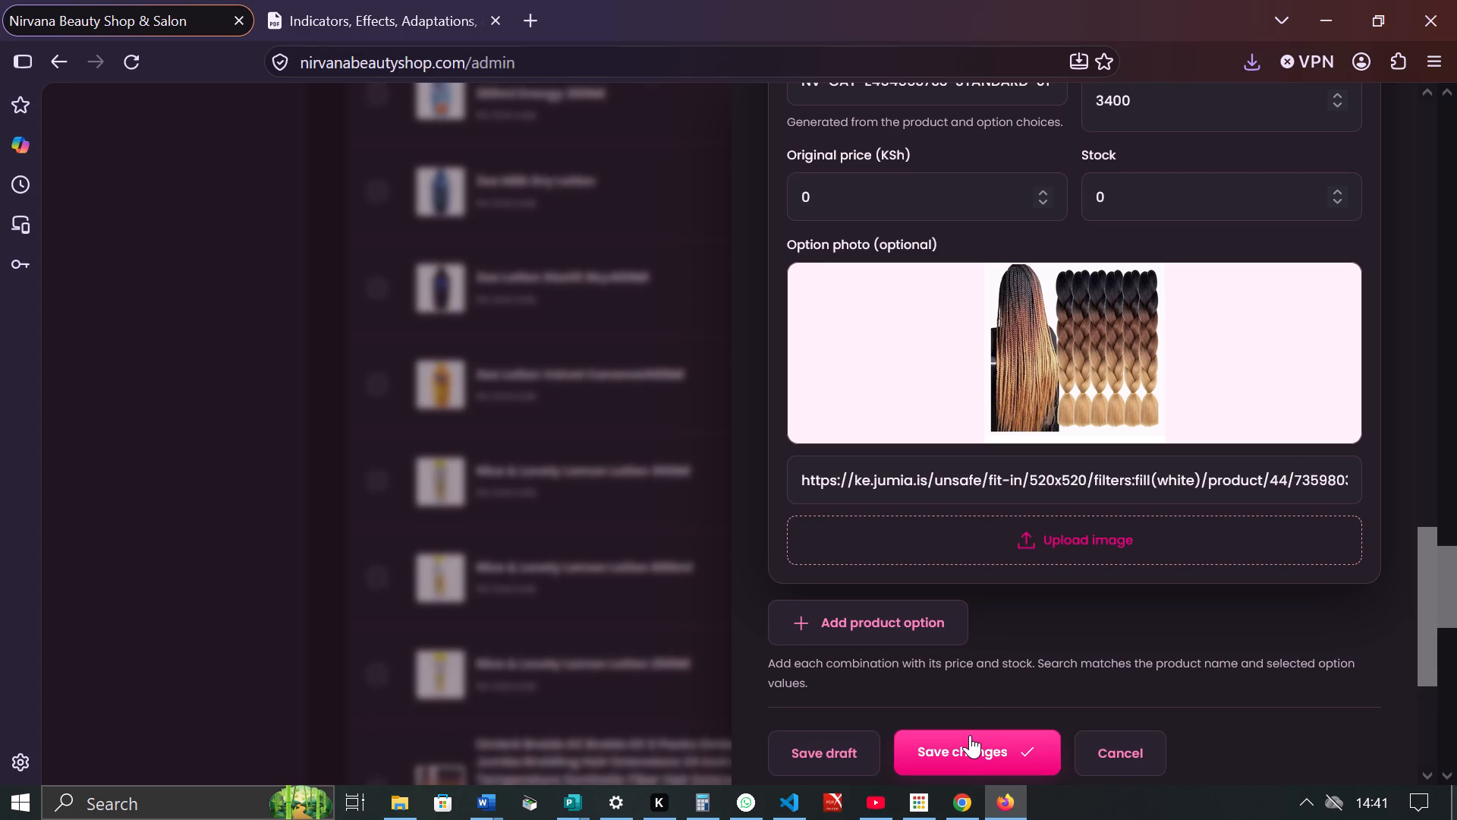
pyautogui.click(968, 754)
# Shorten the general product name to "Ombré Braids KE Braids KE 6 Packs Ombre Jumbo Braiding Hair Extensions 24 Inch" and save the product.
pyautogui.scroll(3, 1103, 437)
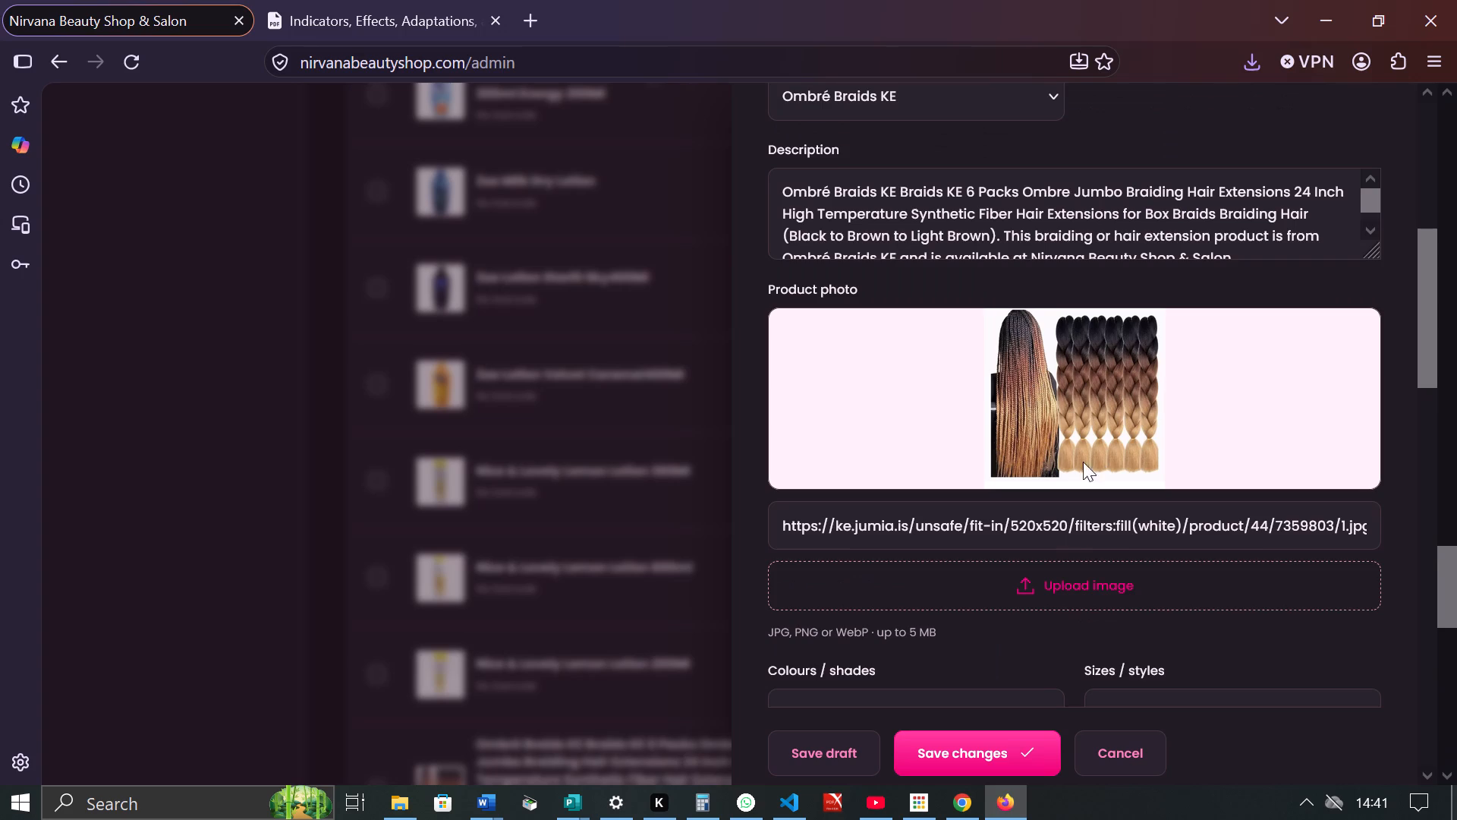
pyautogui.scroll(1, 1046, 442)
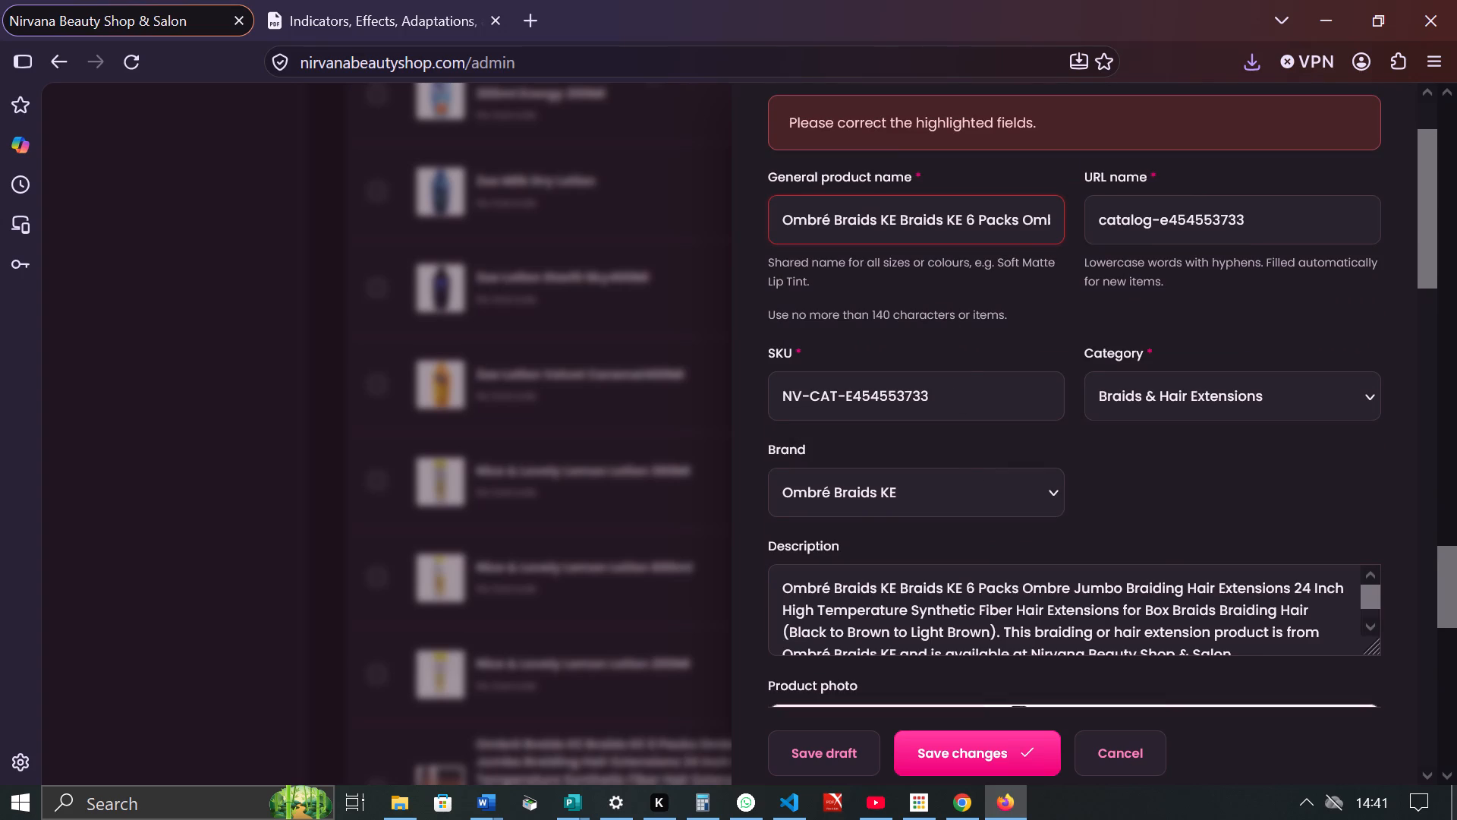
pyautogui.click(1049, 220)
pyautogui.press('Right')
pyautogui.press('Right')
pyautogui.press('Right')
pyautogui.press('Right')
pyautogui.press('Right')
pyautogui.press('Right')
pyautogui.press('Right')
pyautogui.press('Right')
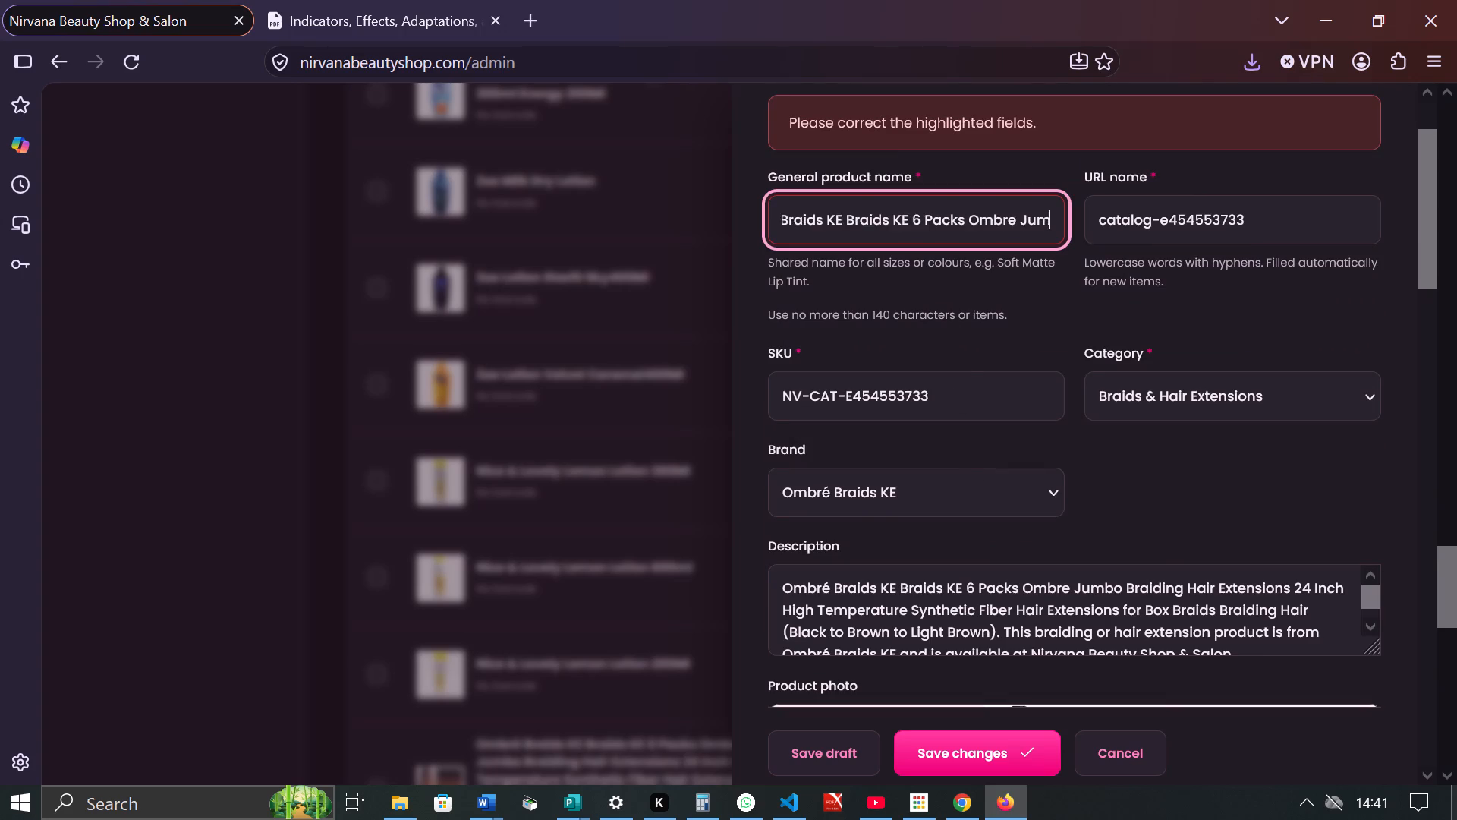
pyautogui.press('Right')
pyautogui.press('Right')
pyautogui.press('Right')
pyautogui.press('Right')
pyautogui.press('Right')
pyautogui.press('Right')
pyautogui.press('Right')
pyautogui.press('Right')
pyautogui.press('Right')
pyautogui.press('Right')
pyautogui.press('Right')
pyautogui.press('Right')
pyautogui.press('Right')
pyautogui.press('Right')
pyautogui.press('Right')
pyautogui.press('Right')
pyautogui.press('Right')
pyautogui.press('Right')
pyautogui.press('Right')
pyautogui.press('Right')
pyautogui.press('Right')
pyautogui.press('Right')
pyautogui.press('Right')
pyautogui.press('Right')
pyautogui.press('Right')
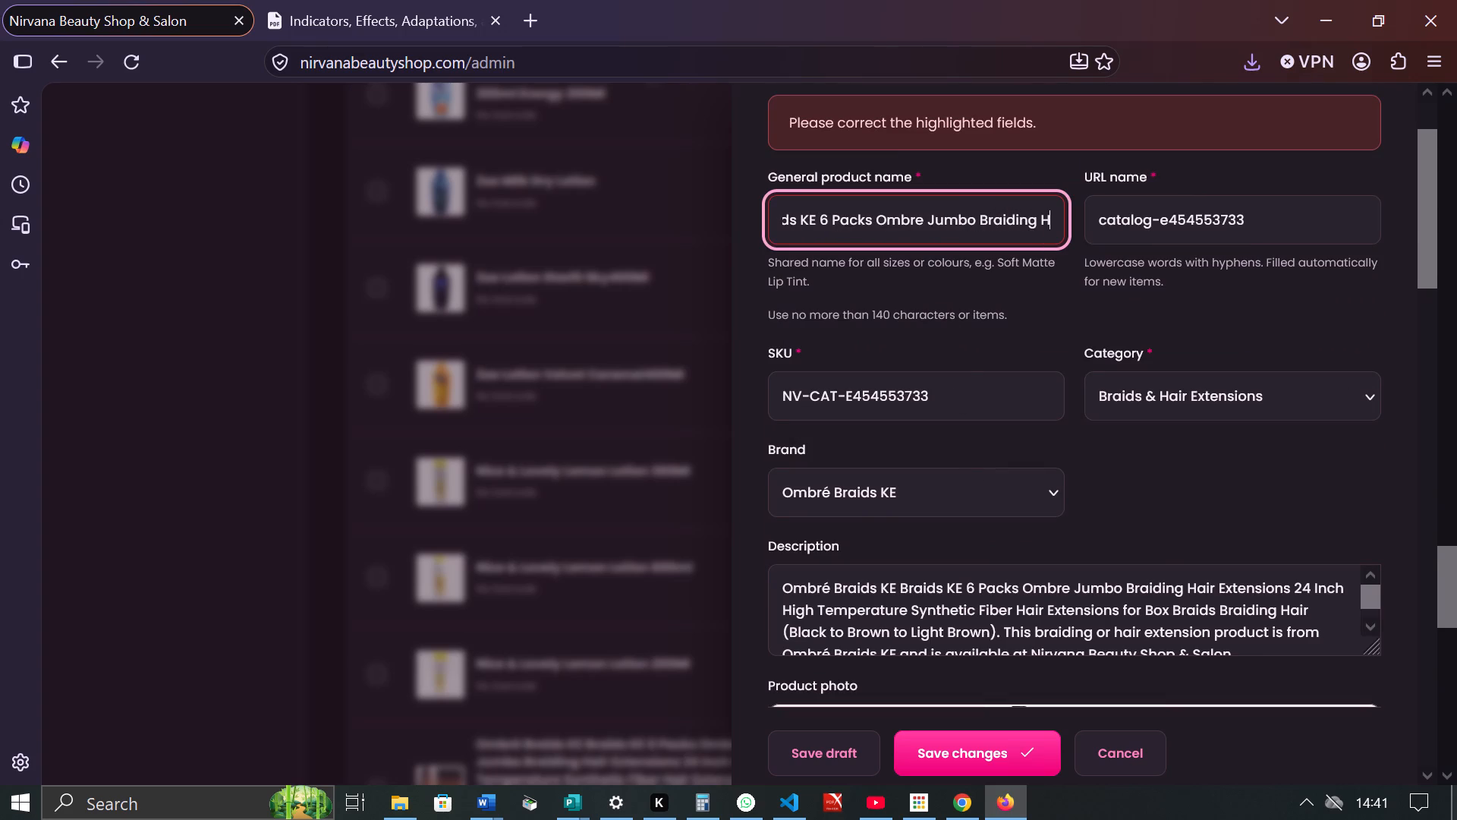
pyautogui.press('Right')
pyautogui.press('Right')
pyautogui.press('Right')
pyautogui.press('Right')
pyautogui.press('Right')
pyautogui.press('Right')
pyautogui.press('Right')
pyautogui.press('Right')
pyautogui.press('Right')
pyautogui.press('Right')
pyautogui.press('Right')
pyautogui.press('Right')
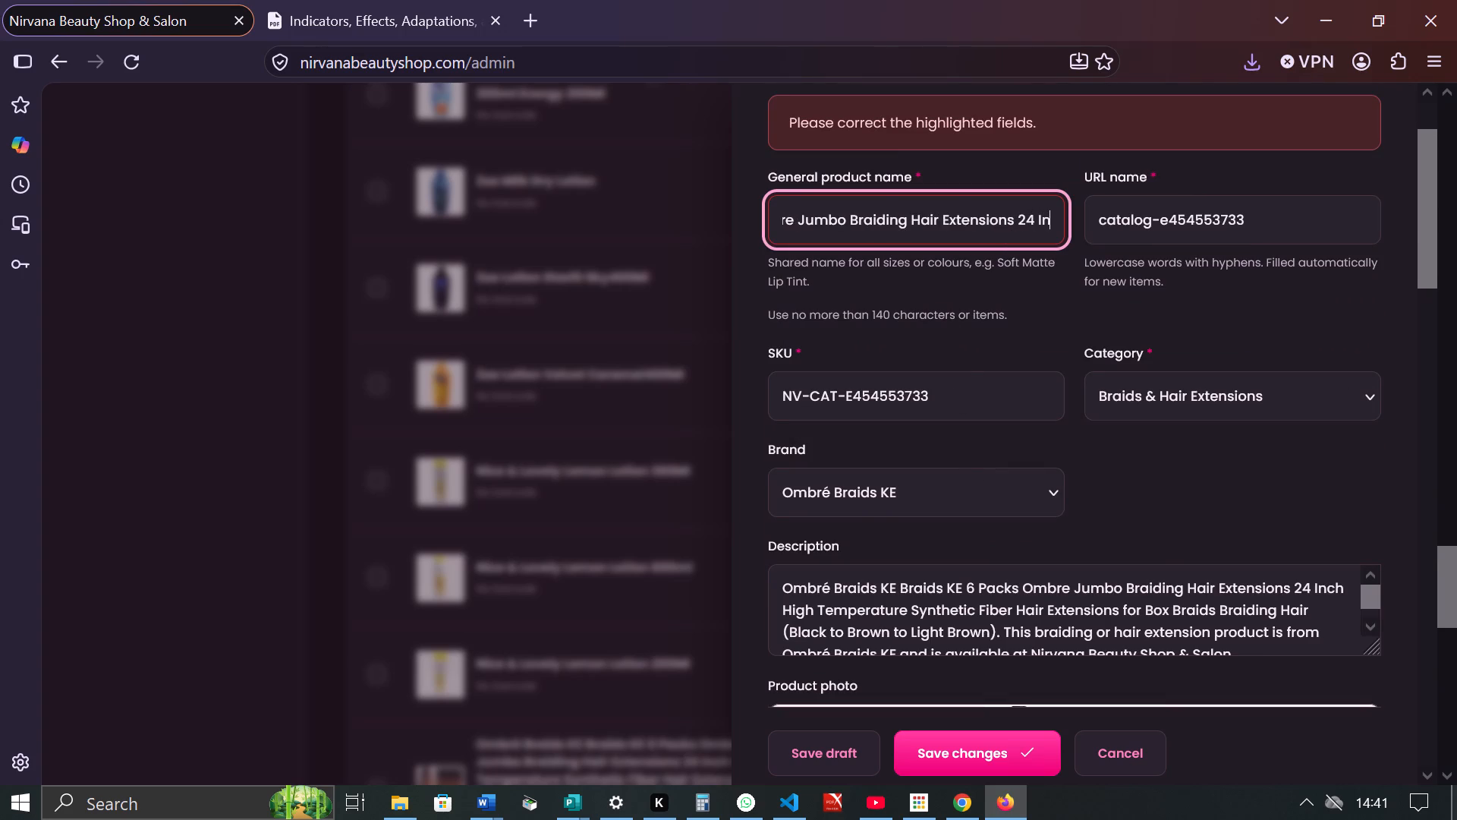
pyautogui.press('Right')
pyautogui.press('Right')
pyautogui.press('Right')
pyautogui.press('Right')
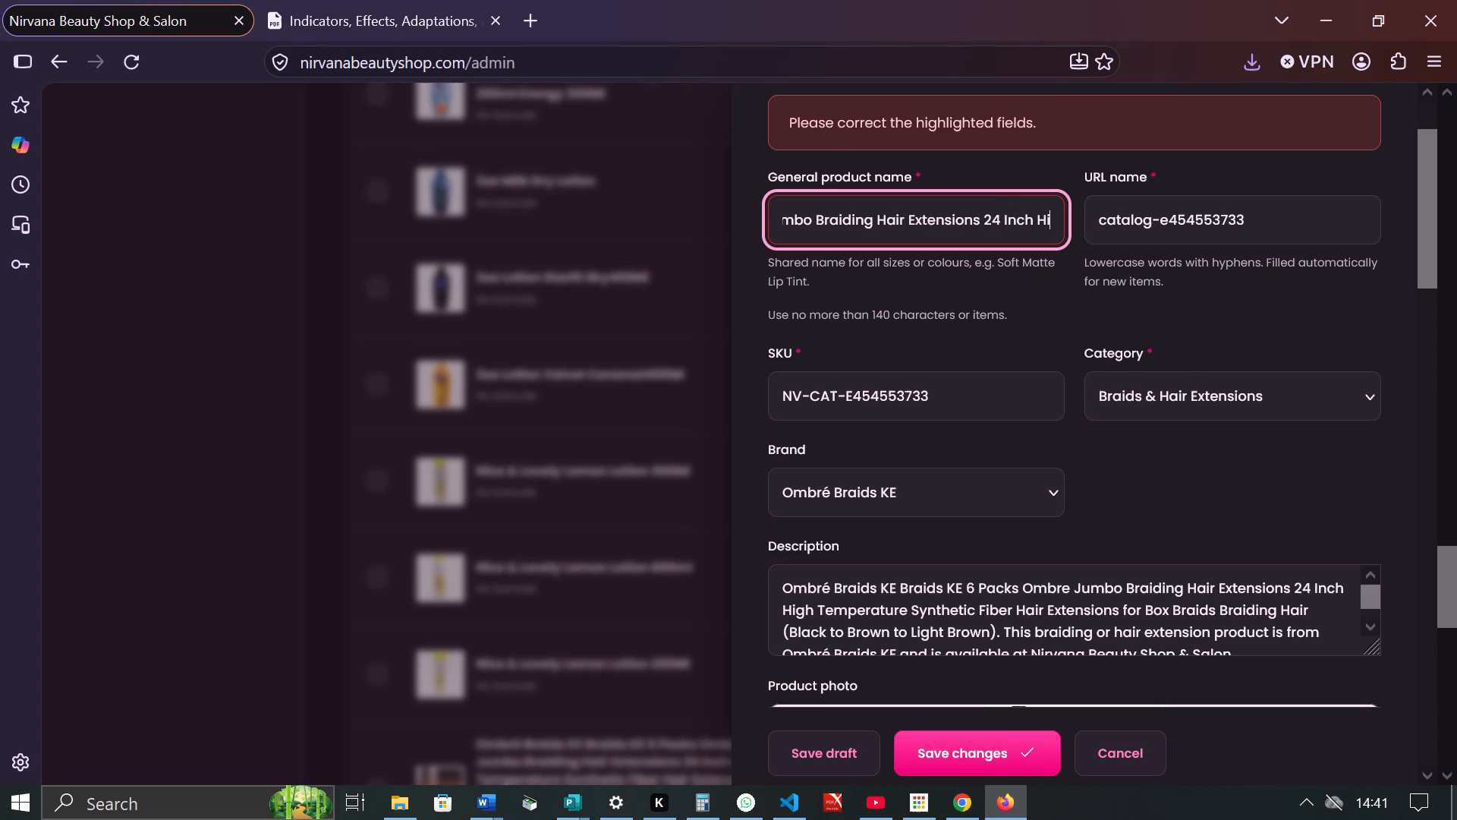
pyautogui.moveTo(1035, 220); pyautogui.dragTo(1079, 228)
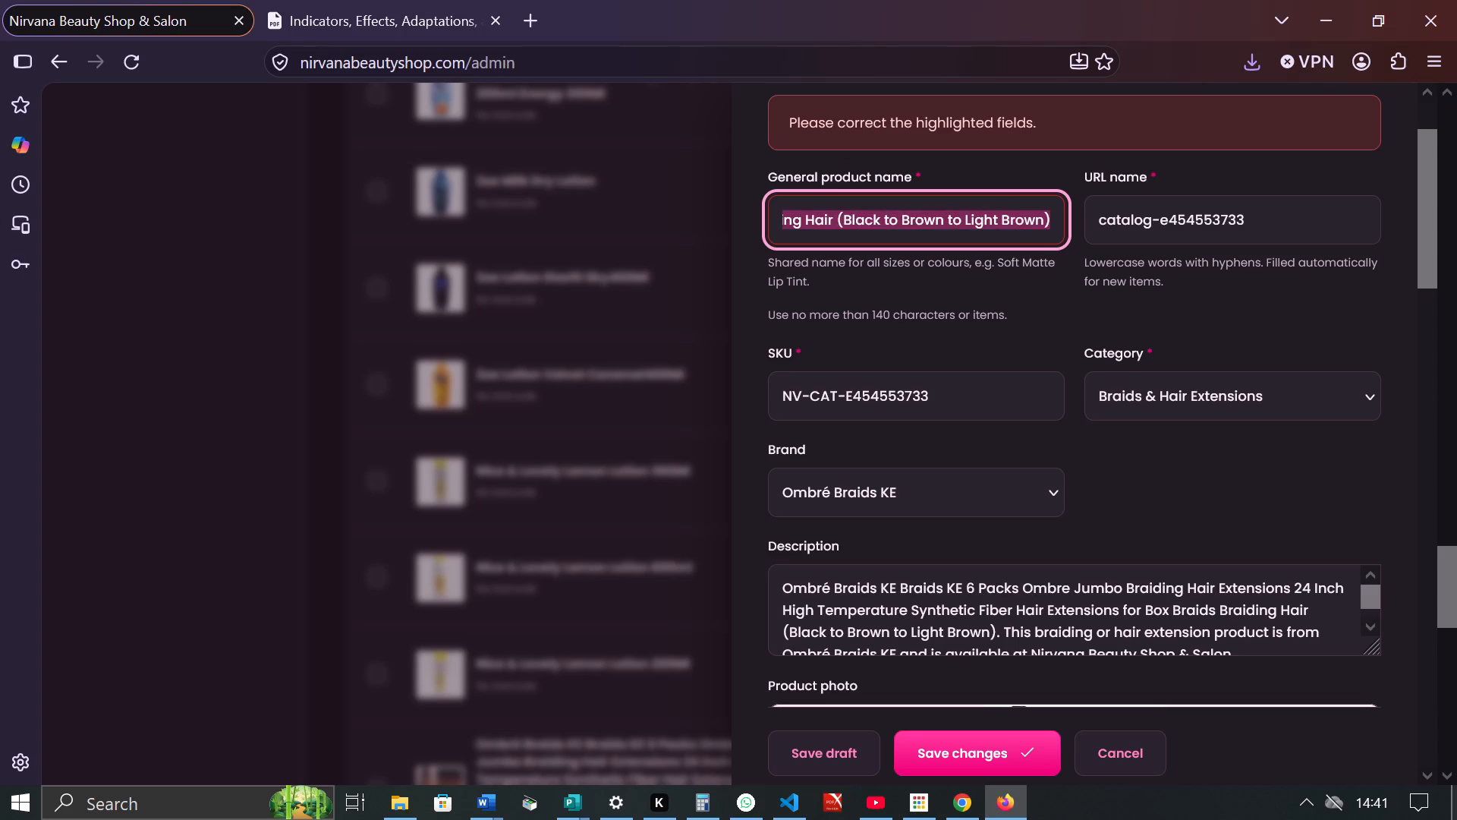
pyautogui.moveTo(1079, 228); pyautogui.dragTo(1136, 352)
pyautogui.press('BackSpace')
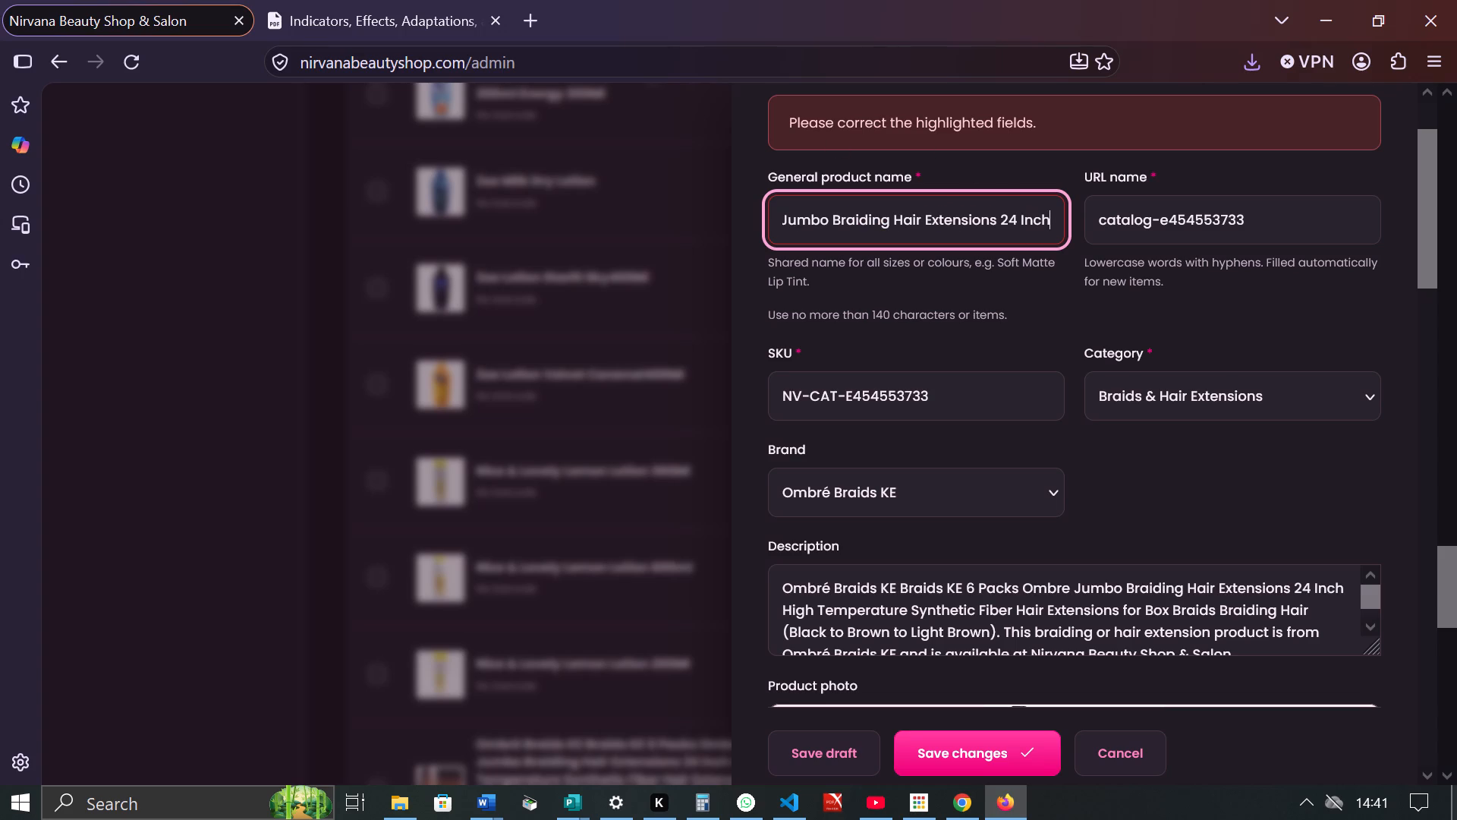
pyautogui.moveTo(1136, 352); pyautogui.dragTo(971, 780)
pyautogui.click(973, 775)
pyautogui.click(980, 766)
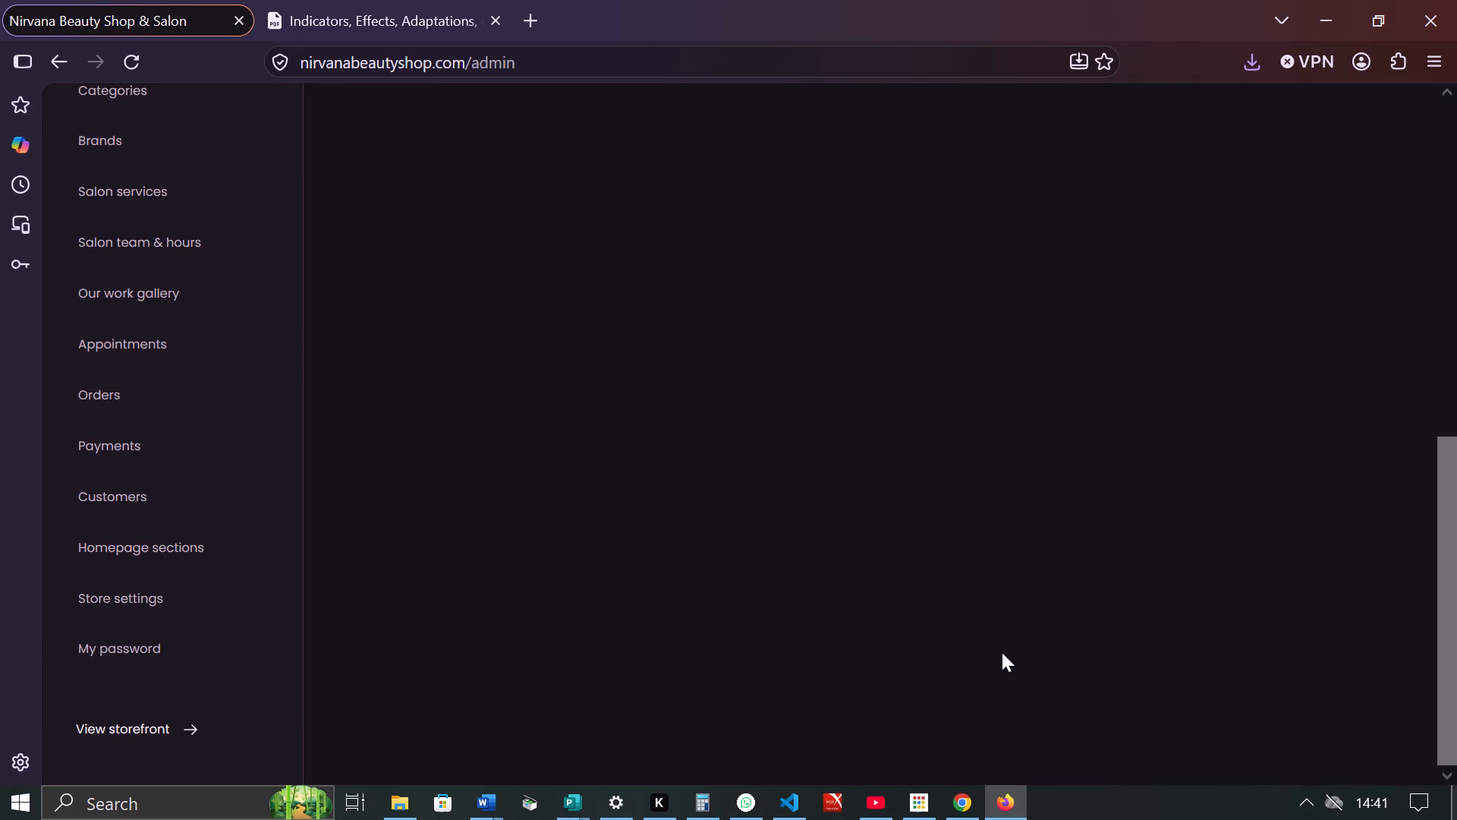
# Set the Standard option's stock to 0 for the Ombré Braids KE AIDUSA Ombre Blue Braiding Hair and submit the changes.
pyautogui.scroll(-5, 854, 536)
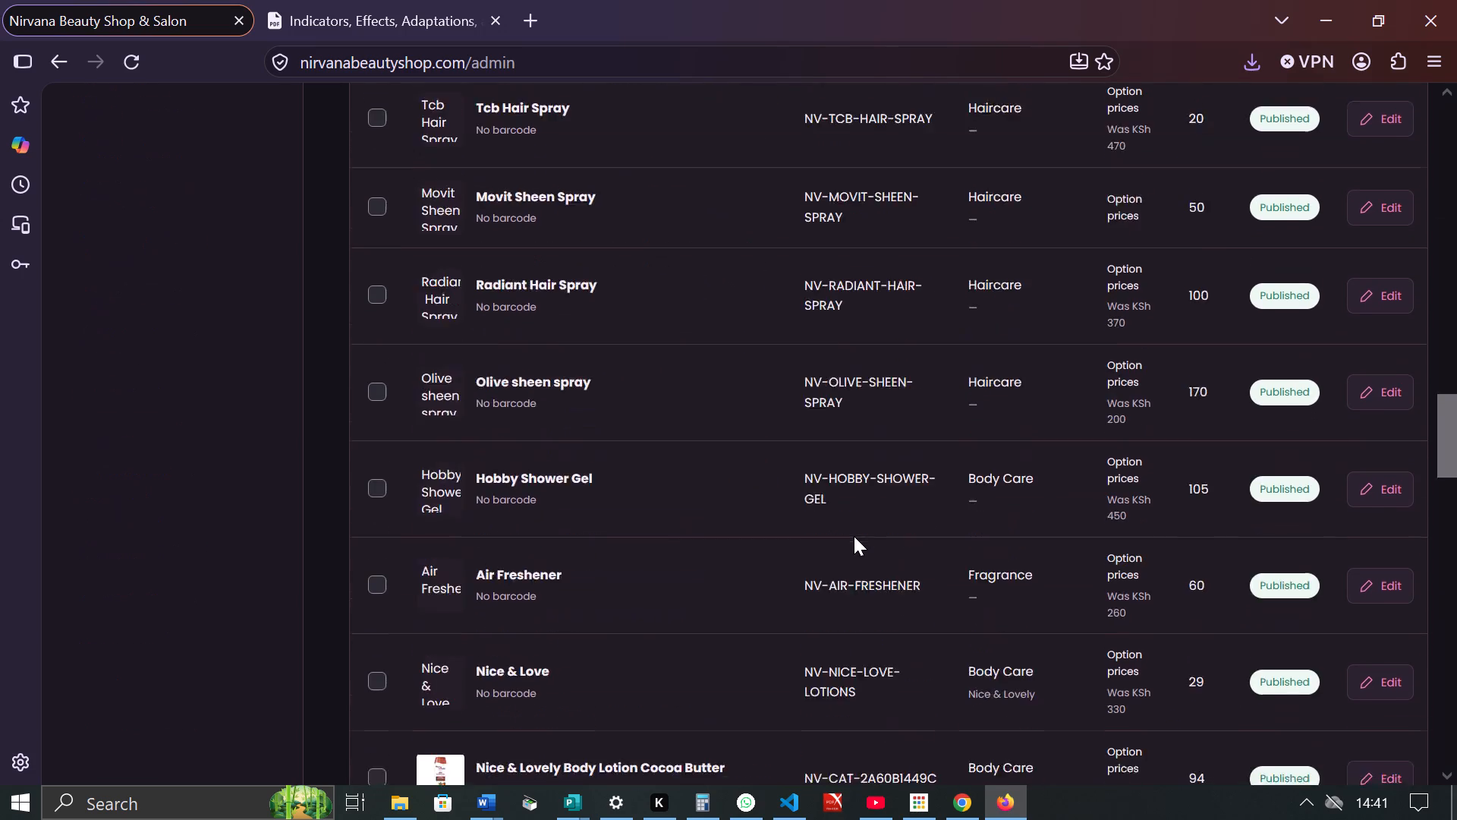
pyautogui.scroll(-4, 854, 536)
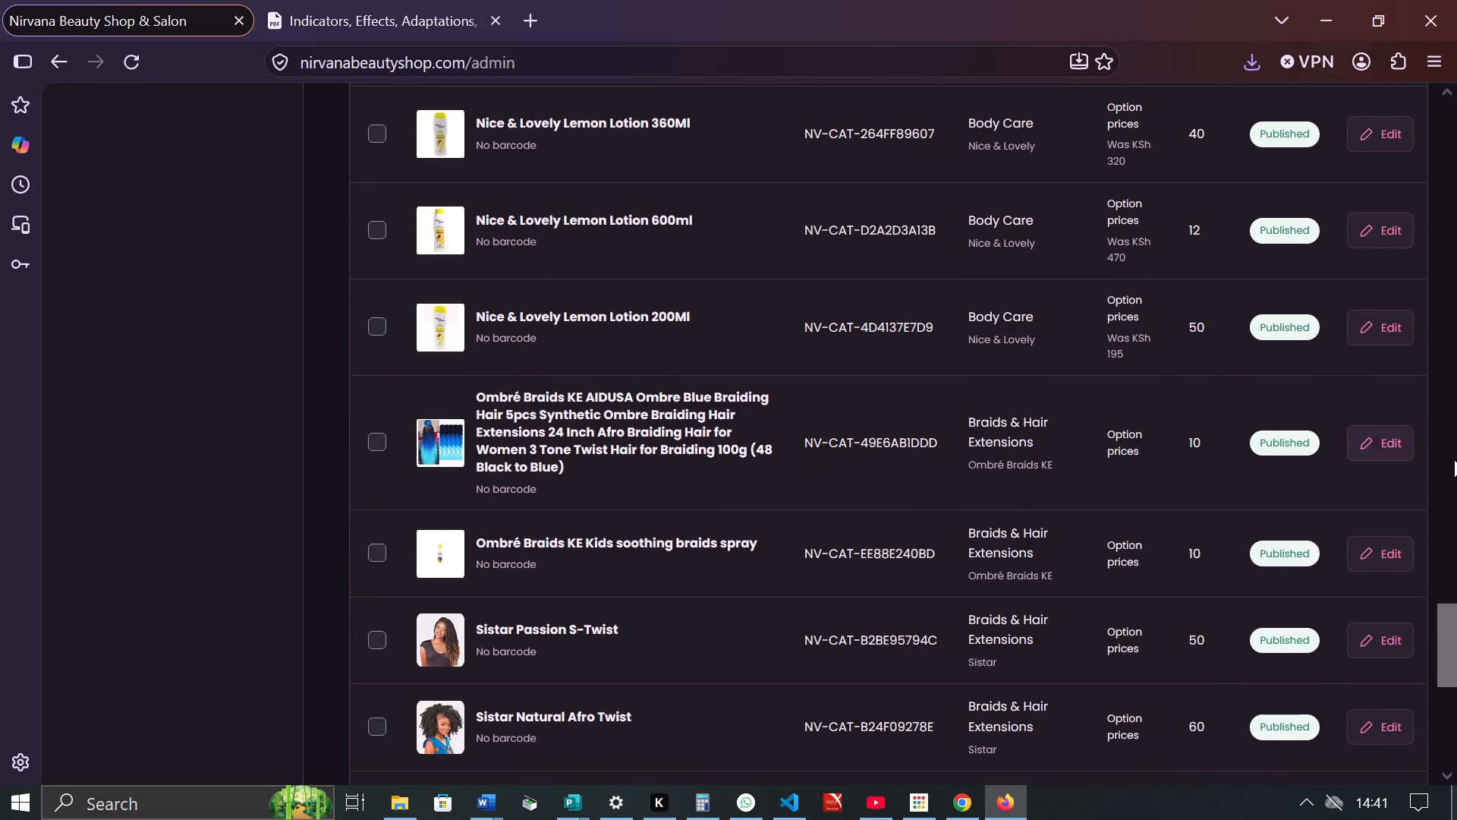
pyautogui.click(1393, 446)
pyautogui.scroll(-1, 1206, 478)
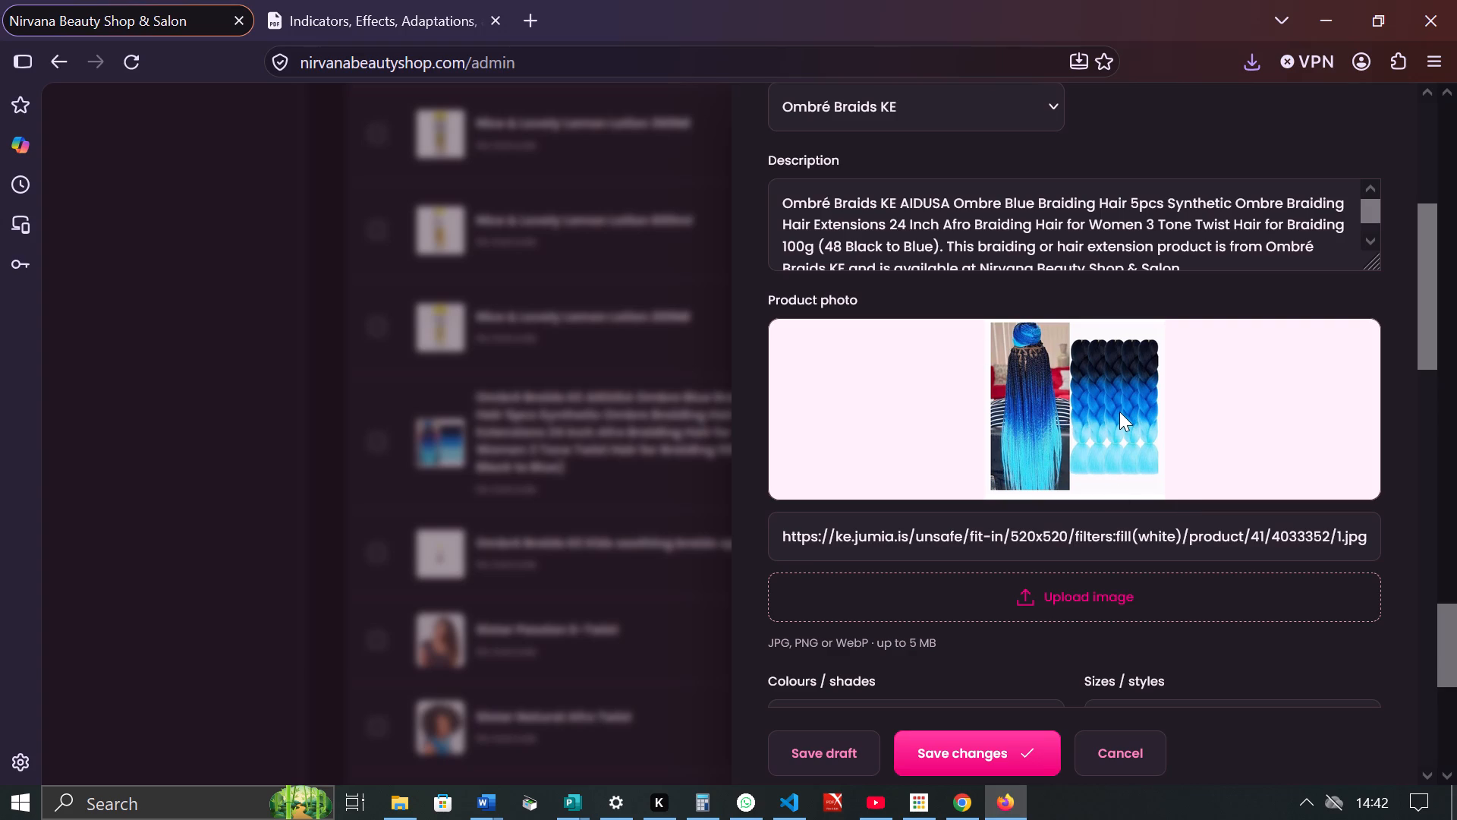
pyautogui.scroll(-2, 1204, 489)
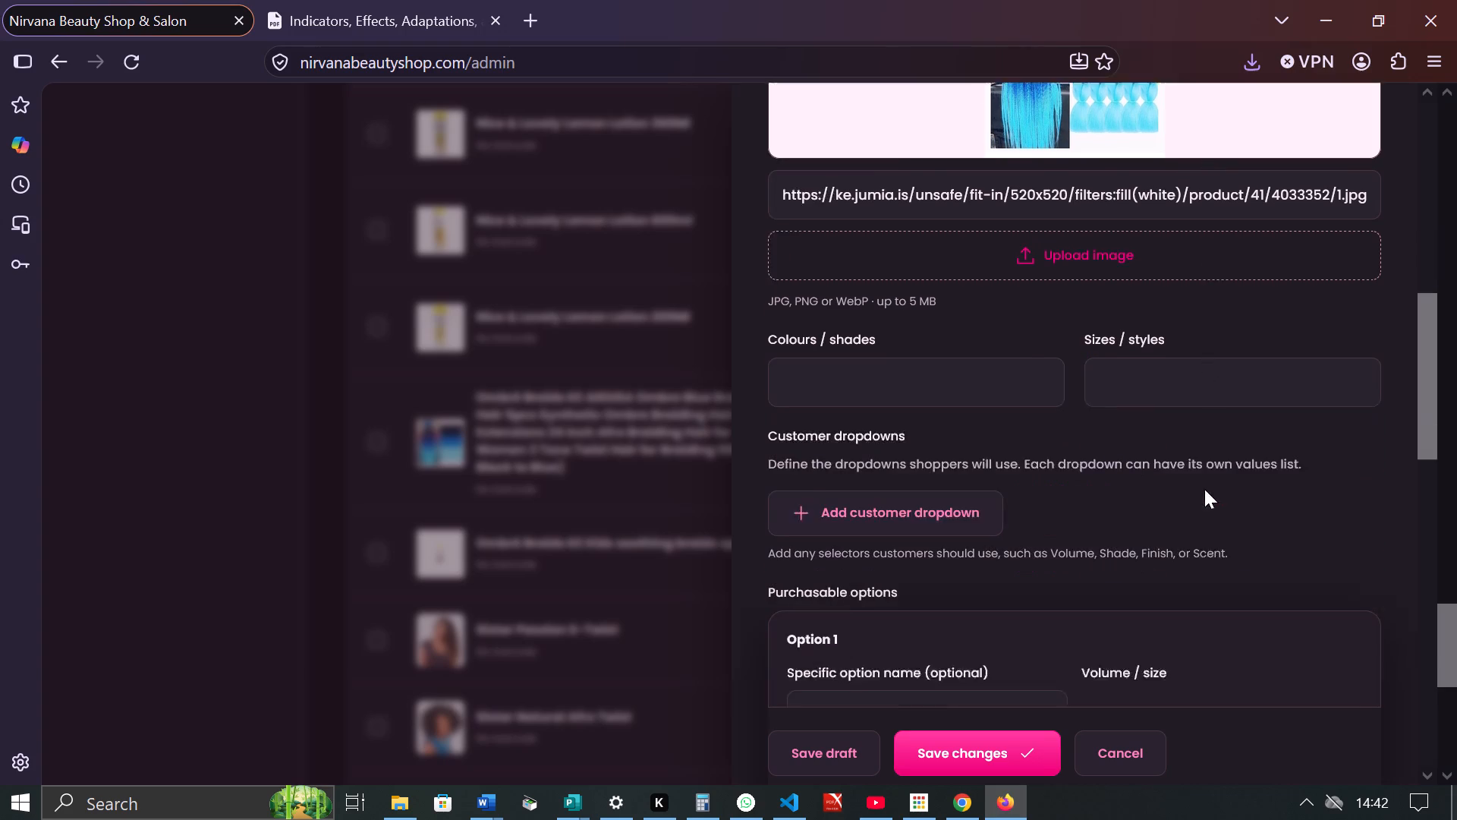
pyautogui.click(1101, 588)
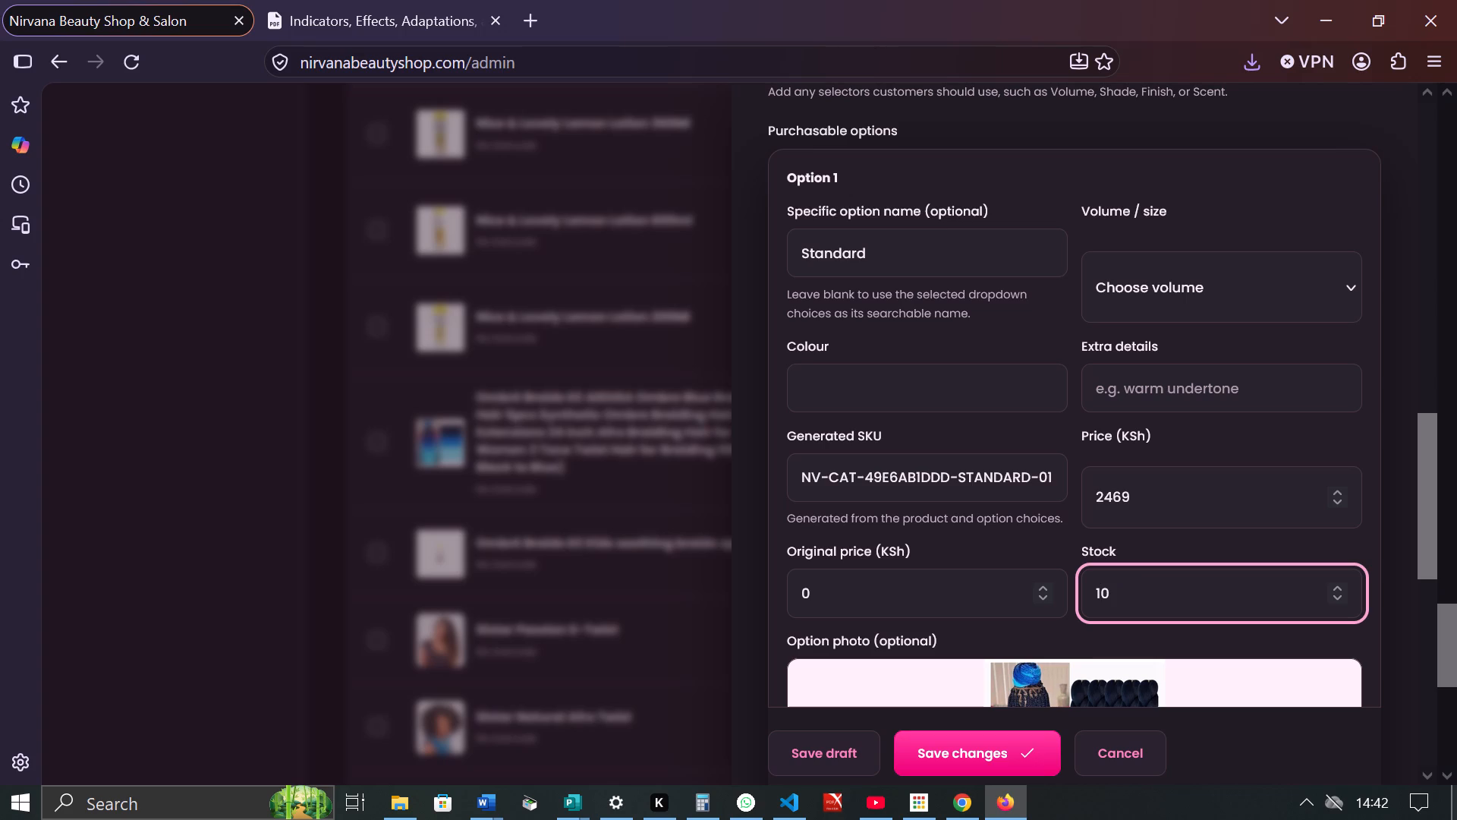
pyautogui.press('BackSpace')
pyautogui.click(995, 772)
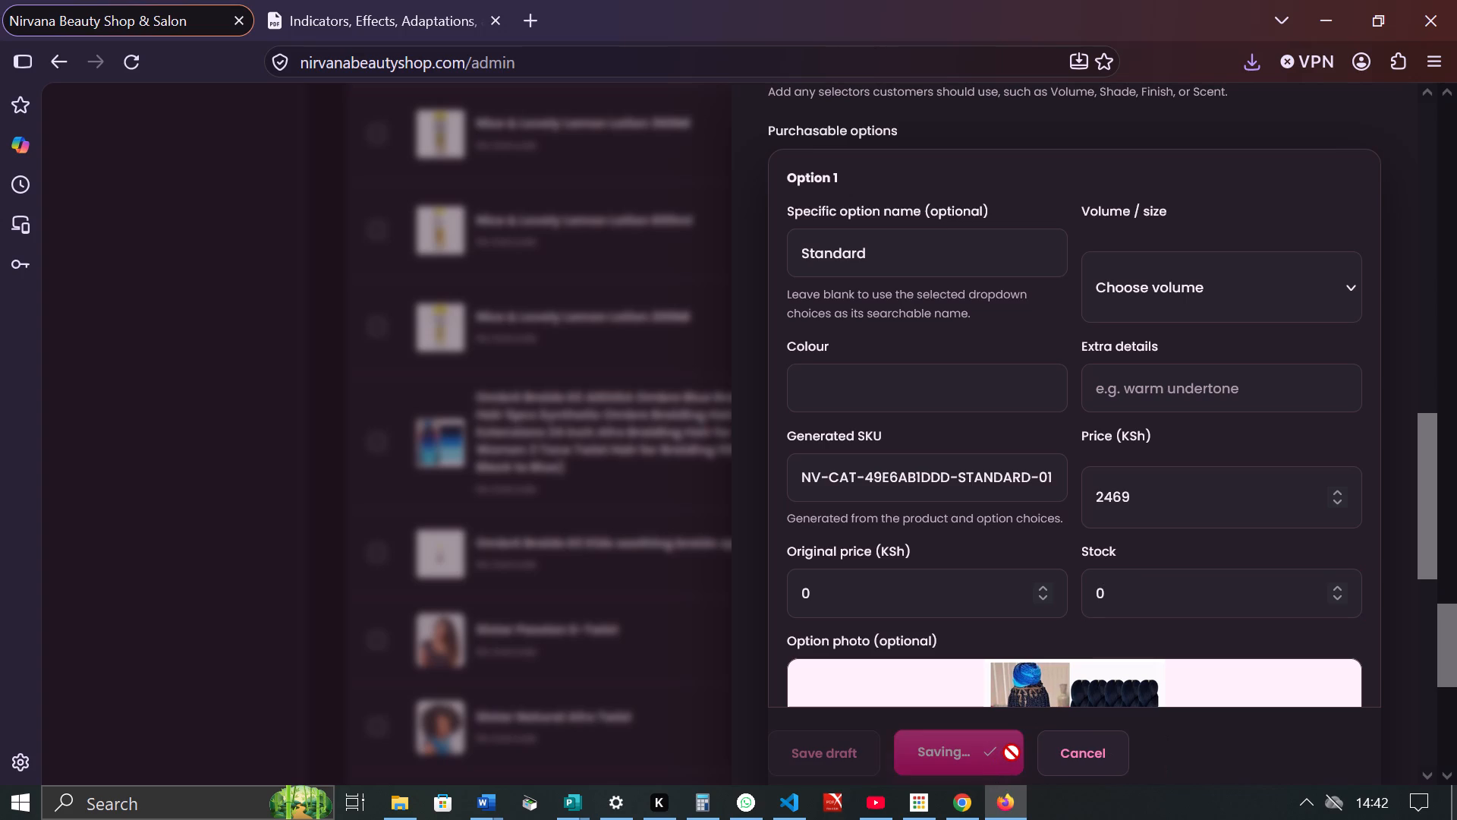
# Shorten the general product name to "Ombré Braids KE AIDUSA Ombre Blue Braiding Hair 5pcs Synthetic" and save the product.
pyautogui.scroll(4, 1009, 624)
pyautogui.scroll(2, 897, 458)
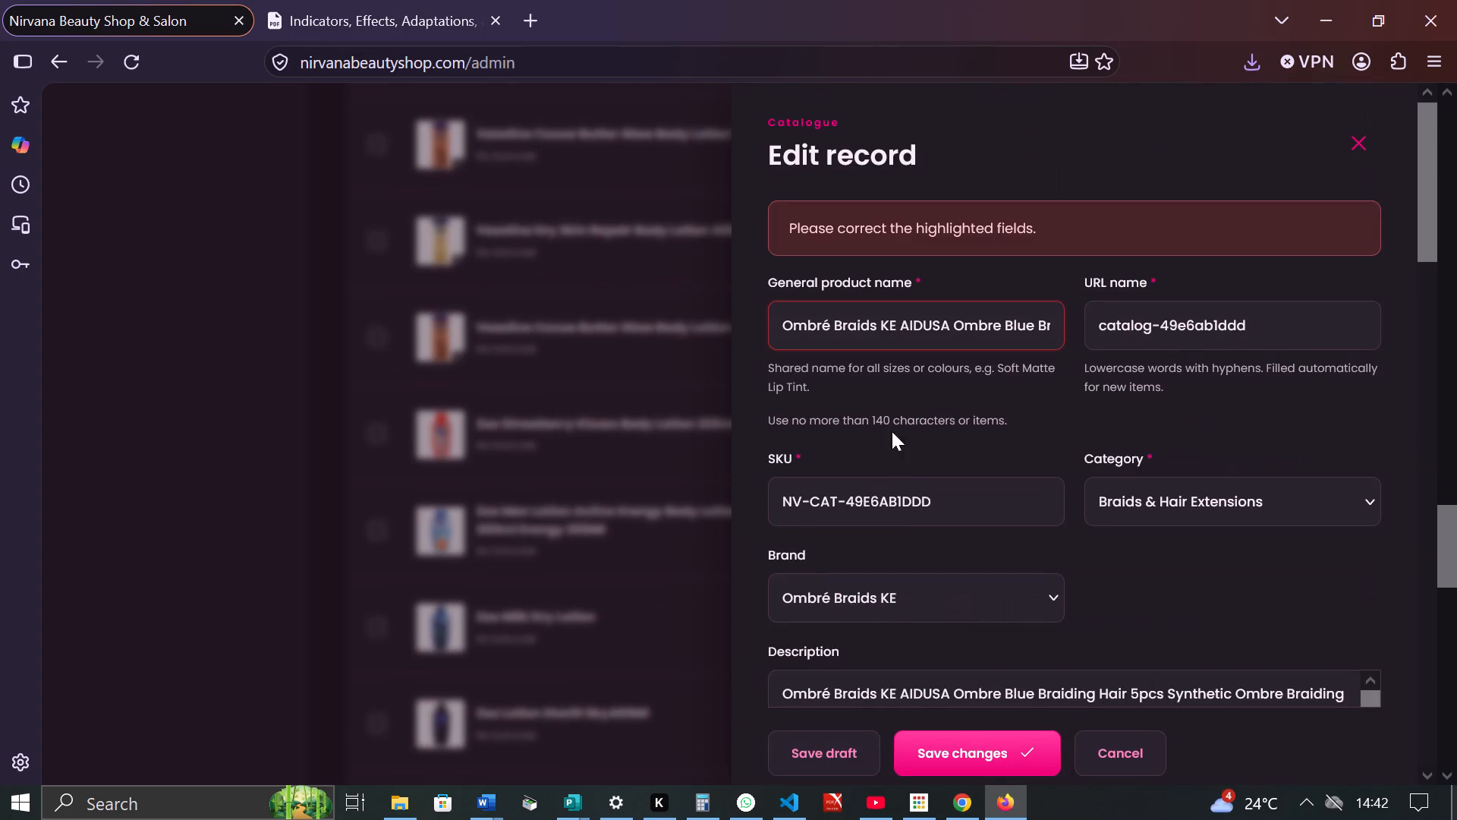
pyautogui.doubleClick(1052, 329)
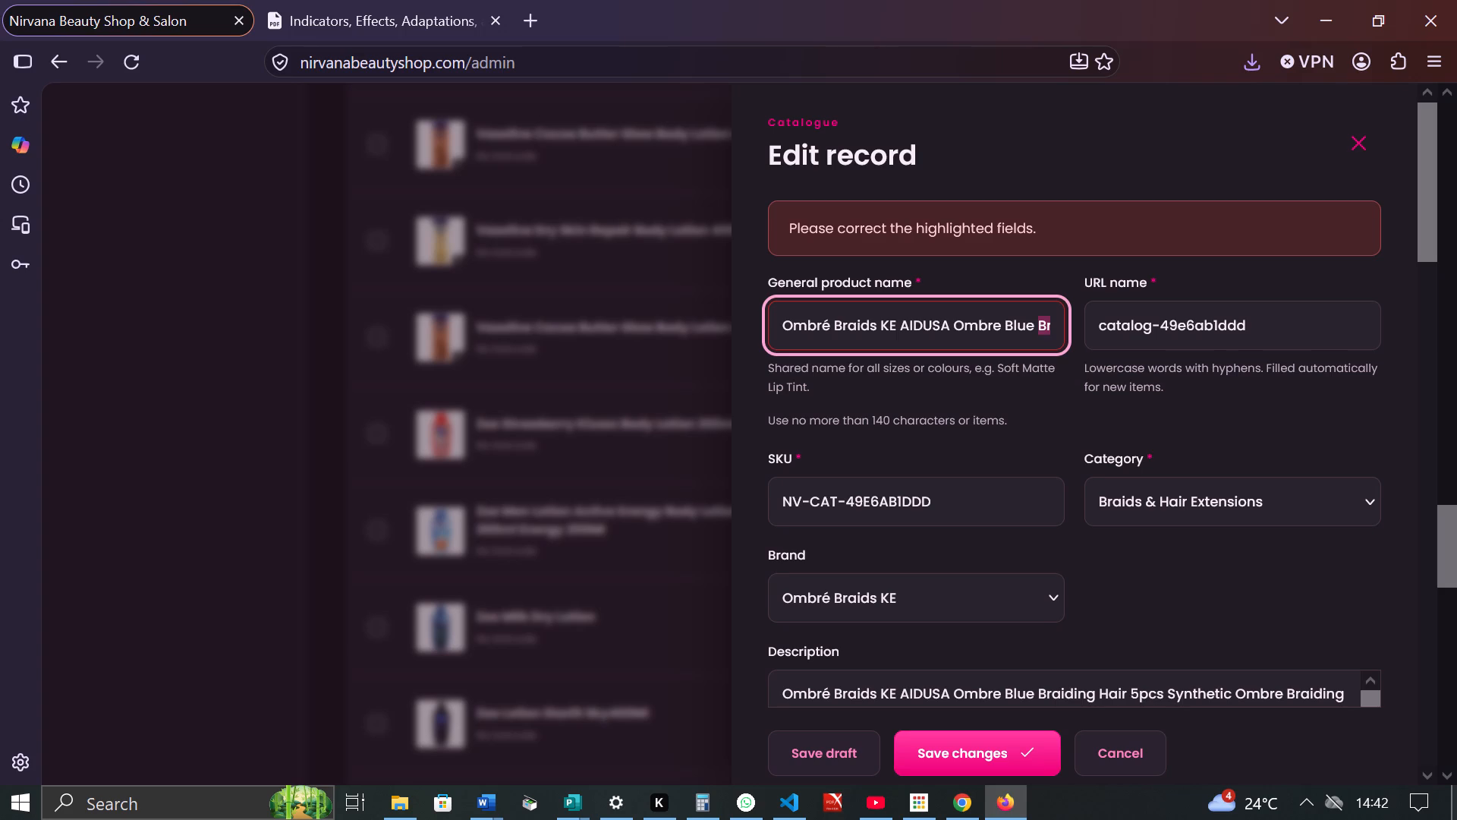
pyautogui.press('Right')
pyautogui.press('Right')
pyautogui.press('Right')
pyautogui.press('Right')
pyautogui.press('Right')
pyautogui.press('Right')
pyautogui.press('Right')
pyautogui.press('Right')
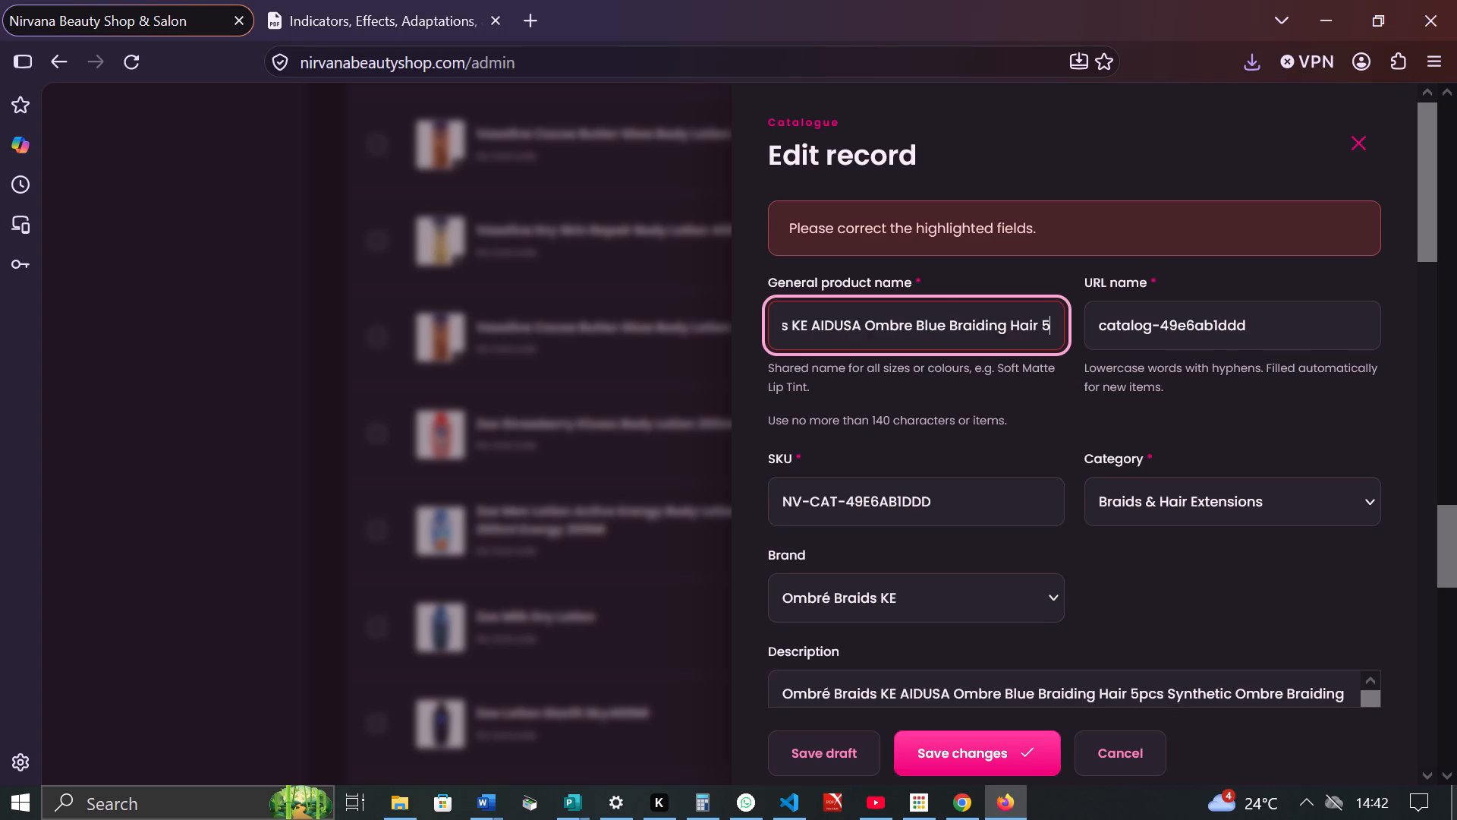
pyautogui.press('Right')
pyautogui.press('Right')
pyautogui.press('Right')
pyautogui.press('Right')
pyautogui.press('Right')
pyautogui.press('Right')
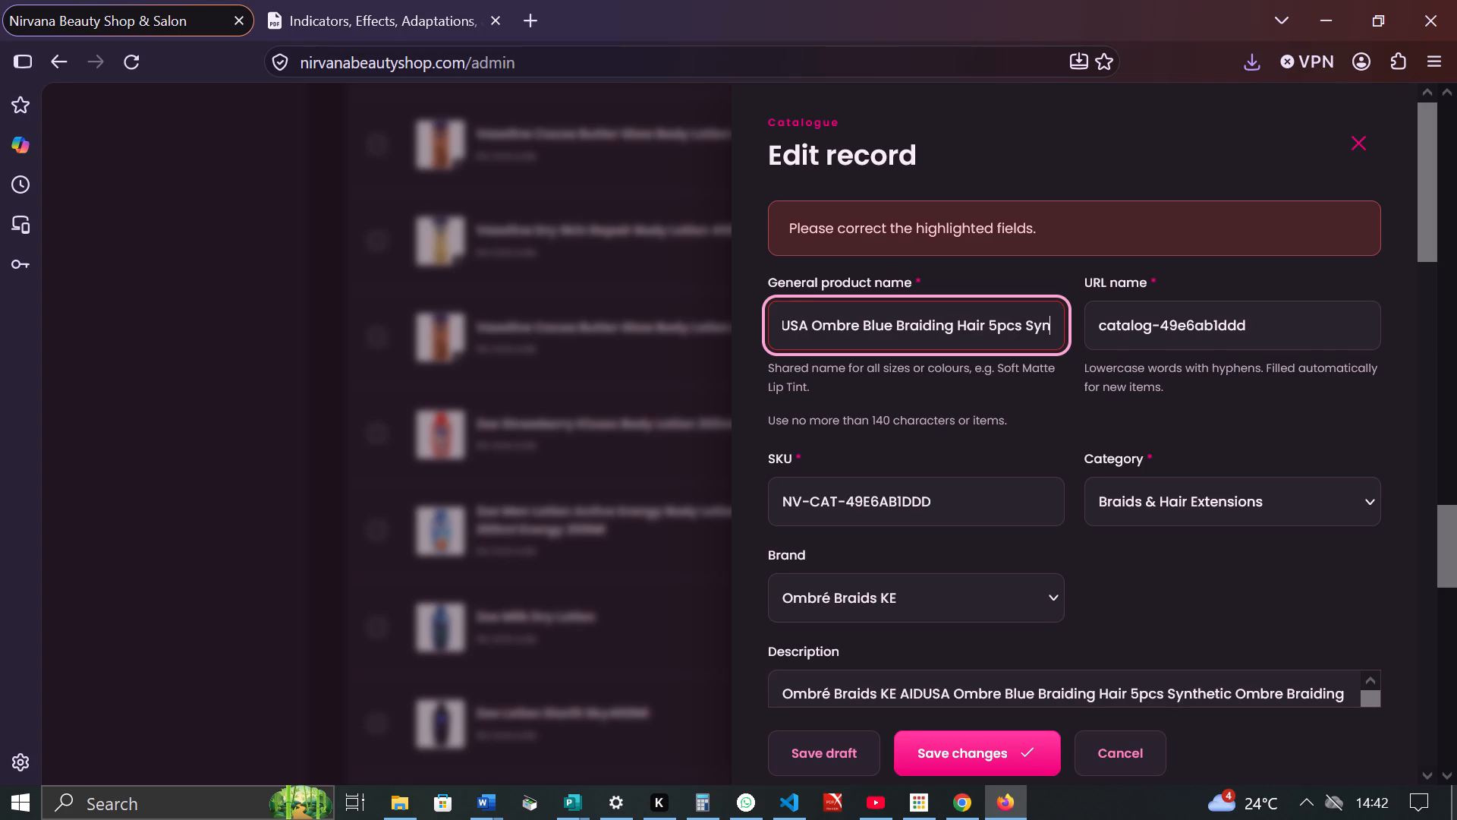
pyautogui.press('Right')
pyautogui.press('Right')
pyautogui.press('Right')
pyautogui.press('Right')
pyautogui.press('Right')
pyautogui.press('Right')
pyautogui.press('Right')
pyautogui.press('Right')
pyautogui.press('Right')
pyautogui.press('Right')
pyautogui.press('Right')
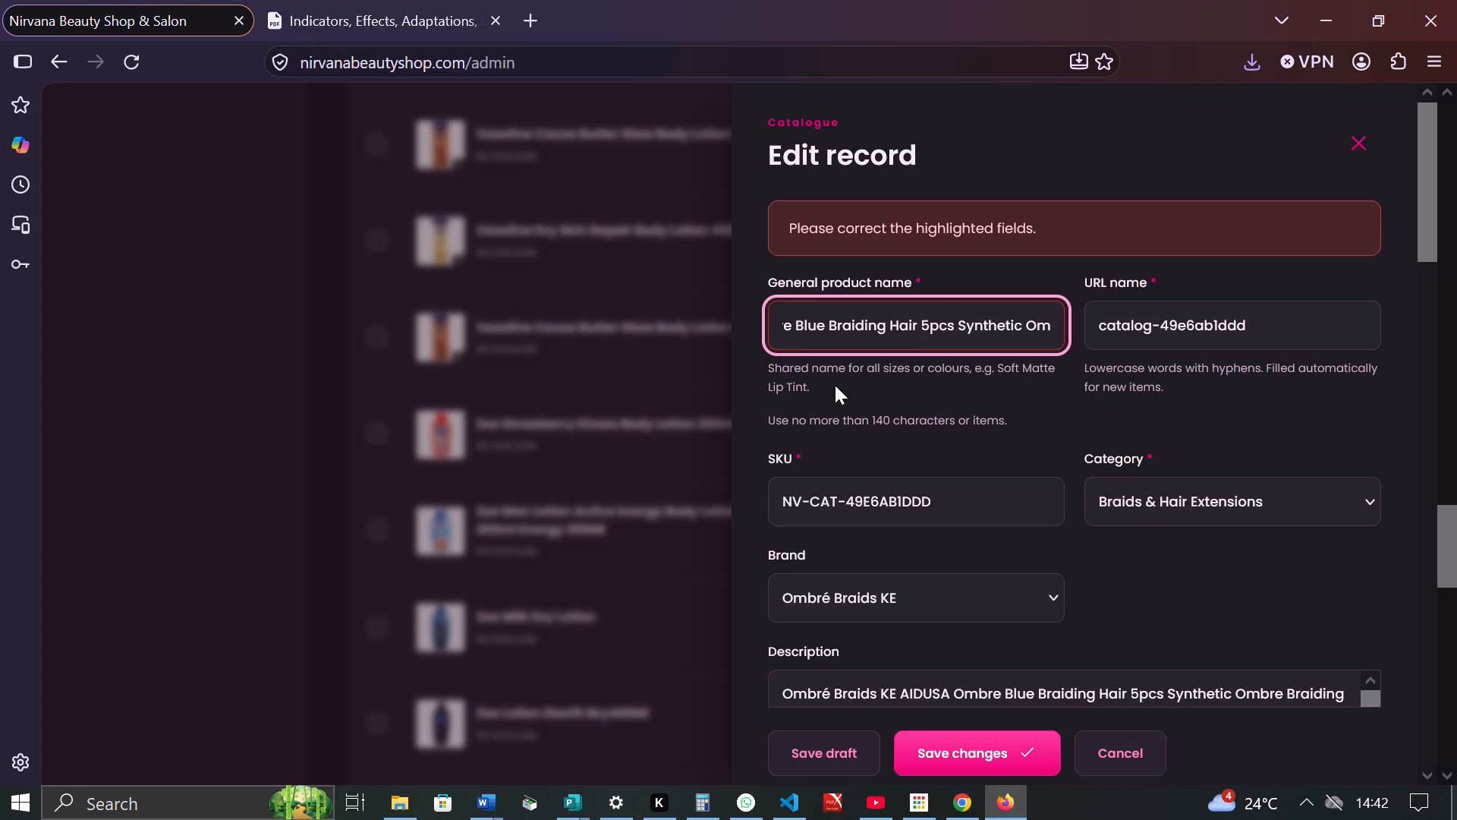
pyautogui.moveTo(958, 329); pyautogui.dragTo(1002, 332)
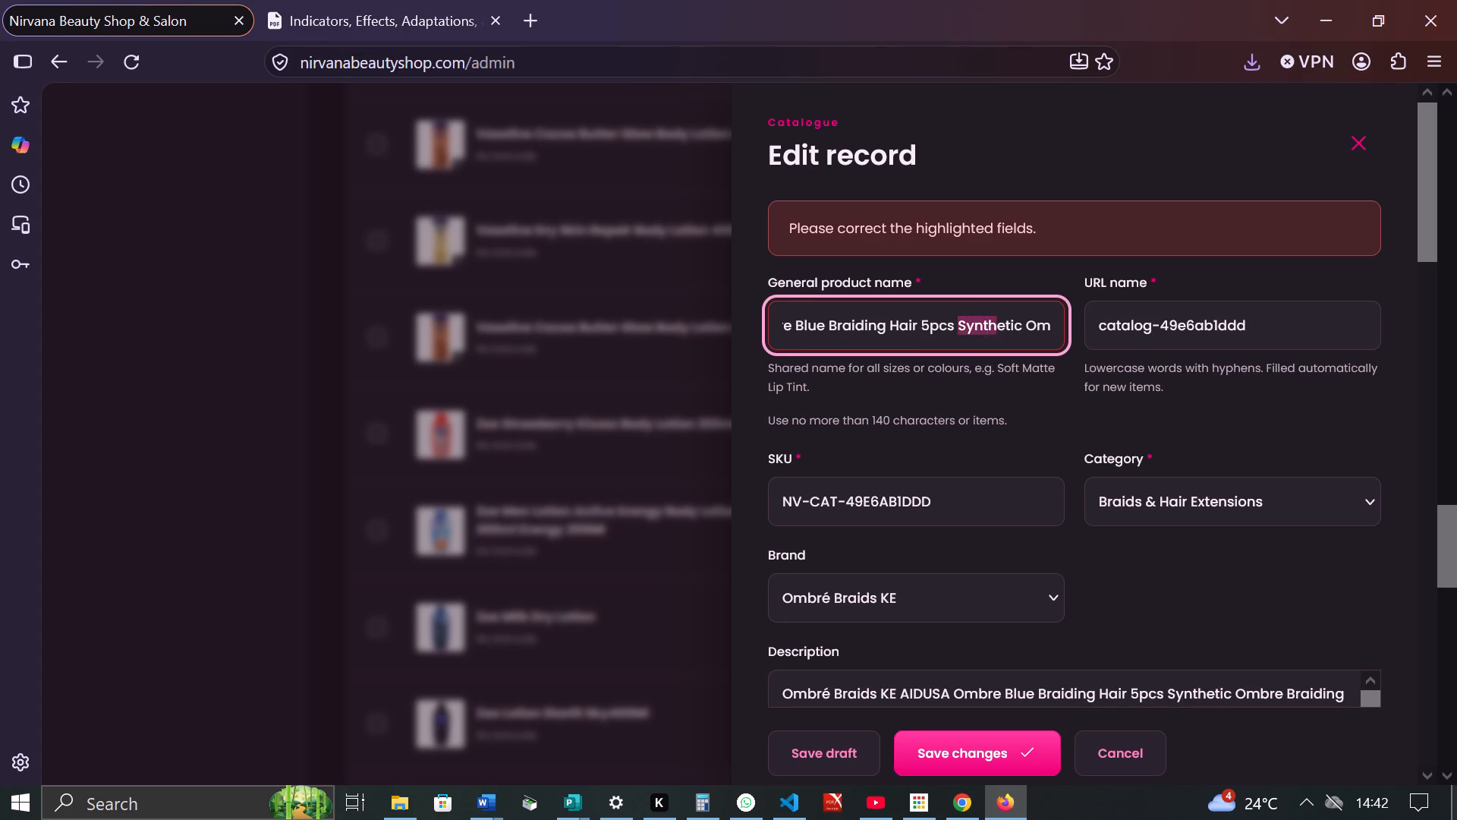
pyautogui.moveTo(1002, 332); pyautogui.dragTo(1026, 333)
pyautogui.moveTo(1031, 333); pyautogui.dragTo(1100, 331)
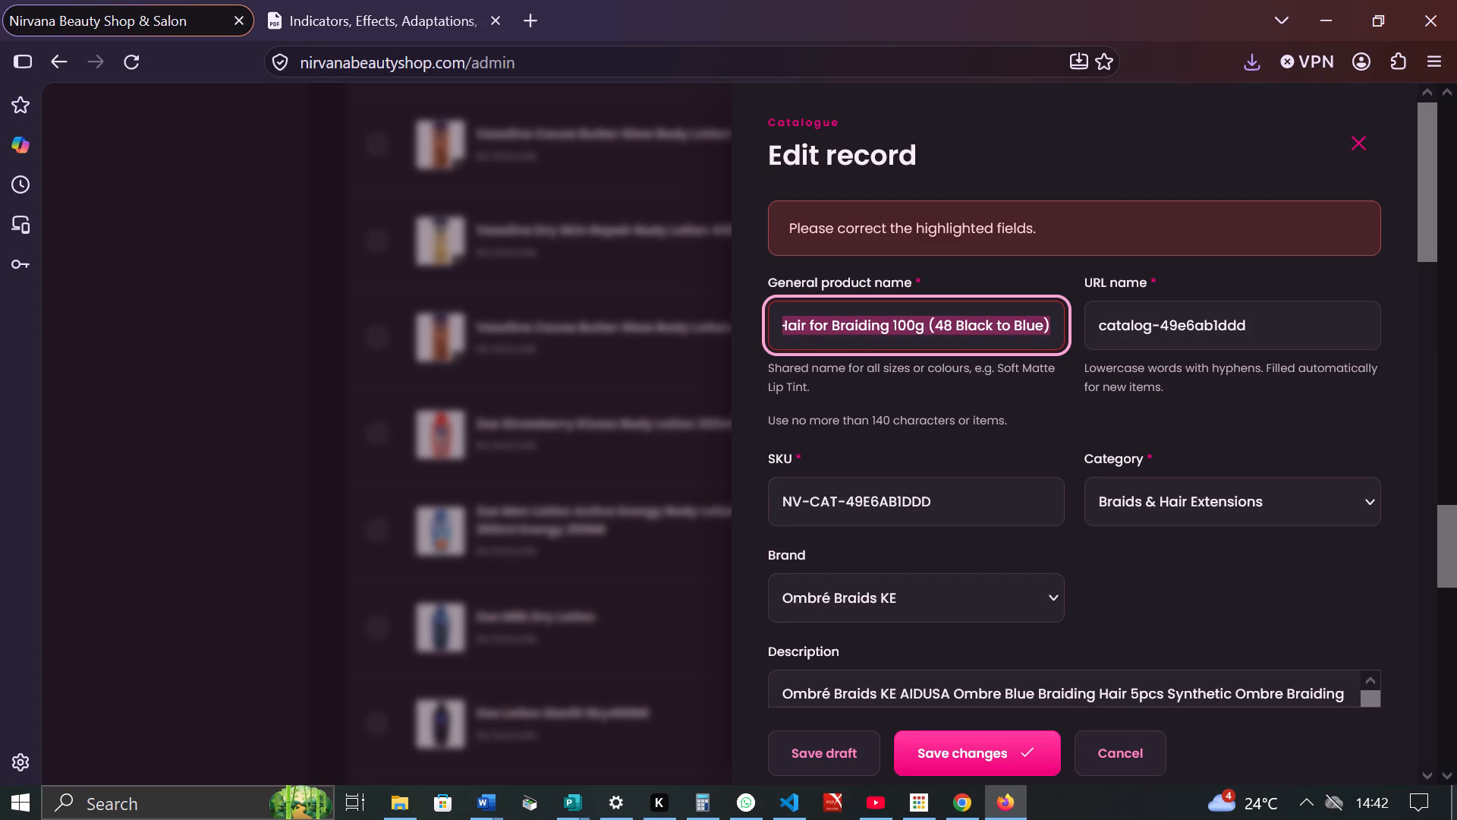
pyautogui.moveTo(1100, 331); pyautogui.dragTo(1128, 307)
pyautogui.press('BackSpace')
pyautogui.press('BackSpace')
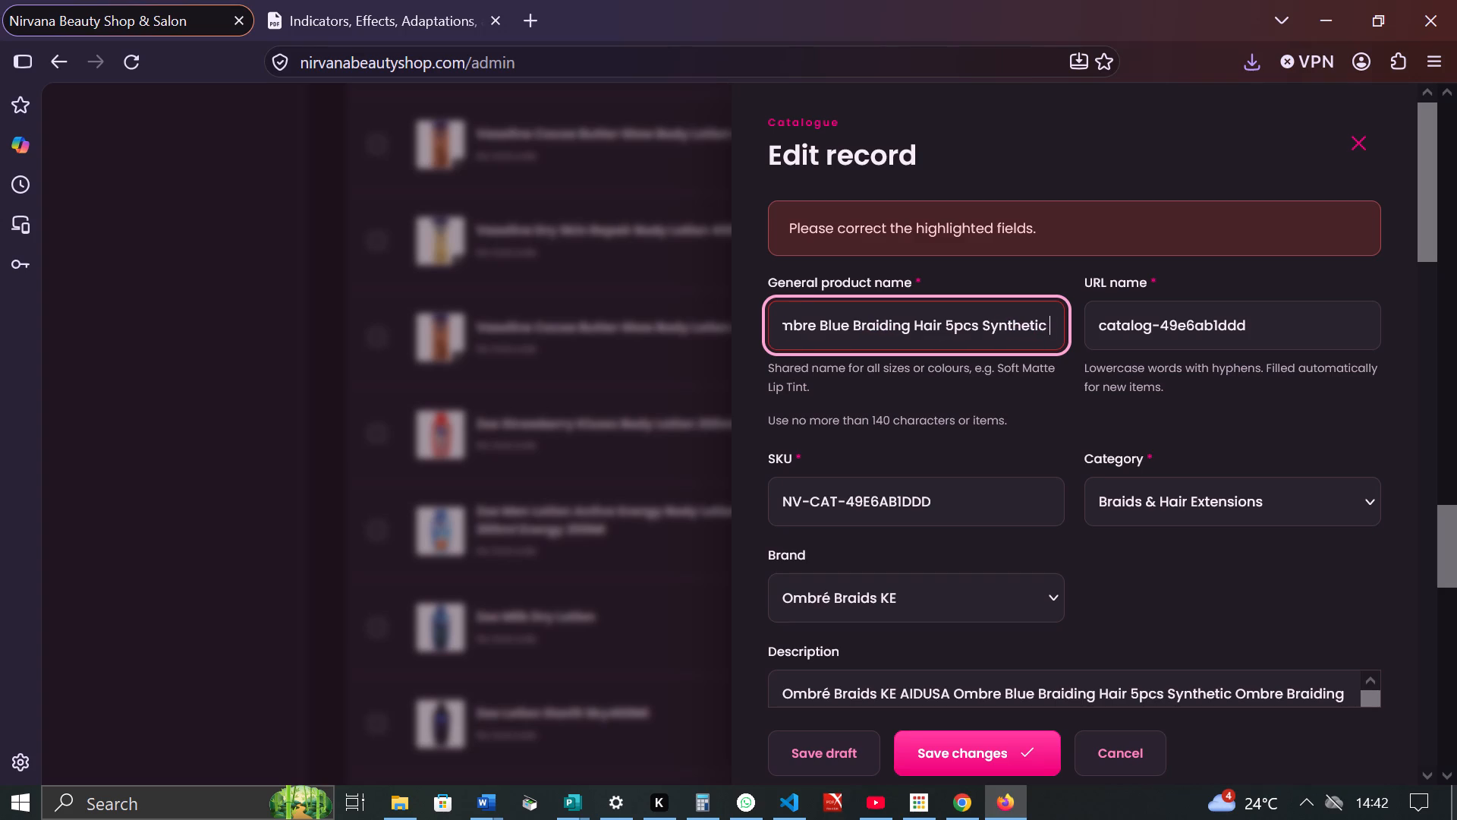
pyautogui.moveTo(1128, 307); pyautogui.dragTo(959, 771)
pyautogui.click(967, 765)
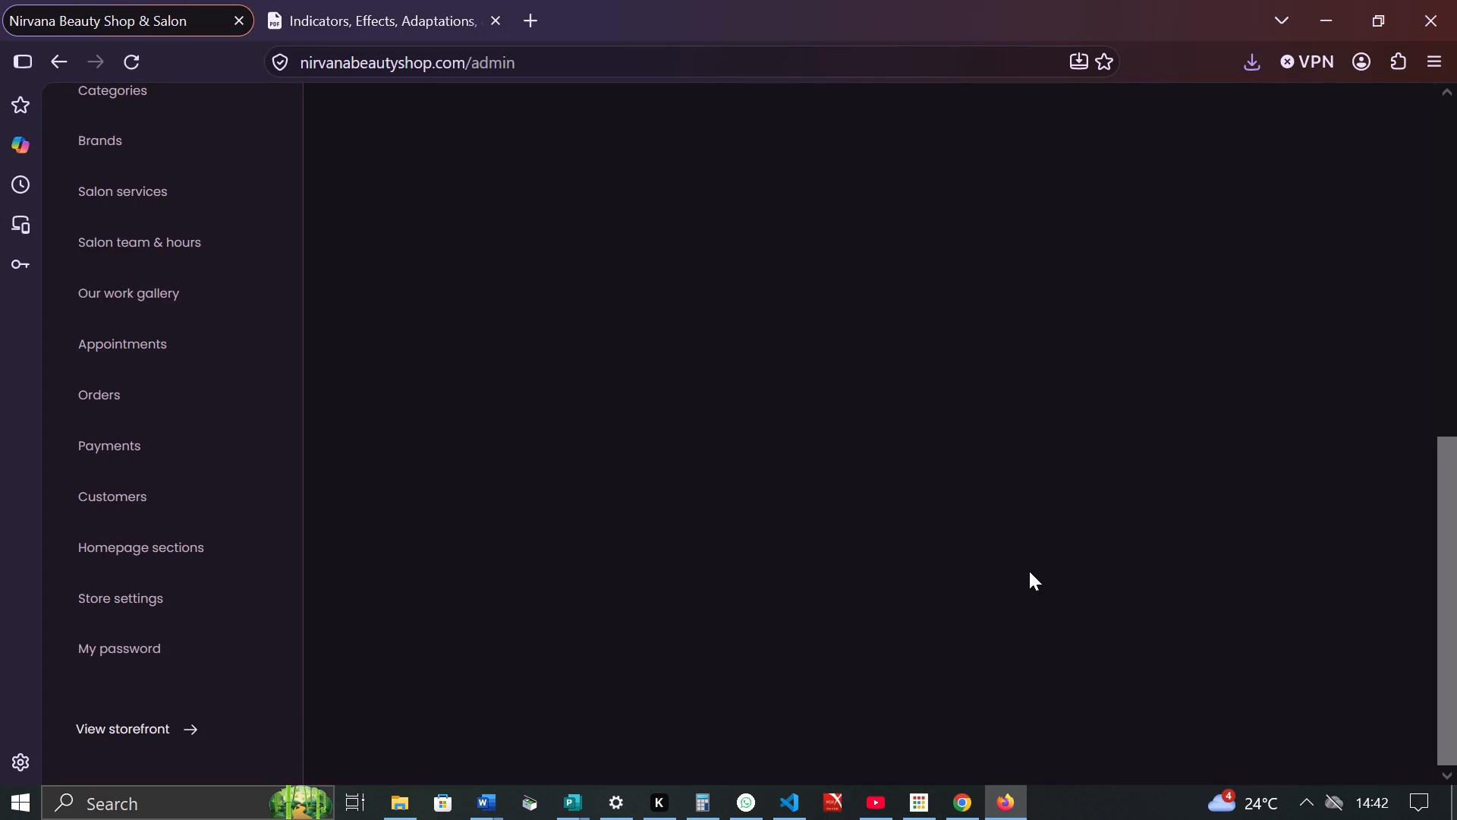
# Set the Standard option's stock to 0 for the Ombré Braids KE Kids soothing braids spray and save the product.
pyautogui.scroll(-7, 1012, 485)
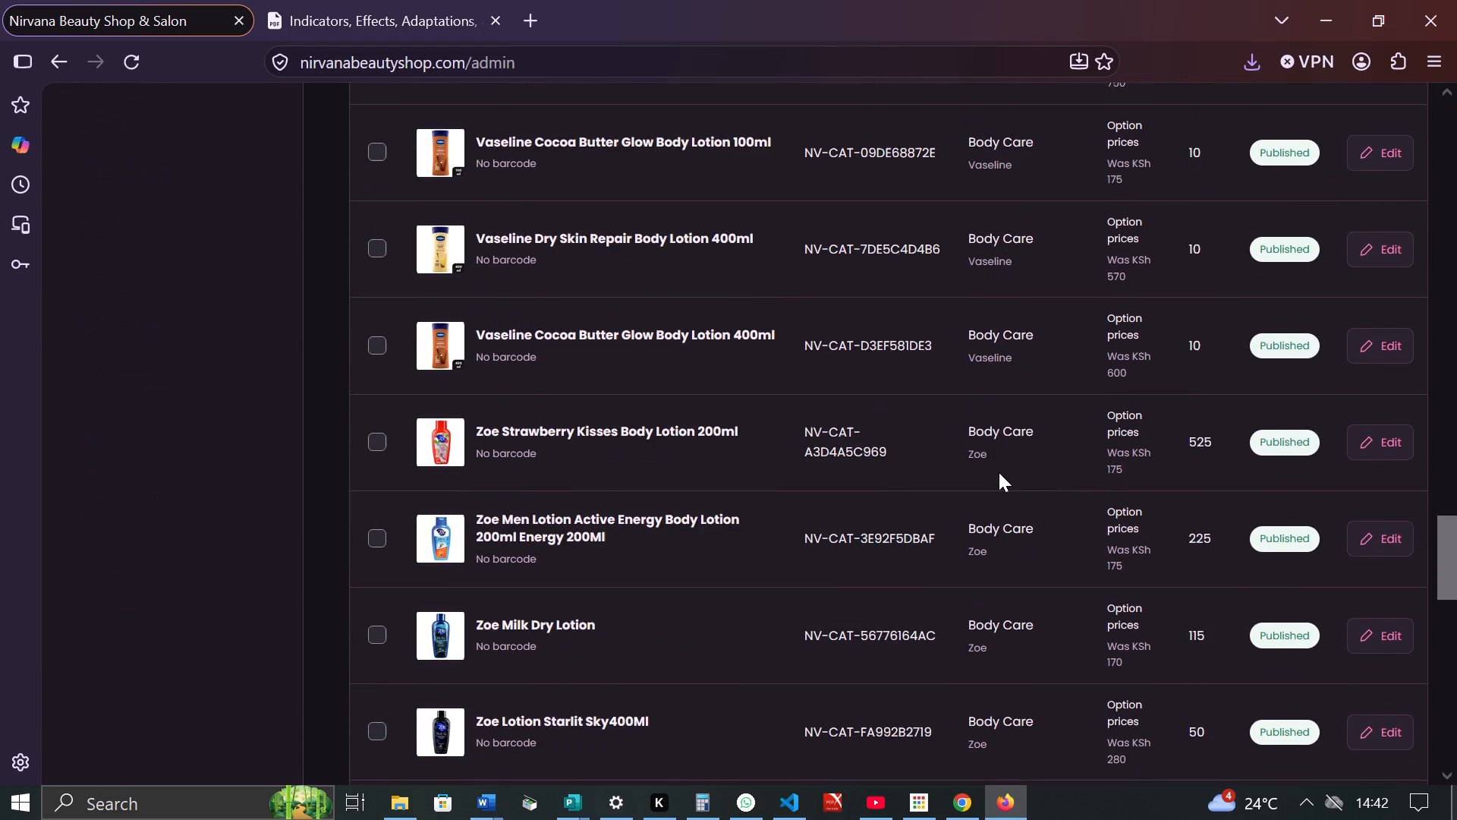
pyautogui.scroll(-2, 999, 472)
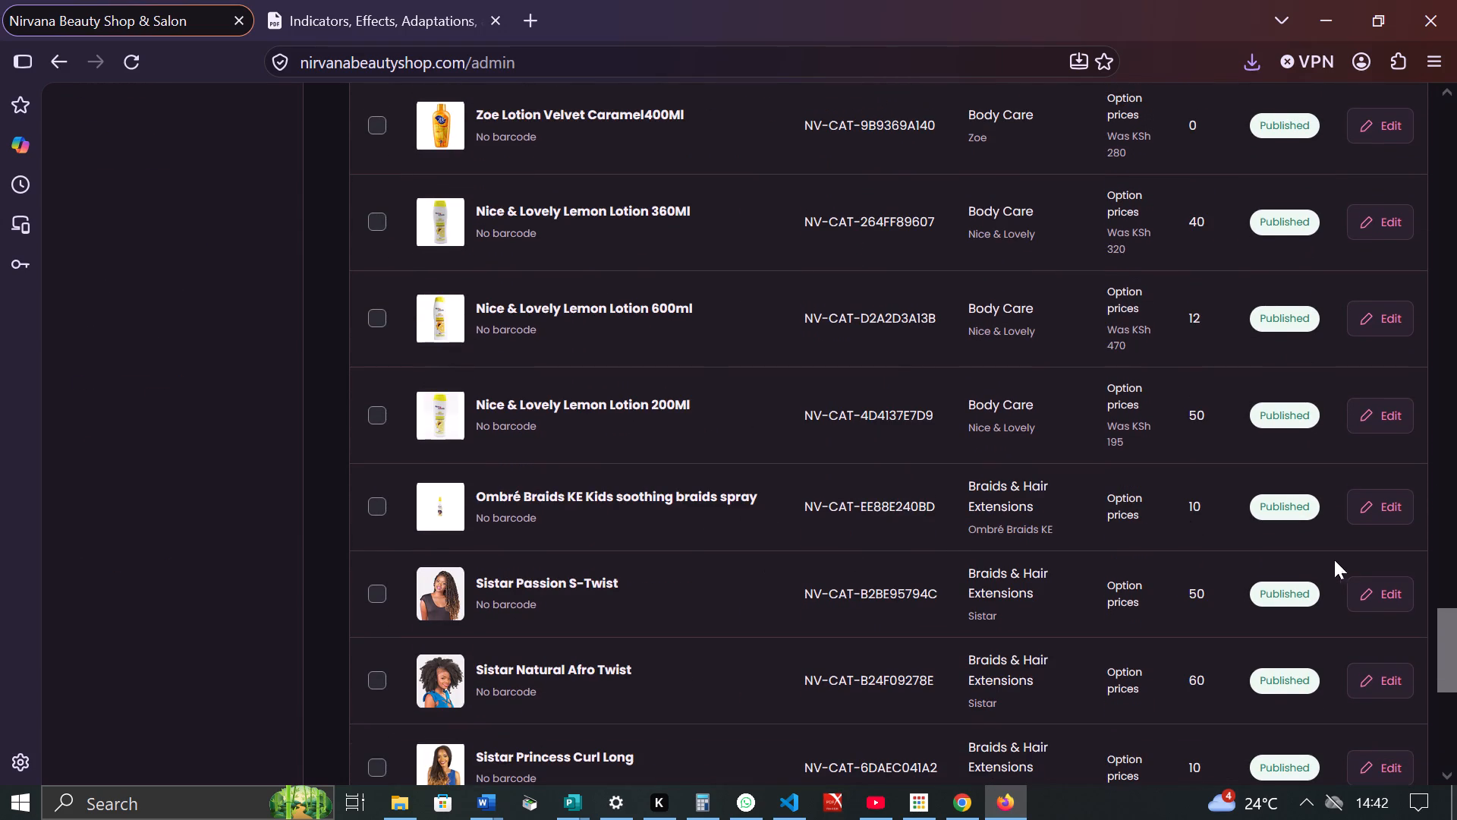
pyautogui.click(1386, 506)
pyautogui.scroll(-1, 1198, 509)
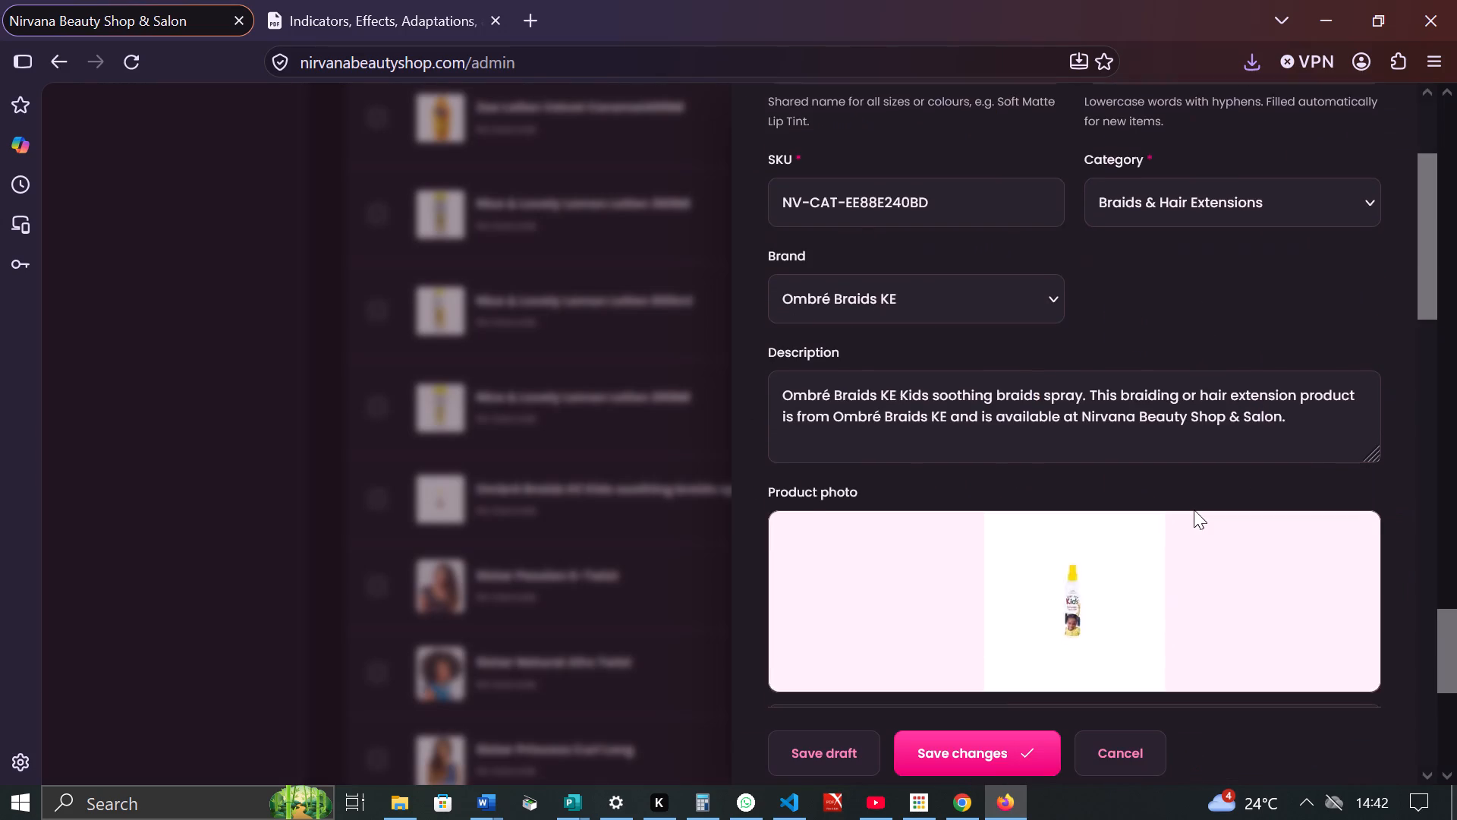
pyautogui.scroll(1, 1182, 501)
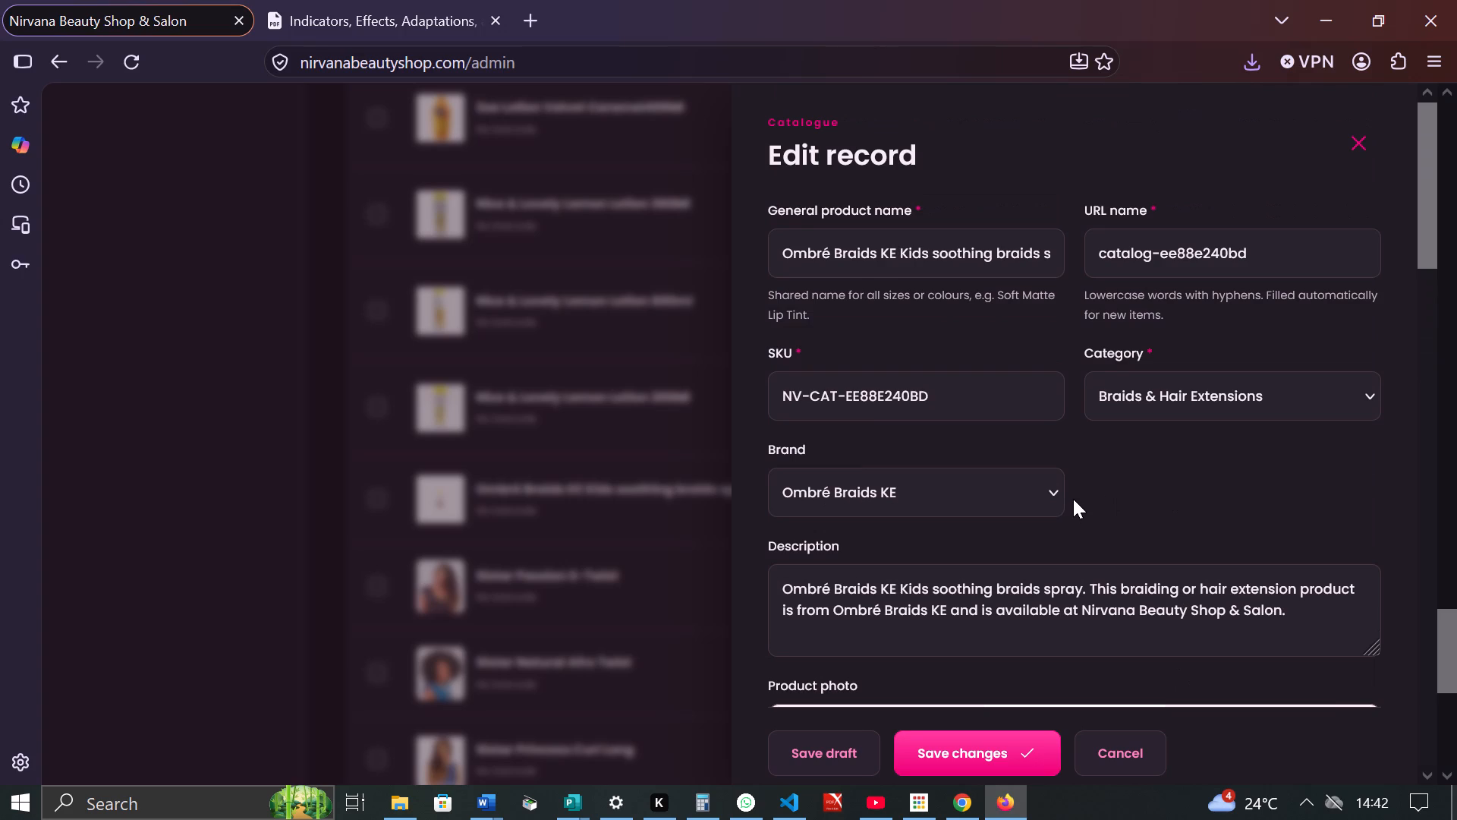
pyautogui.scroll(-1, 1073, 499)
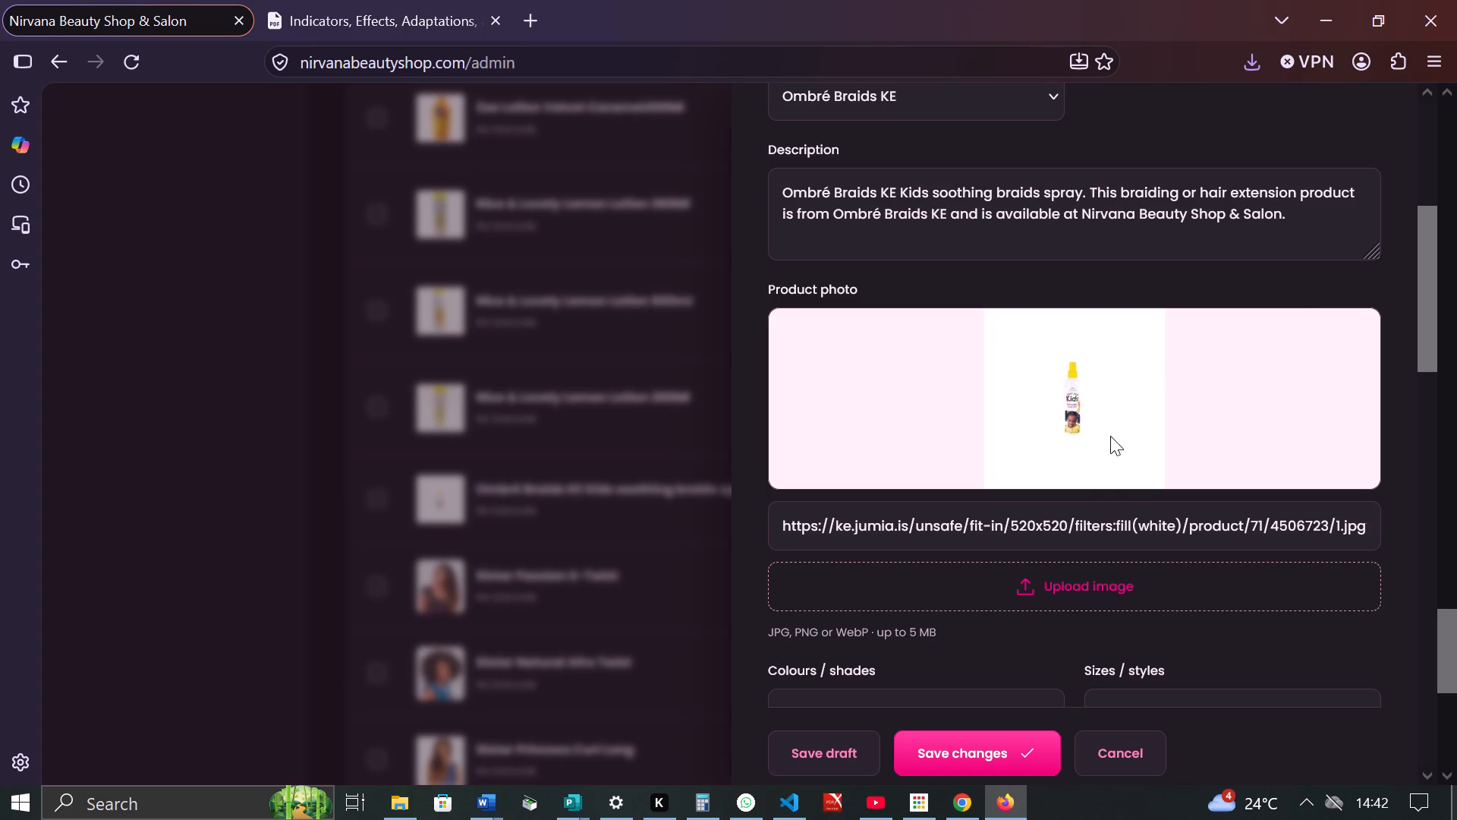
pyautogui.scroll(-2, 1075, 462)
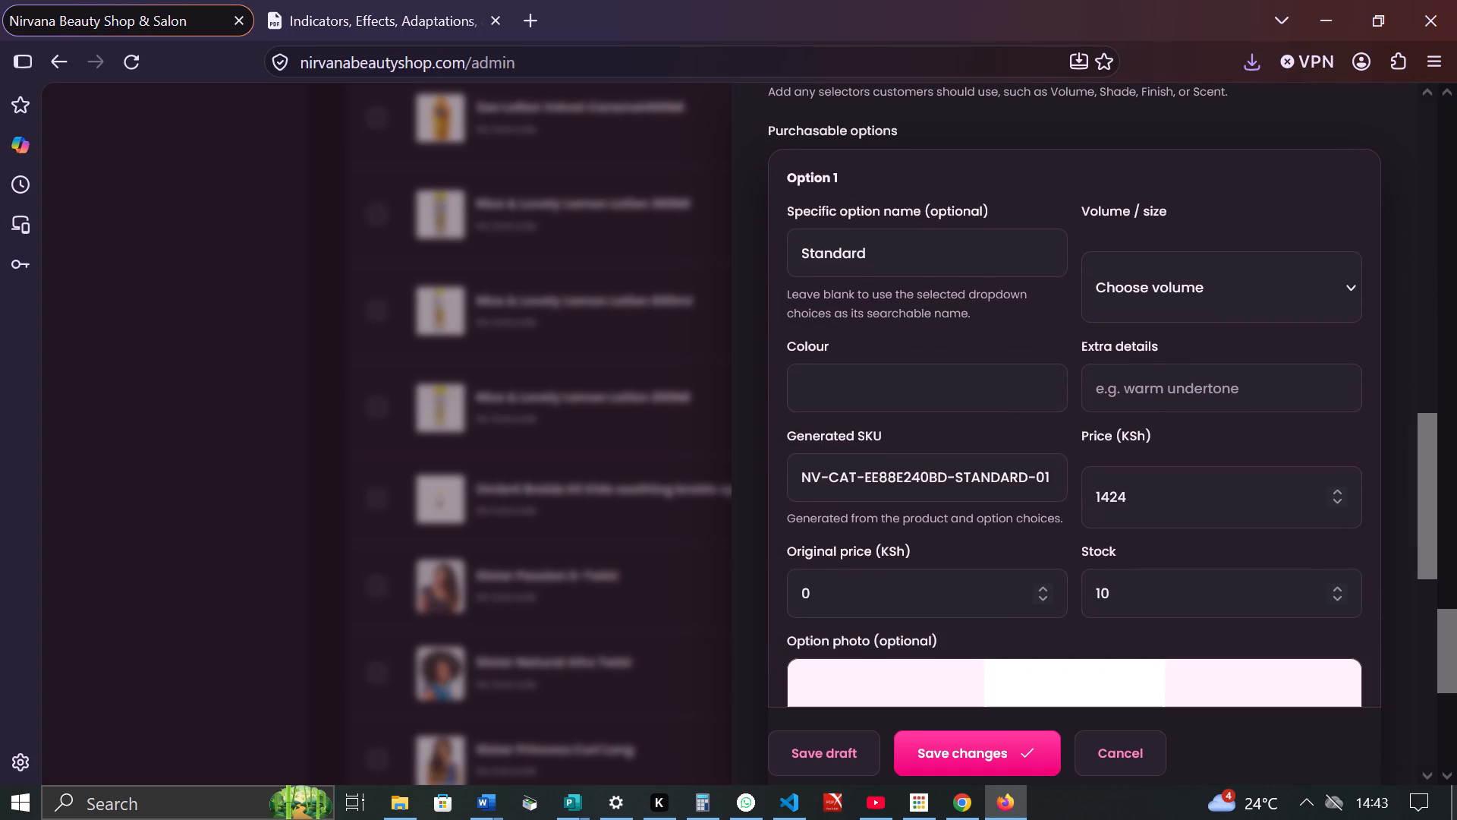
pyautogui.click(1106, 594)
pyautogui.press('BackSpace')
pyautogui.press('BackSpace')
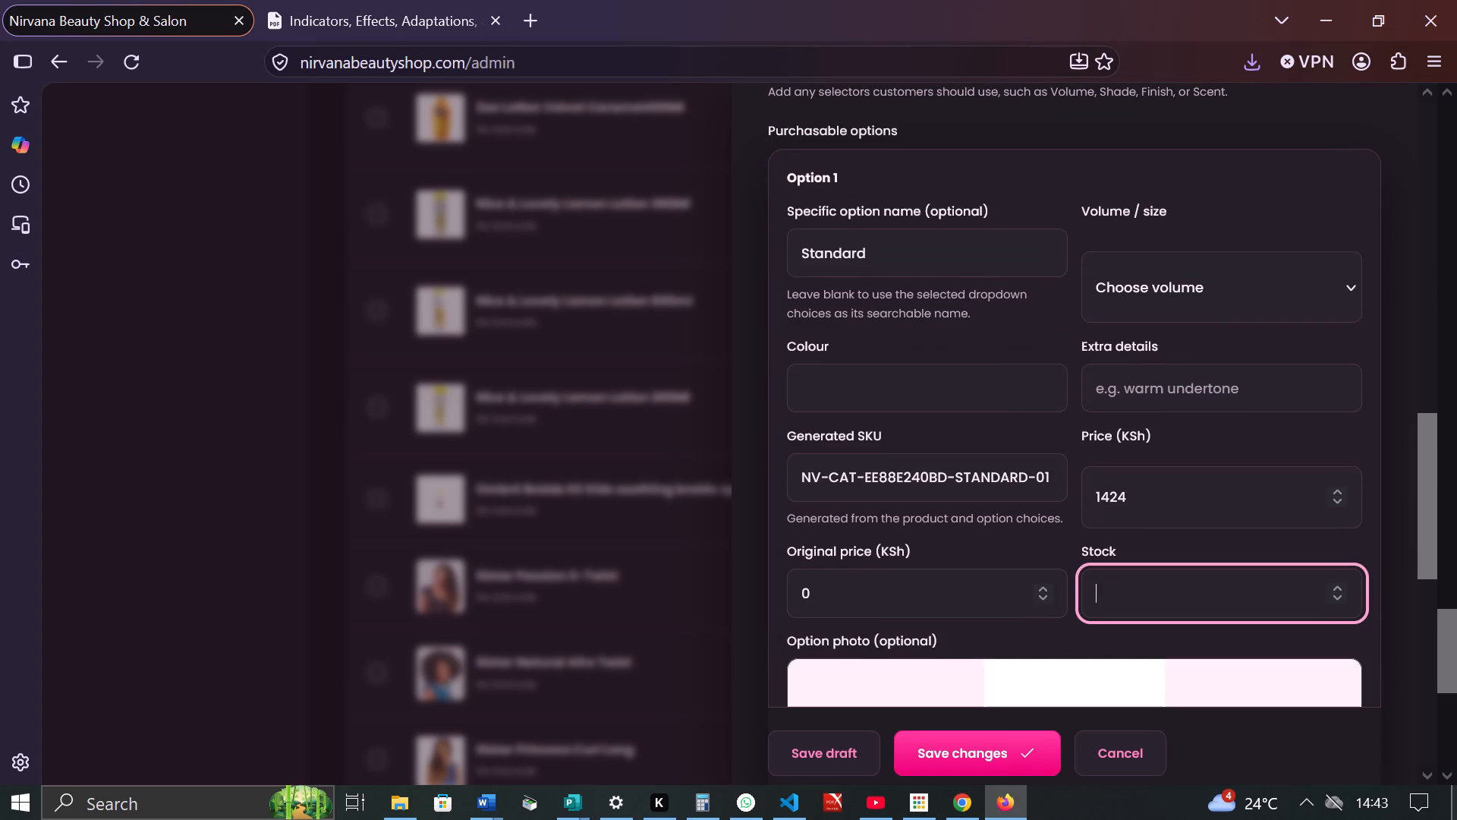
pyautogui.press('0')
pyautogui.click(996, 743)
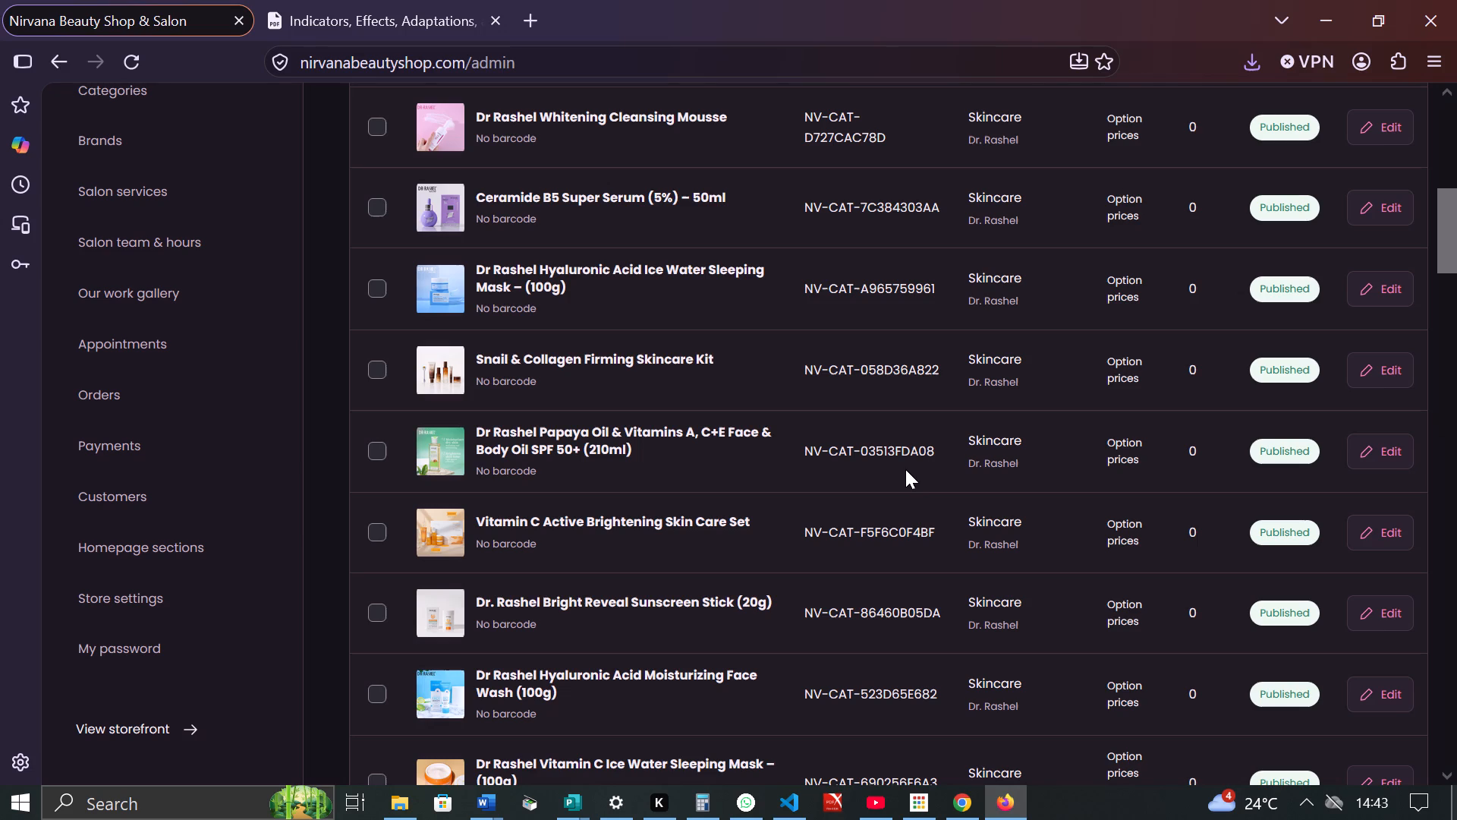
# Open the Sistar Passion S-Twist record for editing and set the 2/30 option's price to KSh 500.
pyautogui.scroll(-5, 955, 465)
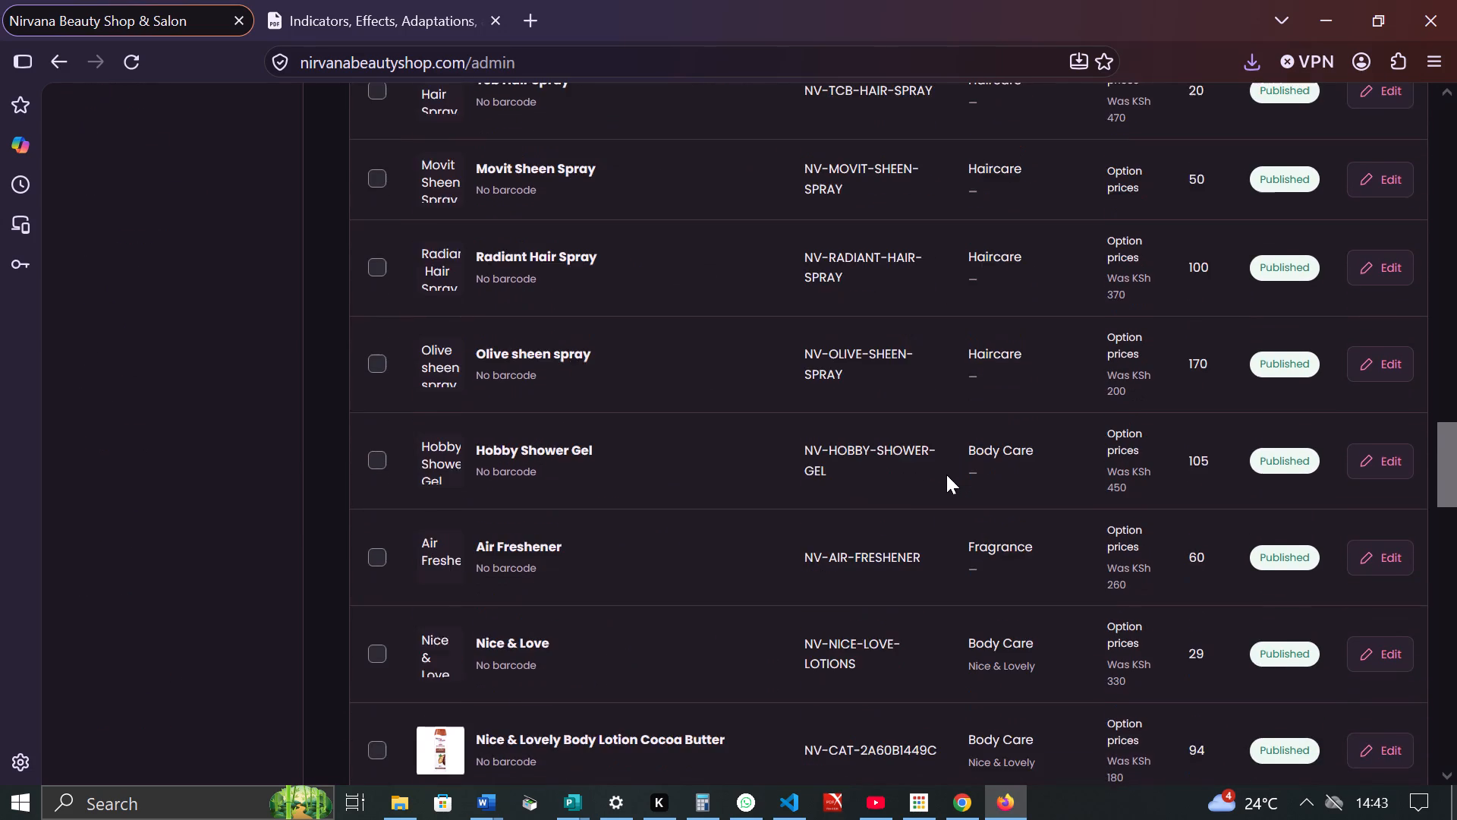
pyautogui.scroll(-4, 946, 475)
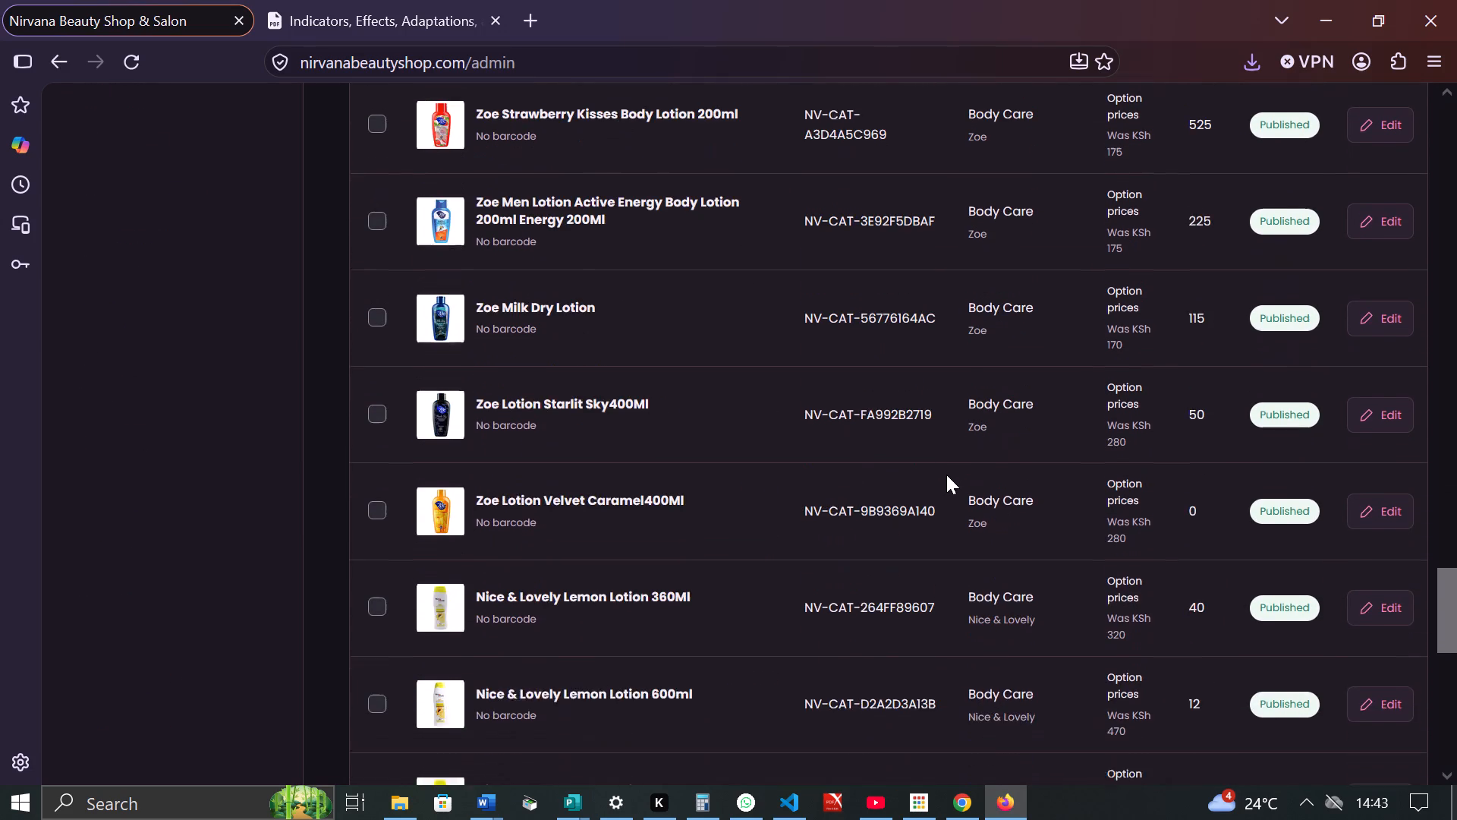
pyautogui.click(1367, 586)
pyautogui.scroll(-1, 1092, 586)
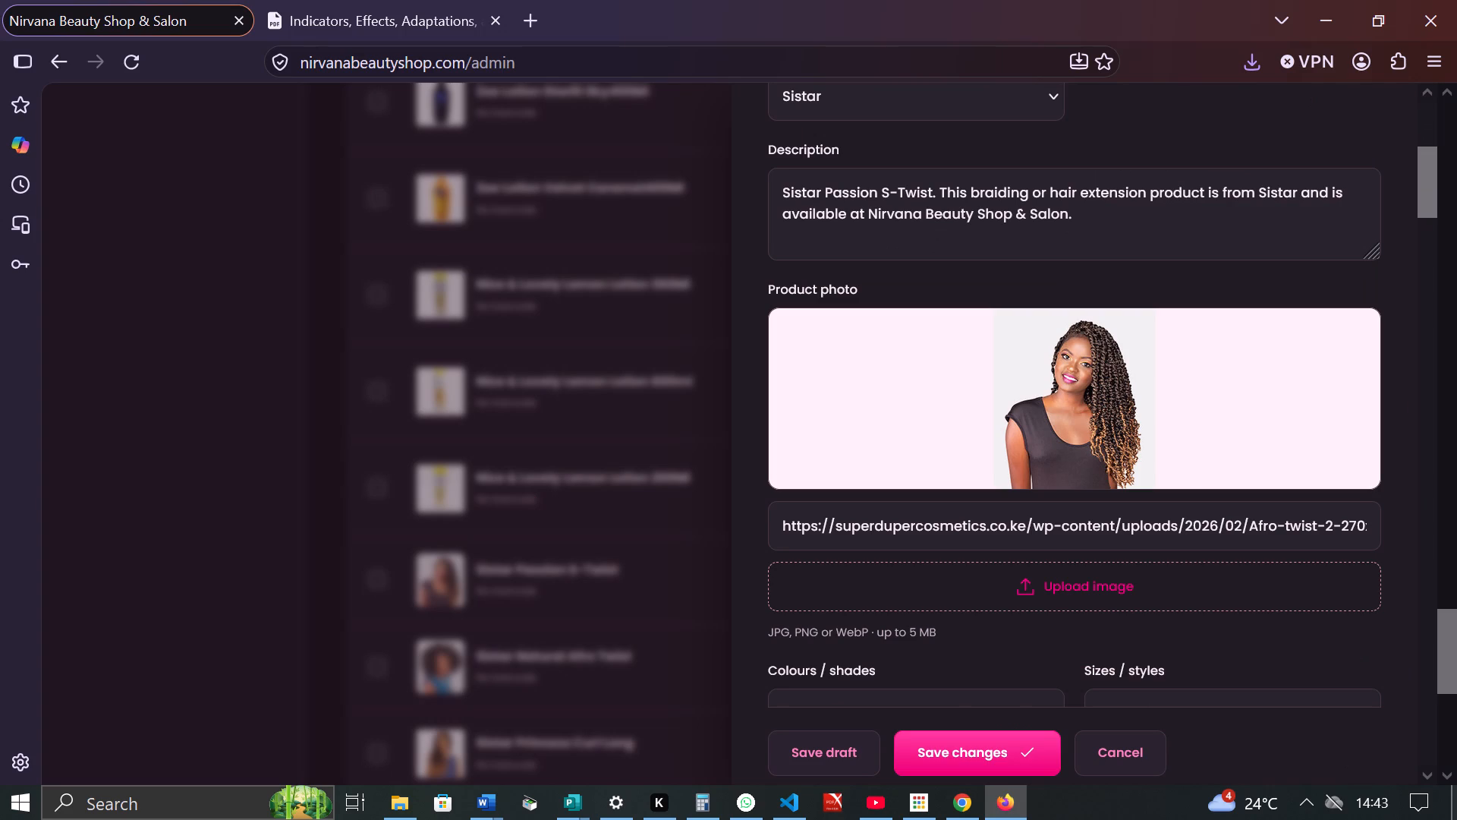
pyautogui.scroll(-2, 1186, 563)
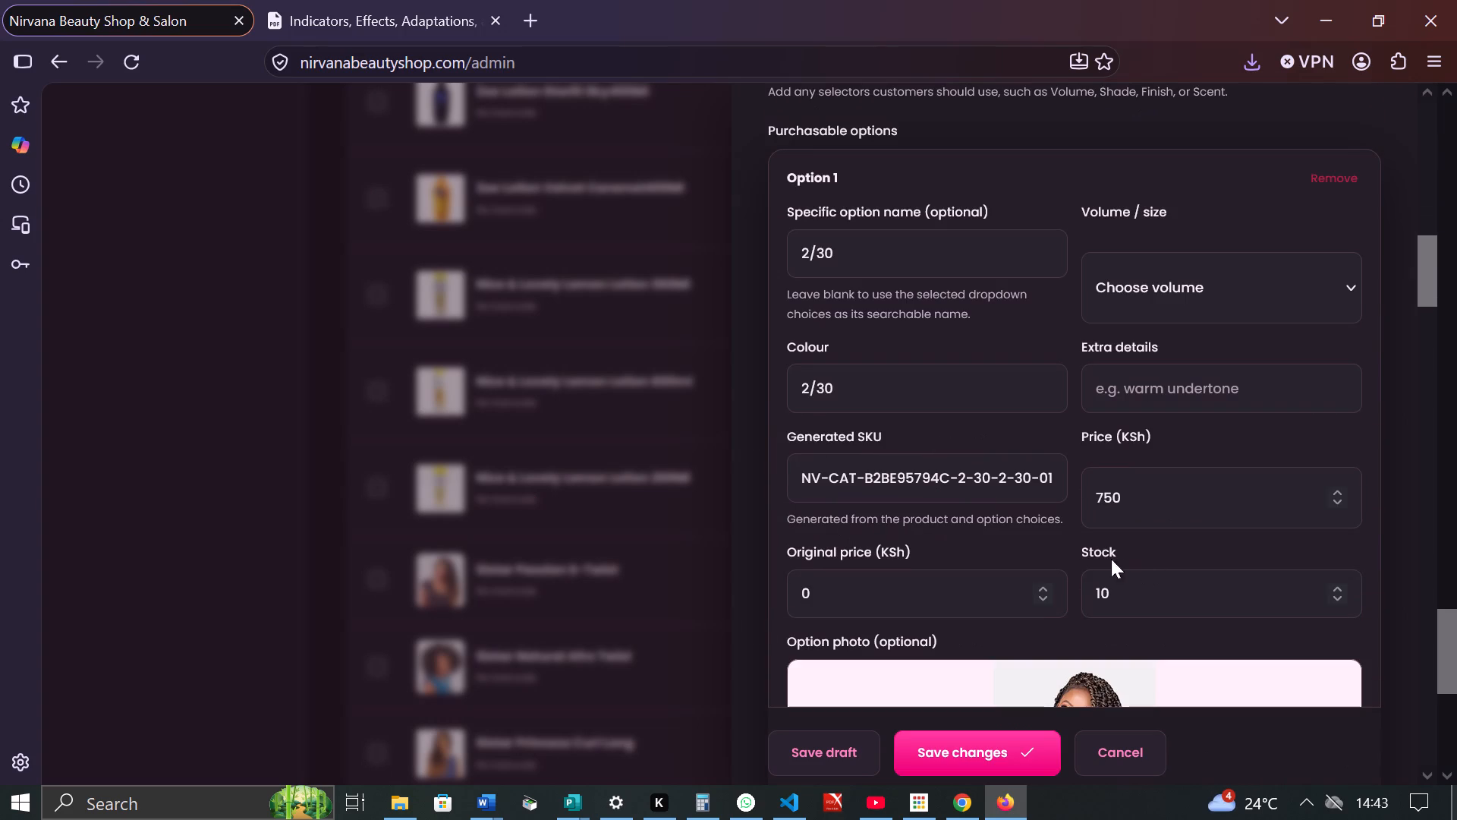
pyautogui.click(1138, 495)
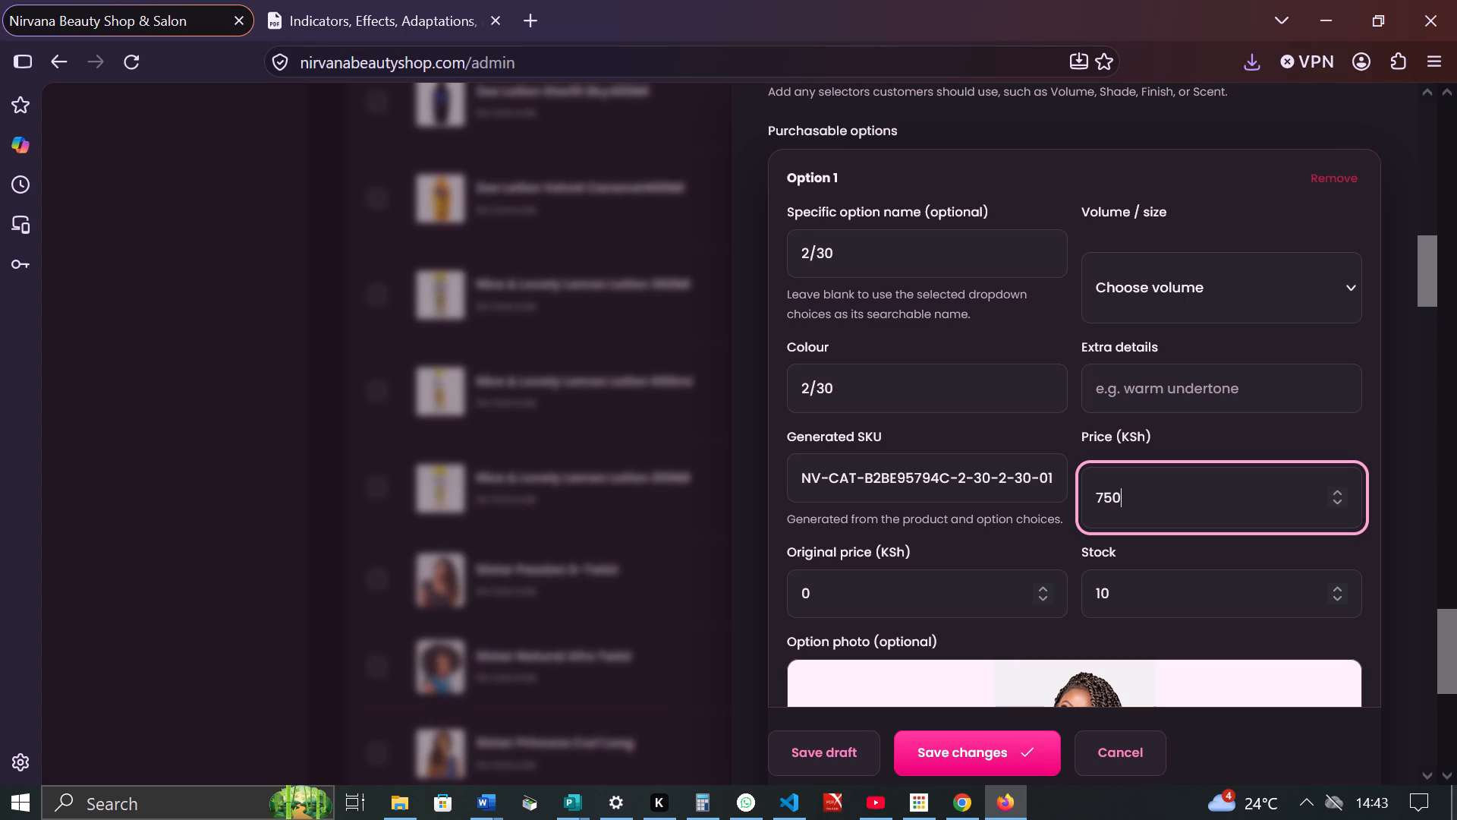
pyautogui.press('BackSpace')
pyautogui.press('BackSpace')
pyautogui.press('BackSpace')
pyautogui.write('500')
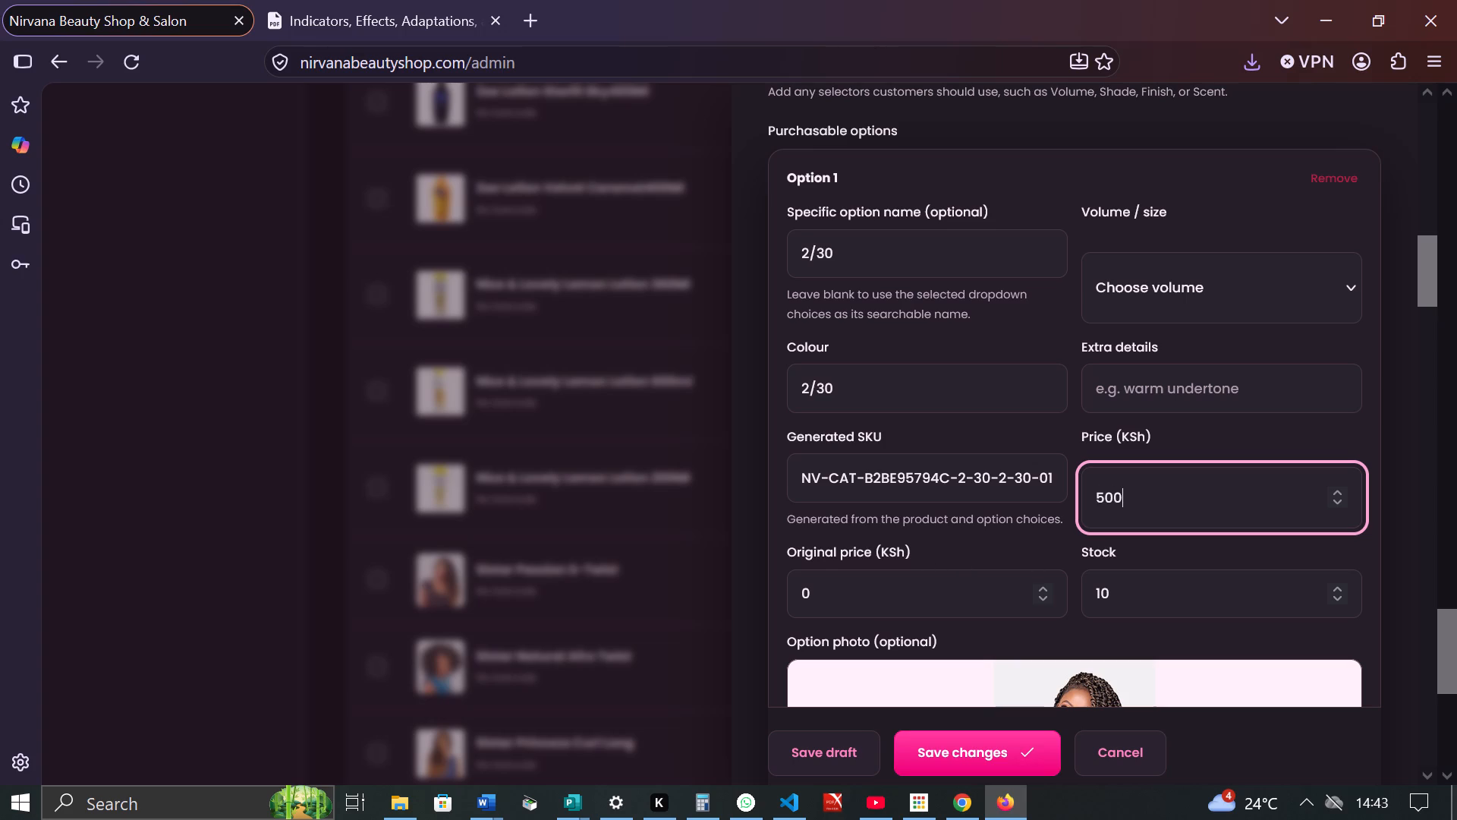
# Set the 2/30 option's original price to KSh 530 and its stock to 5, and save the Sistar Passion S-Twist record.
pyautogui.click(888, 584)
pyautogui.press('BackSpace')
pyautogui.press('5')
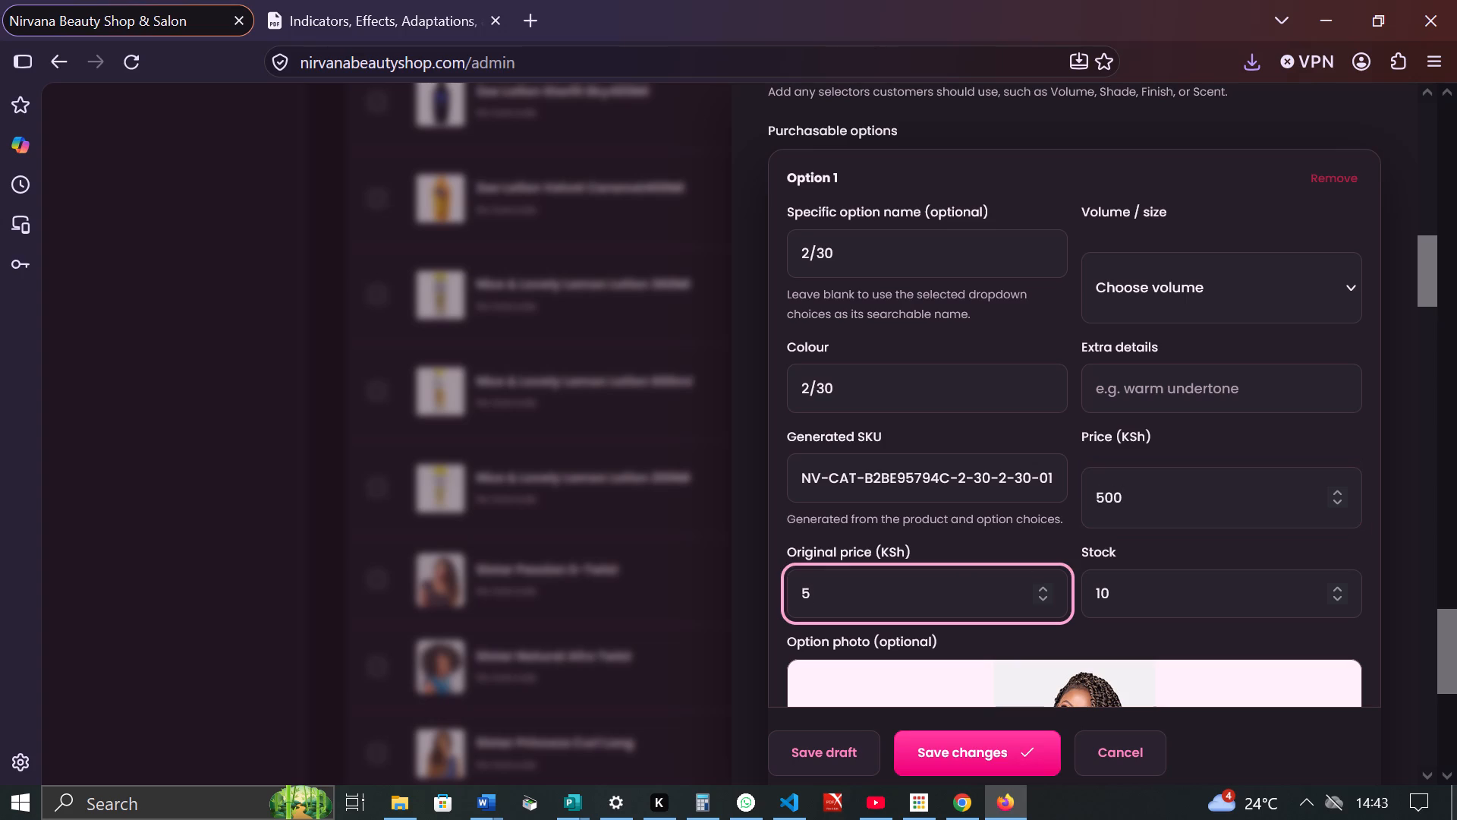
pyautogui.write('30')
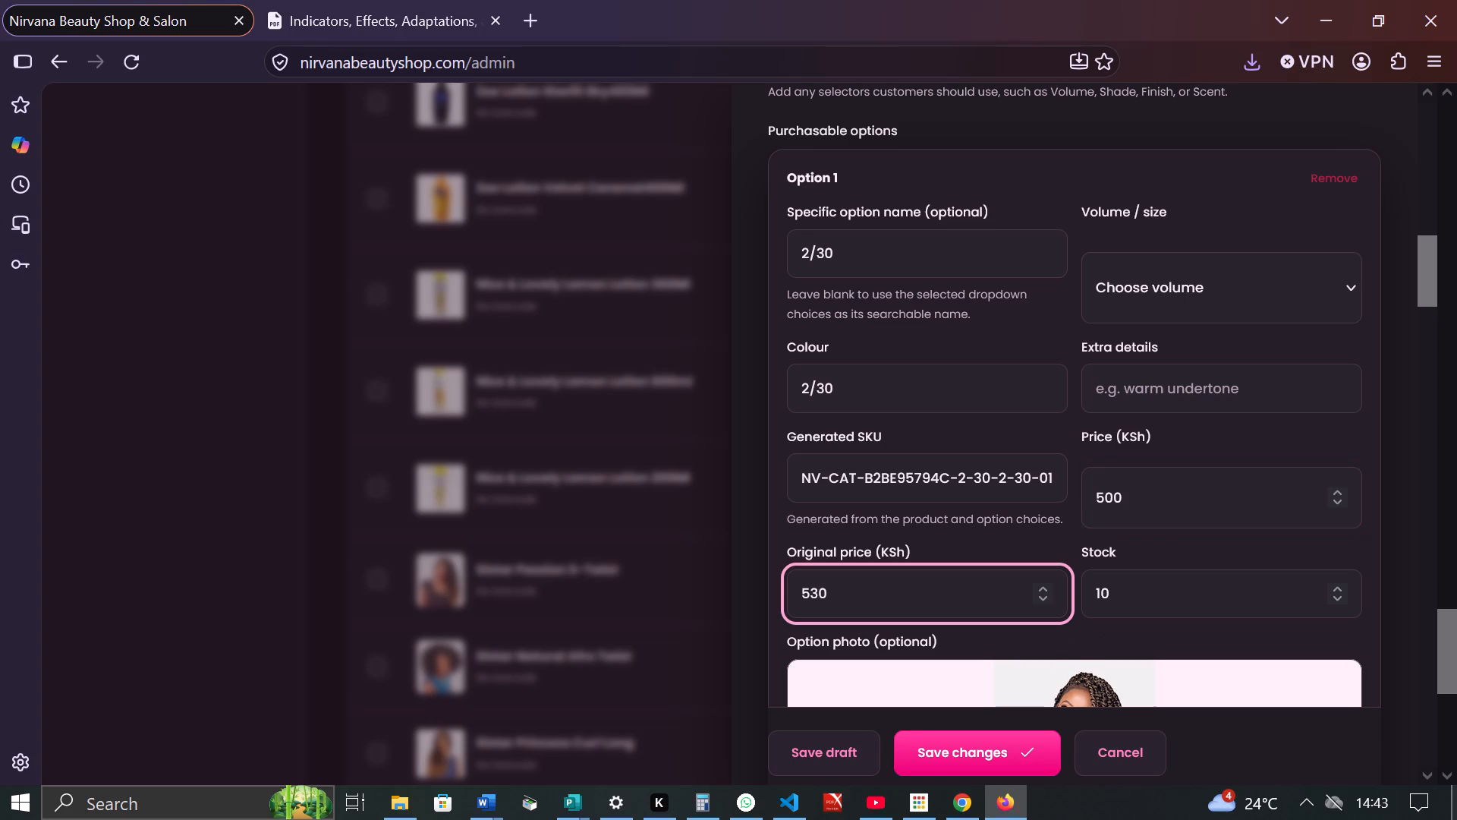
pyautogui.click(1101, 607)
pyautogui.press('BackSpace')
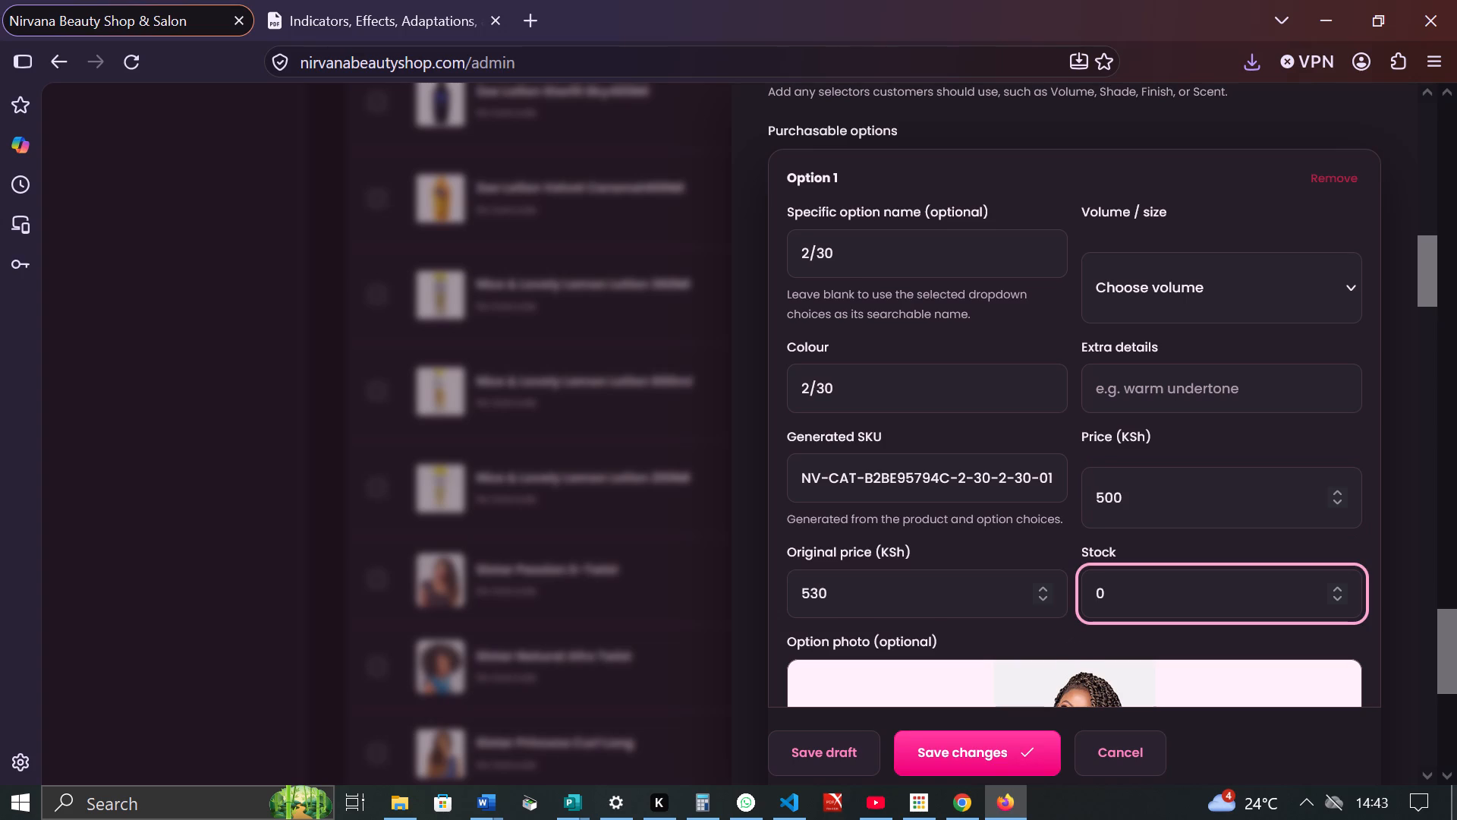
pyautogui.press('BackSpace')
pyautogui.press('Right')
pyautogui.press('BackSpace')
pyautogui.press('5')
pyautogui.click(954, 749)
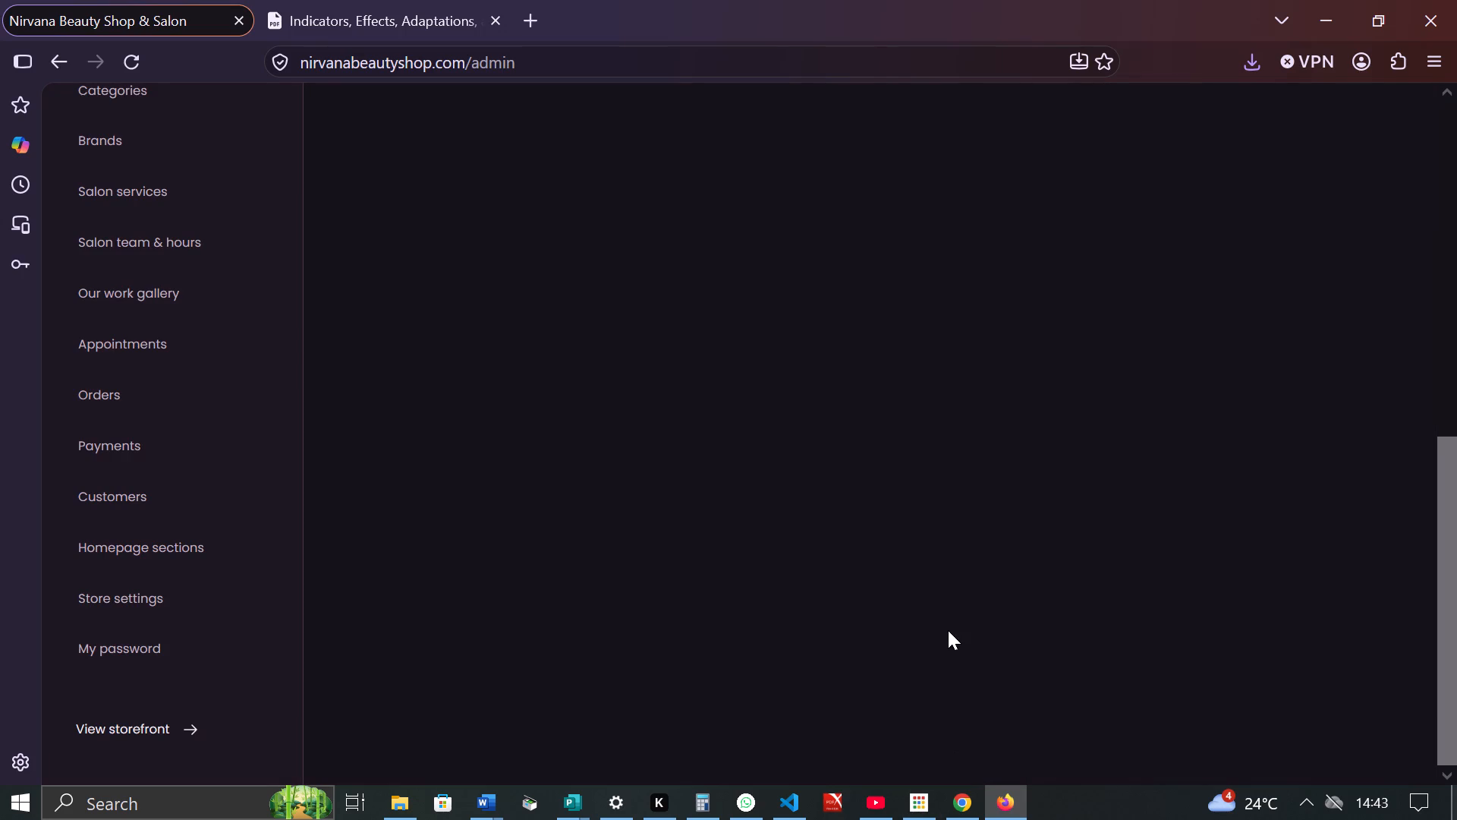
# Open the Sistar Natural Afro Twist record for editing and set the colour 1 option's price to KSh 550.
pyautogui.scroll(-3, 1005, 537)
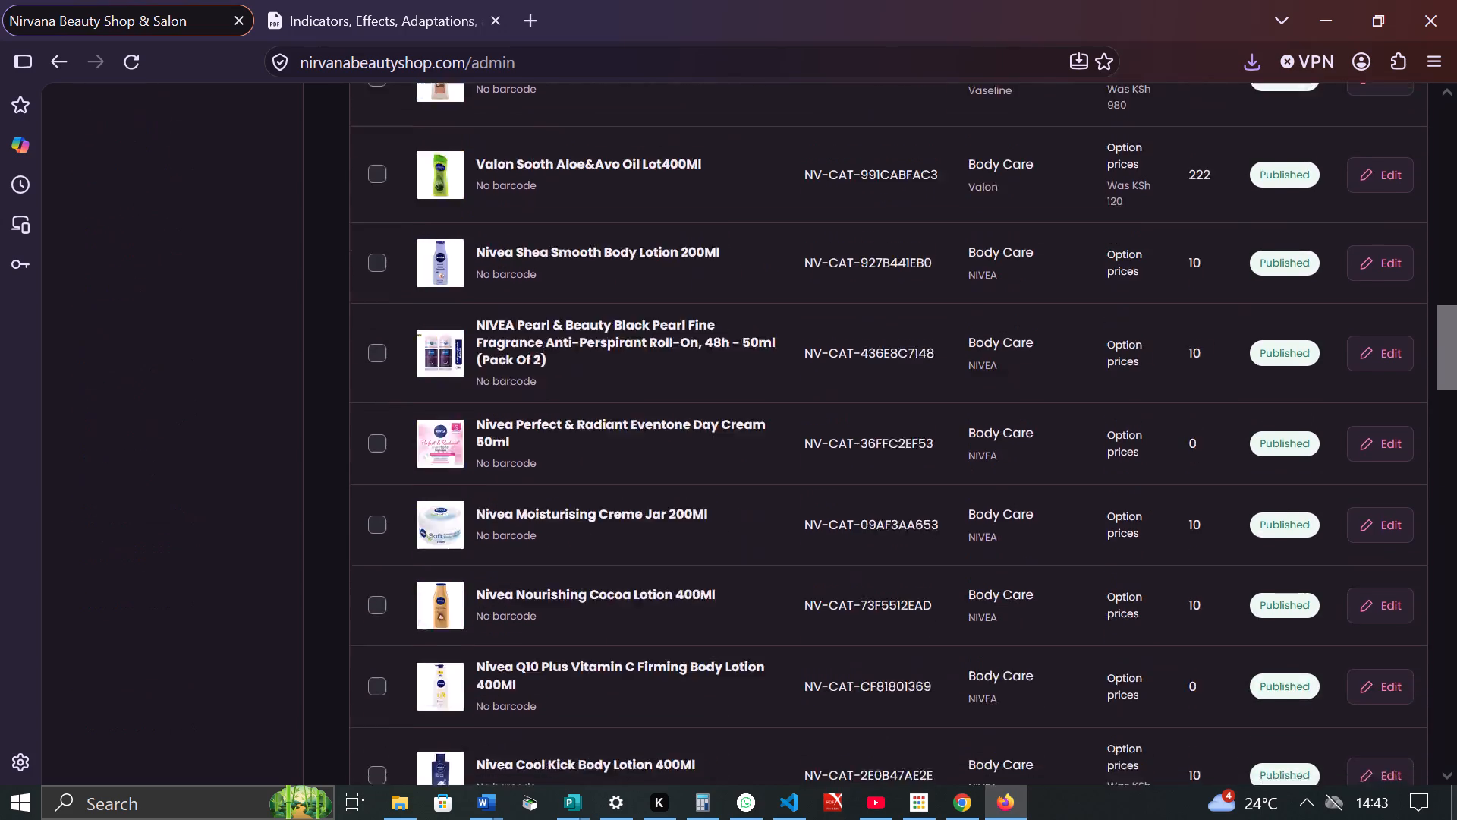
pyautogui.scroll(-6, 1005, 537)
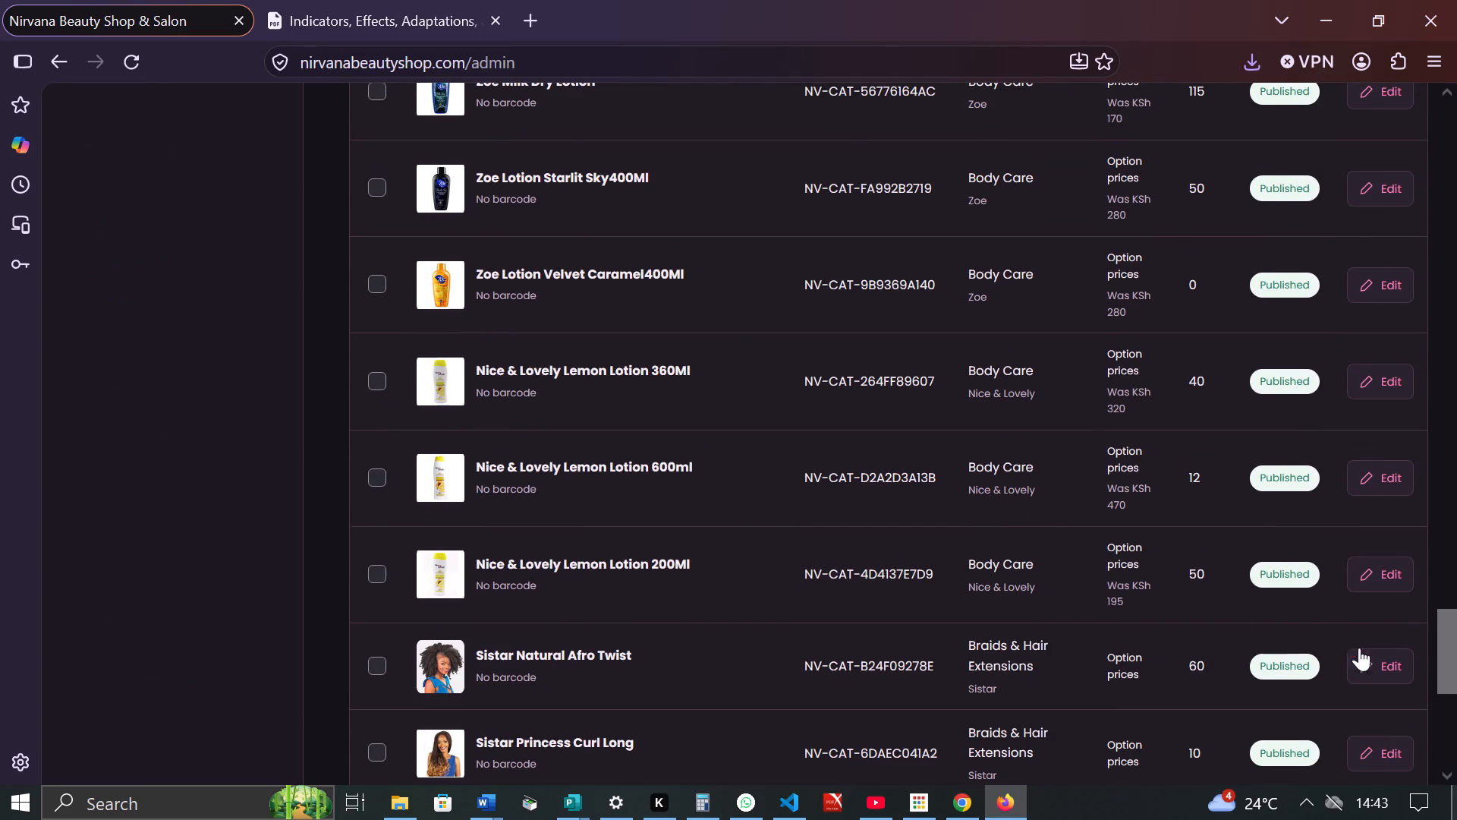
pyautogui.click(1374, 661)
pyautogui.scroll(-1, 1155, 620)
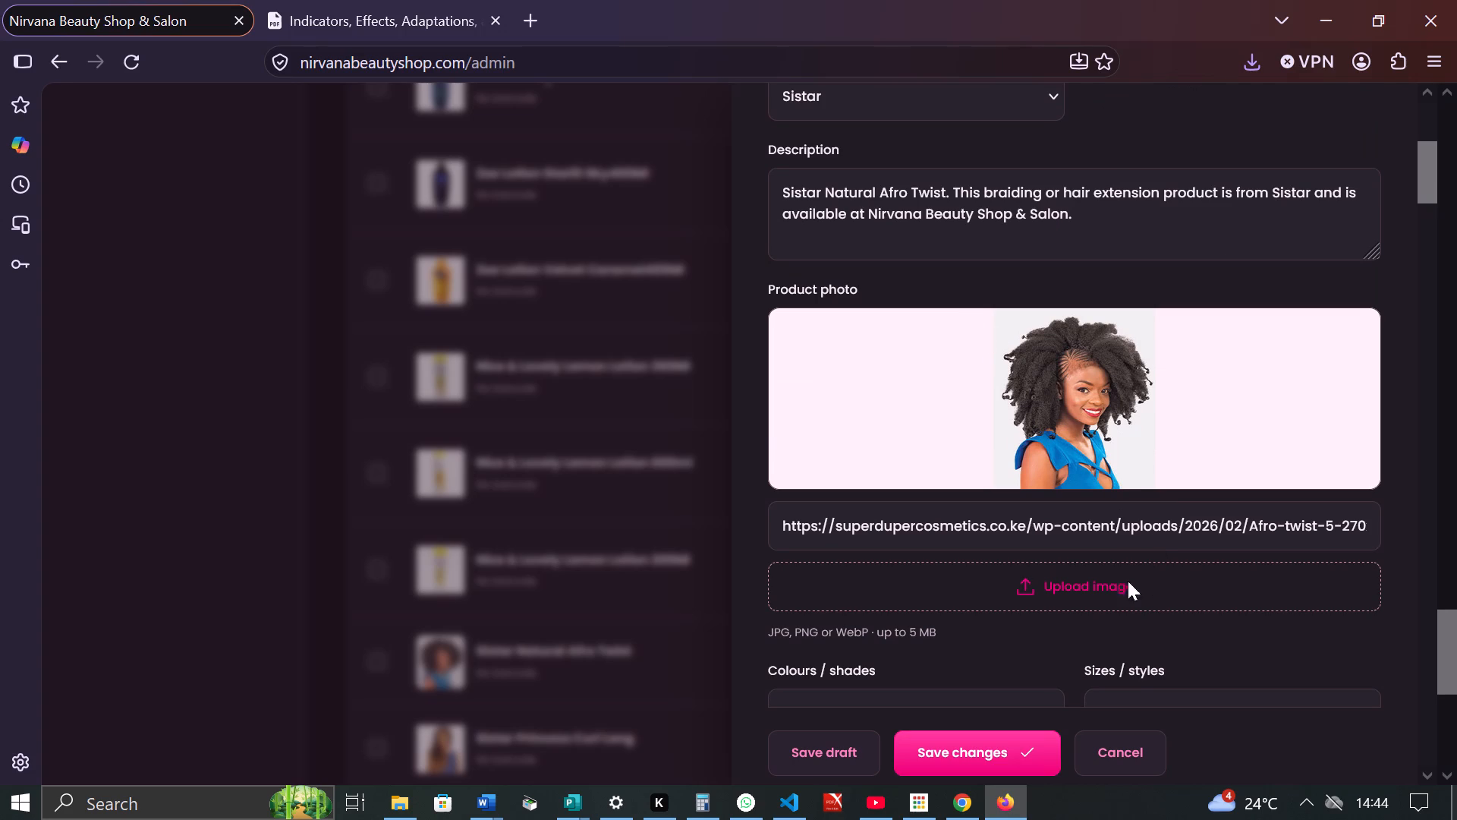
pyautogui.scroll(-1, 1125, 667)
pyautogui.scroll(-1, 1177, 635)
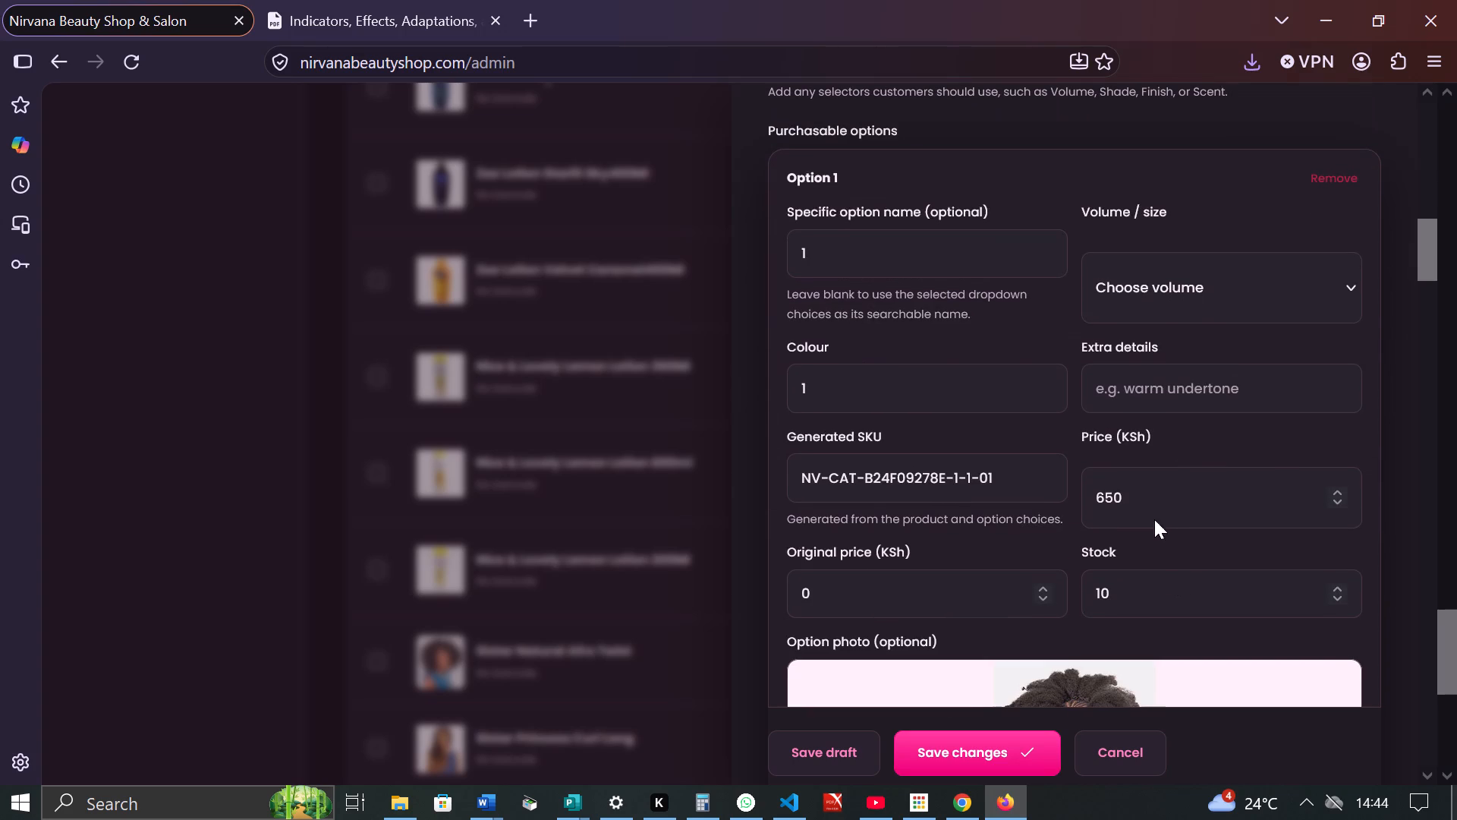
pyautogui.click(1125, 506)
pyautogui.press('BackSpace')
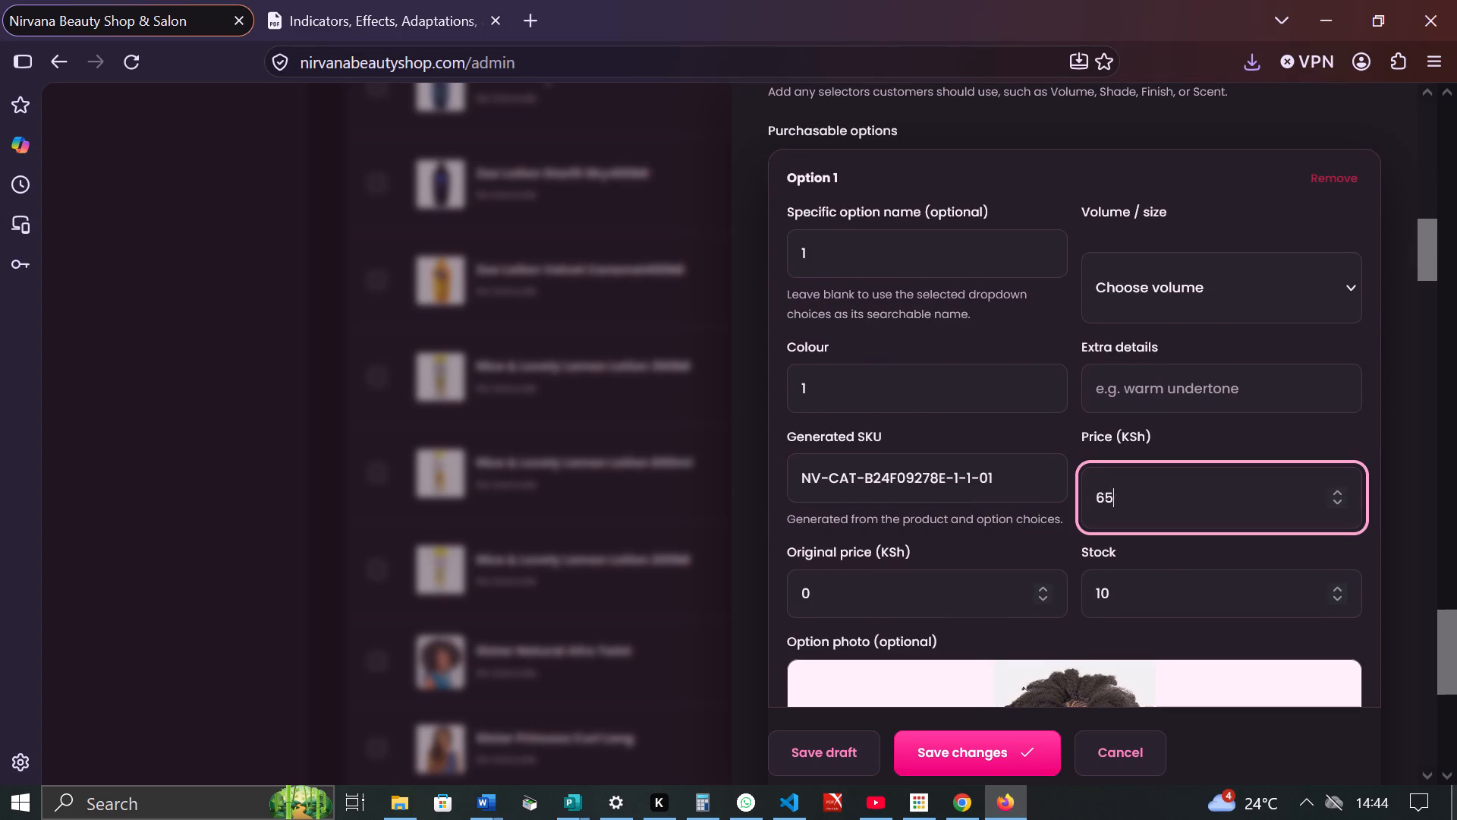
pyautogui.press('BackSpace')
pyautogui.press('BackSpace')
pyautogui.write('550')
# Set the colour 1 option's stock to 20 and save the Sistar Natural Afro Twist record.
pyautogui.click(894, 601)
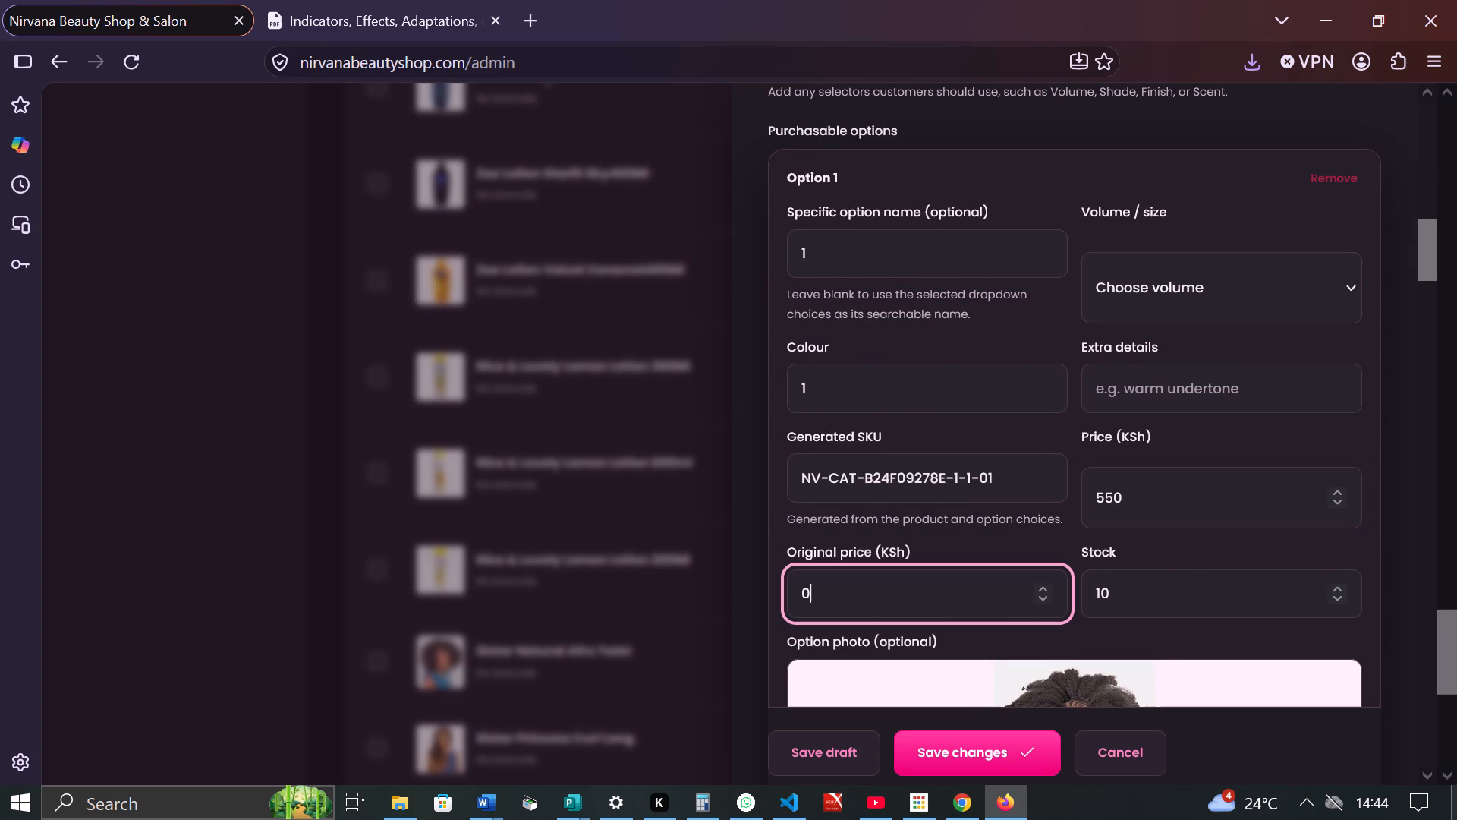
pyautogui.click(1146, 601)
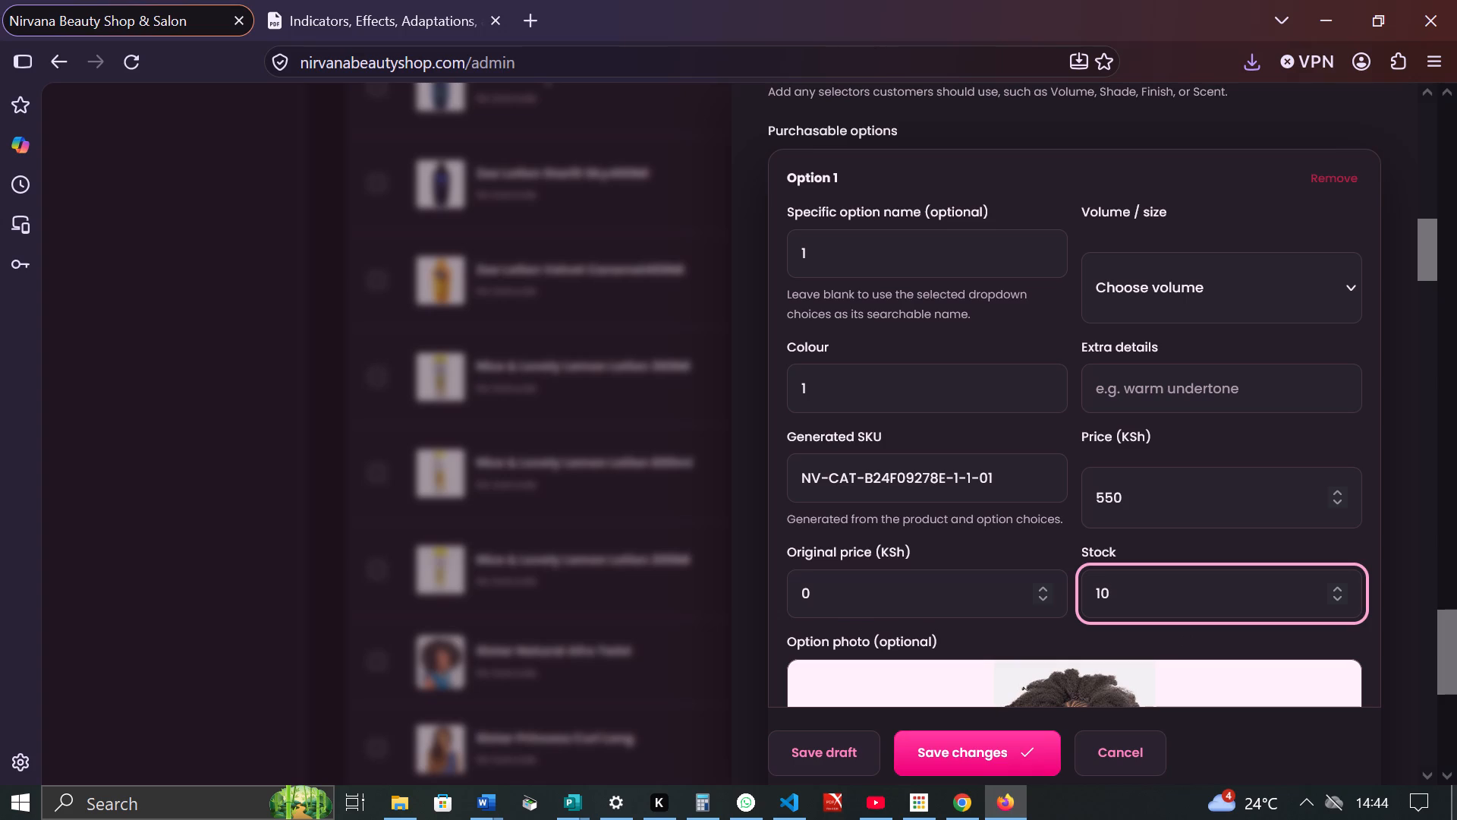
pyautogui.press('BackSpace')
pyautogui.press('BackSpace')
pyautogui.press('BackSpace')
pyautogui.write('20')
pyautogui.click(952, 754)
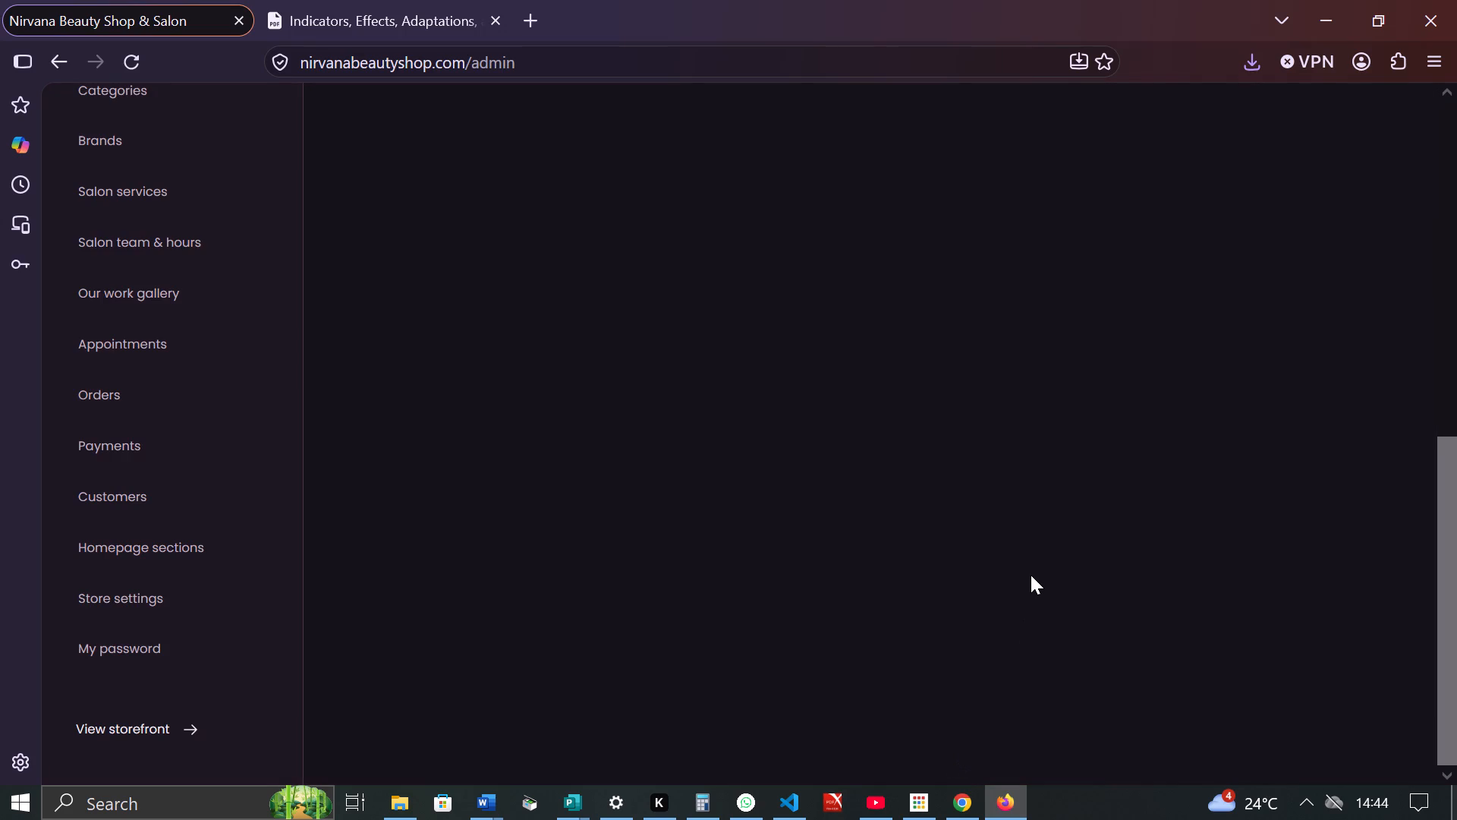
# Open the Sistar Princess Curl Long record for editing, set the 1/900 option's stock to 0 and save it.
pyautogui.scroll(-4, 1008, 566)
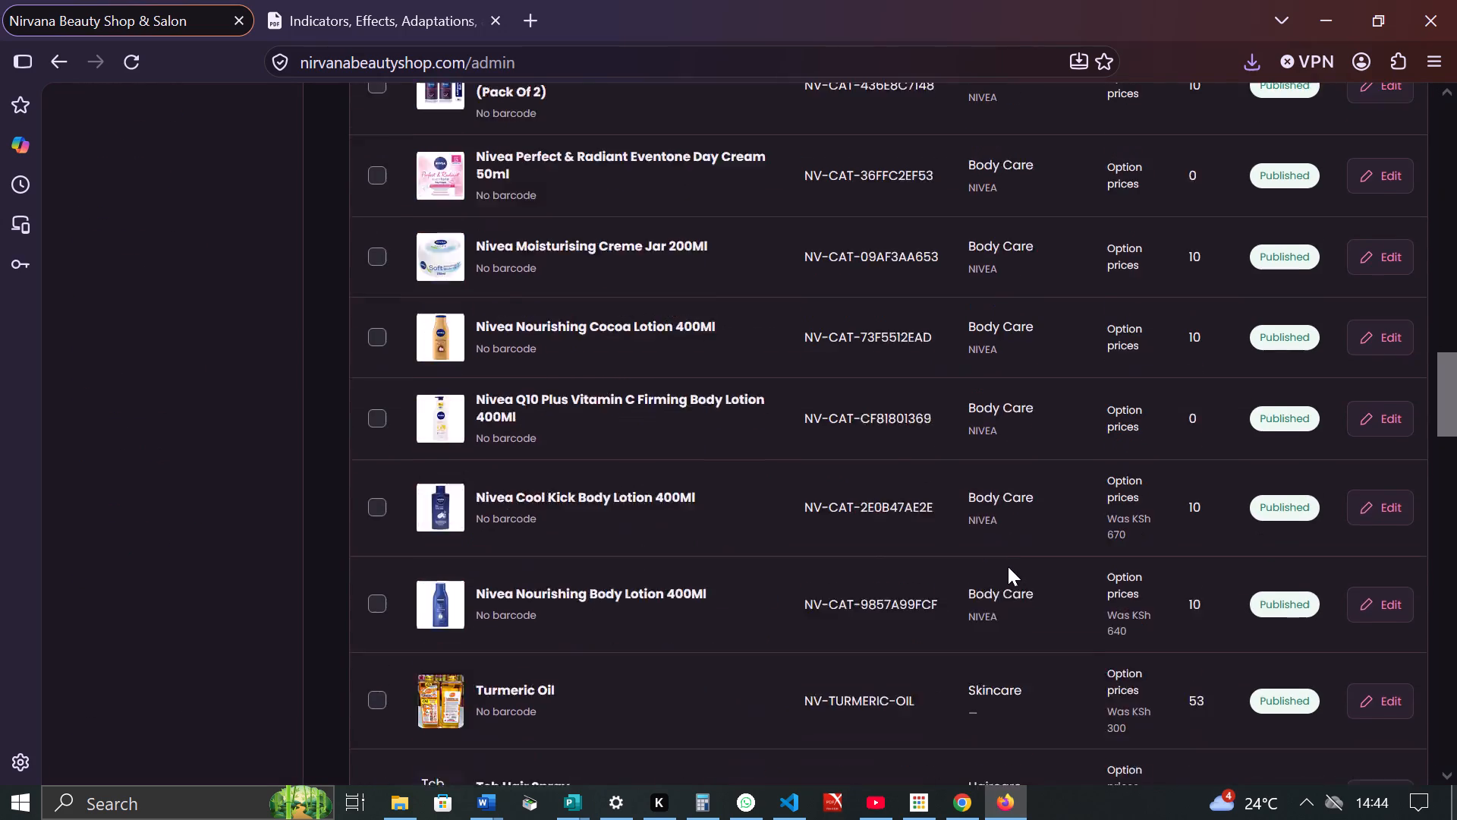
pyautogui.scroll(-4, 1008, 566)
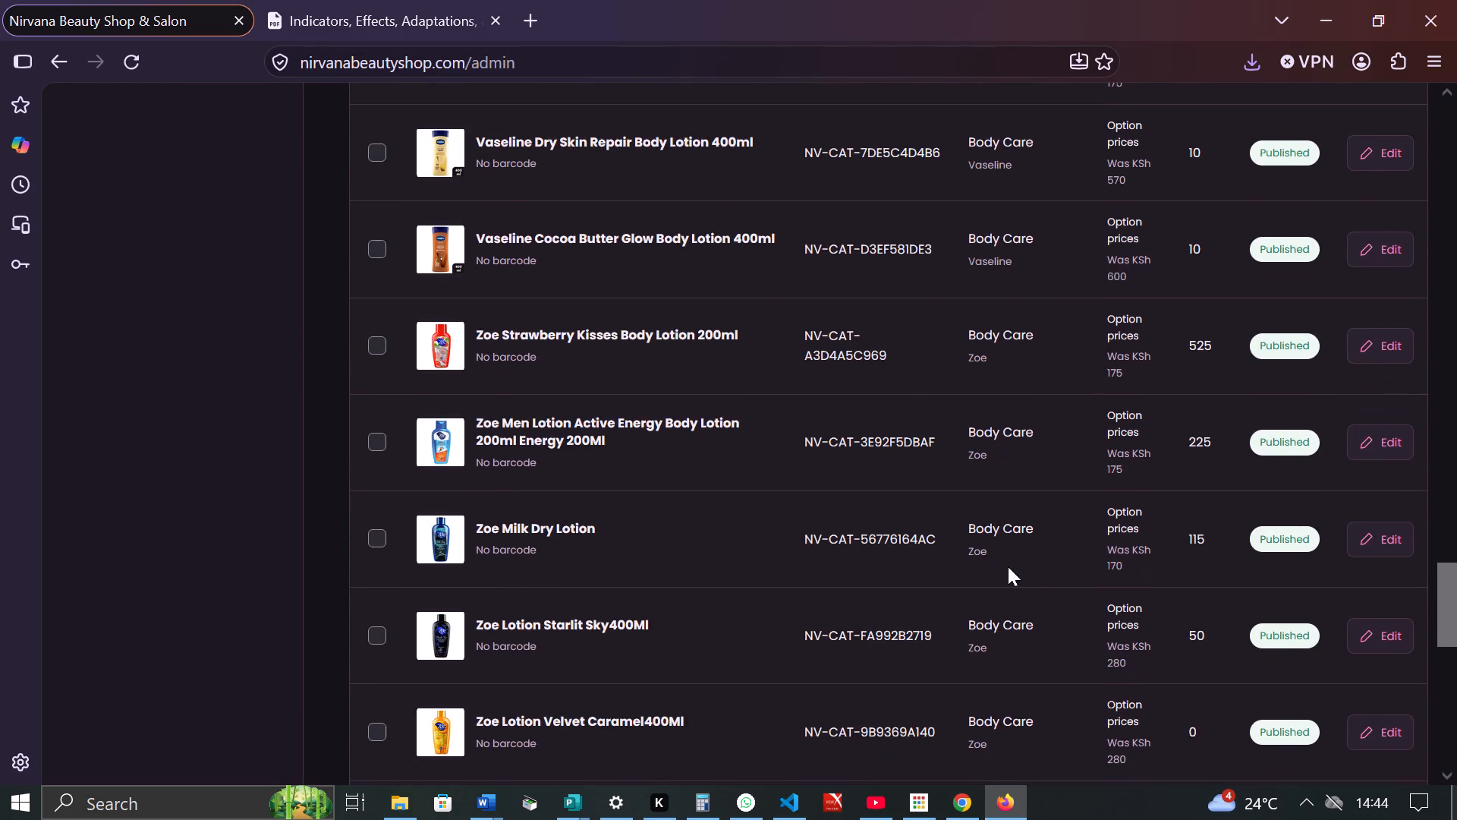
pyautogui.scroll(-2, 1008, 566)
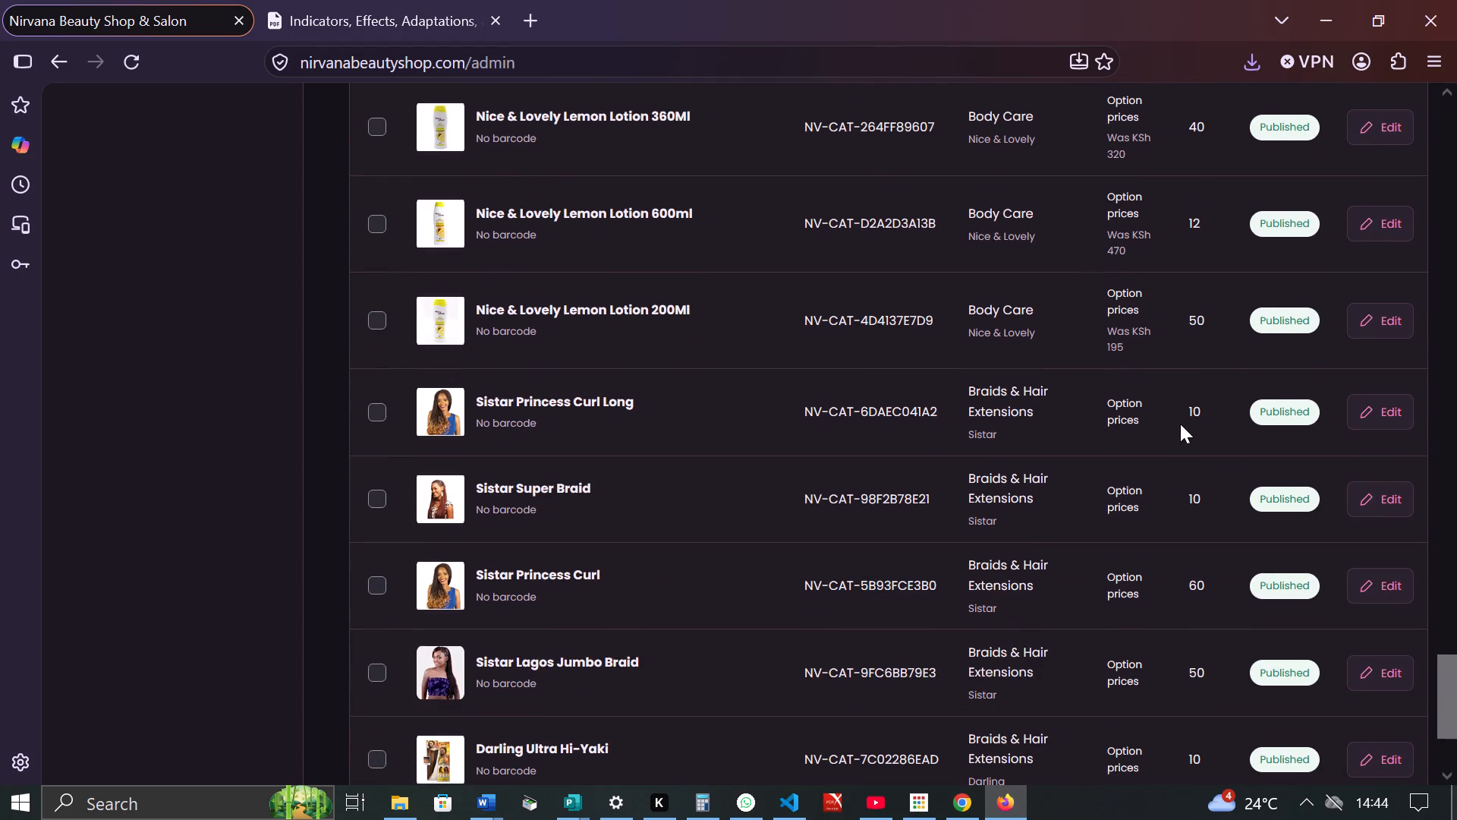
pyautogui.click(1373, 397)
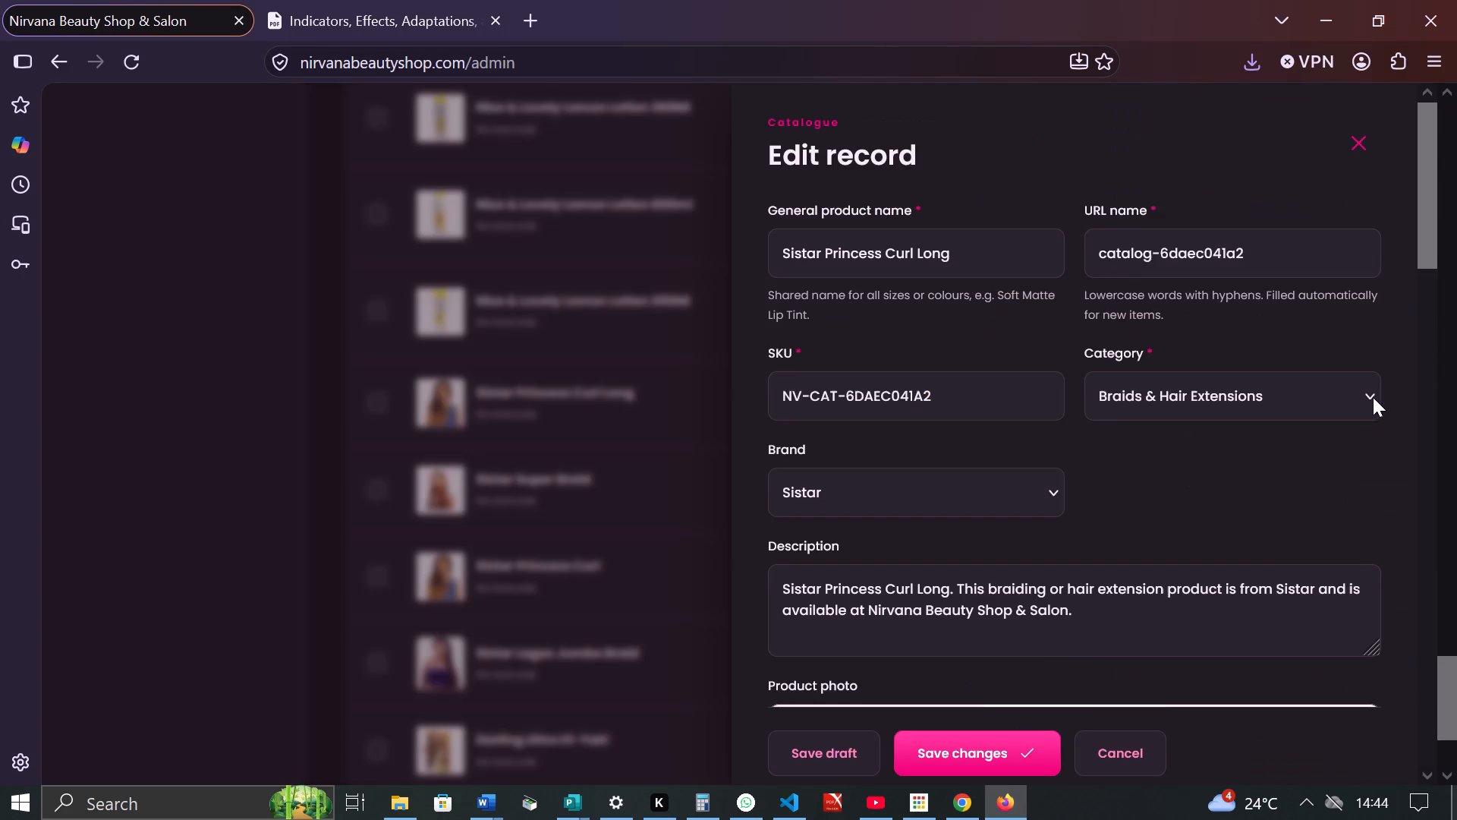
pyautogui.scroll(-1, 1217, 507)
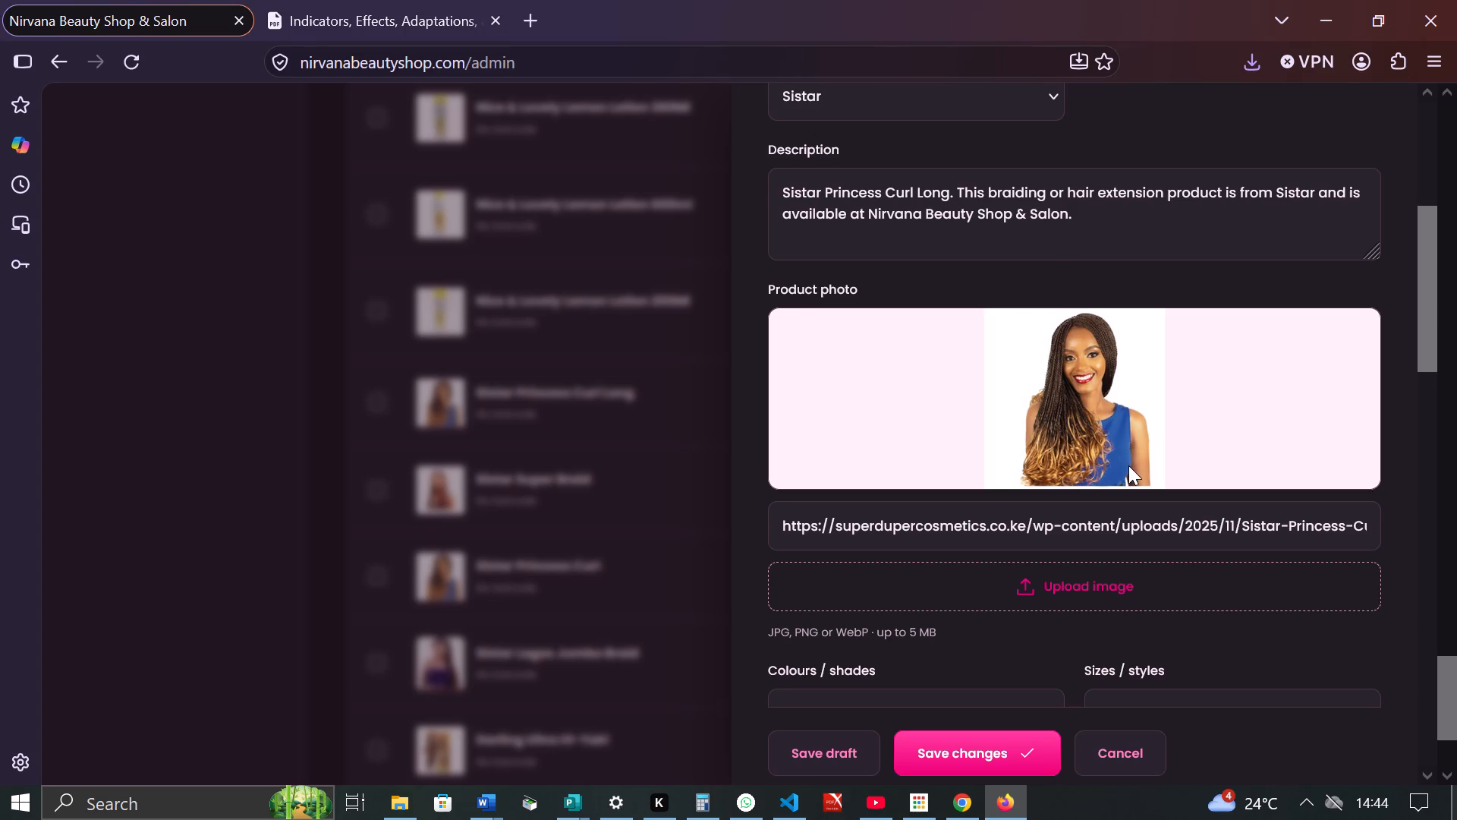
pyautogui.scroll(-2, 1128, 467)
pyautogui.click(1105, 594)
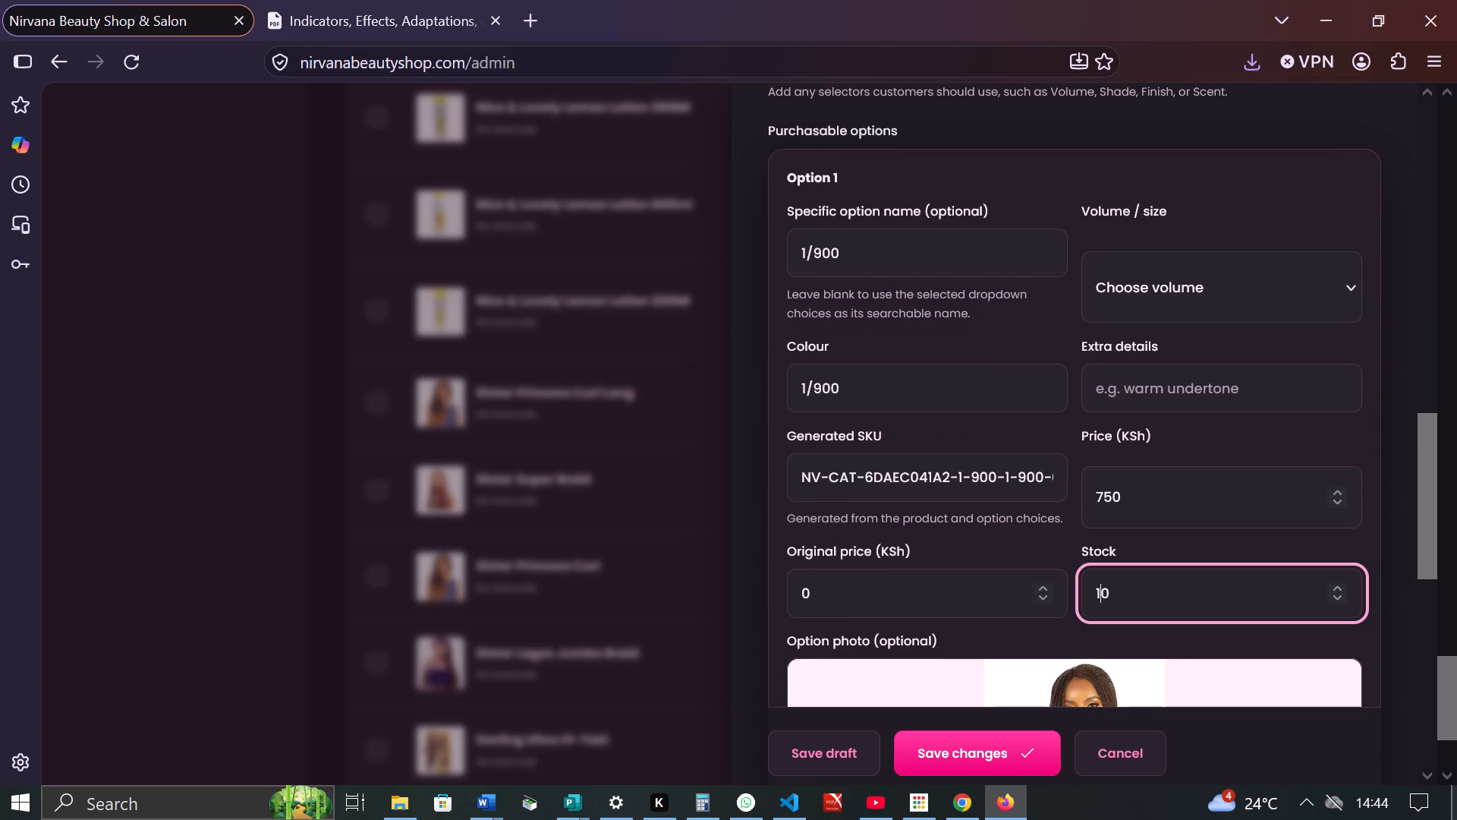
pyautogui.press('BackSpace')
pyautogui.click(979, 748)
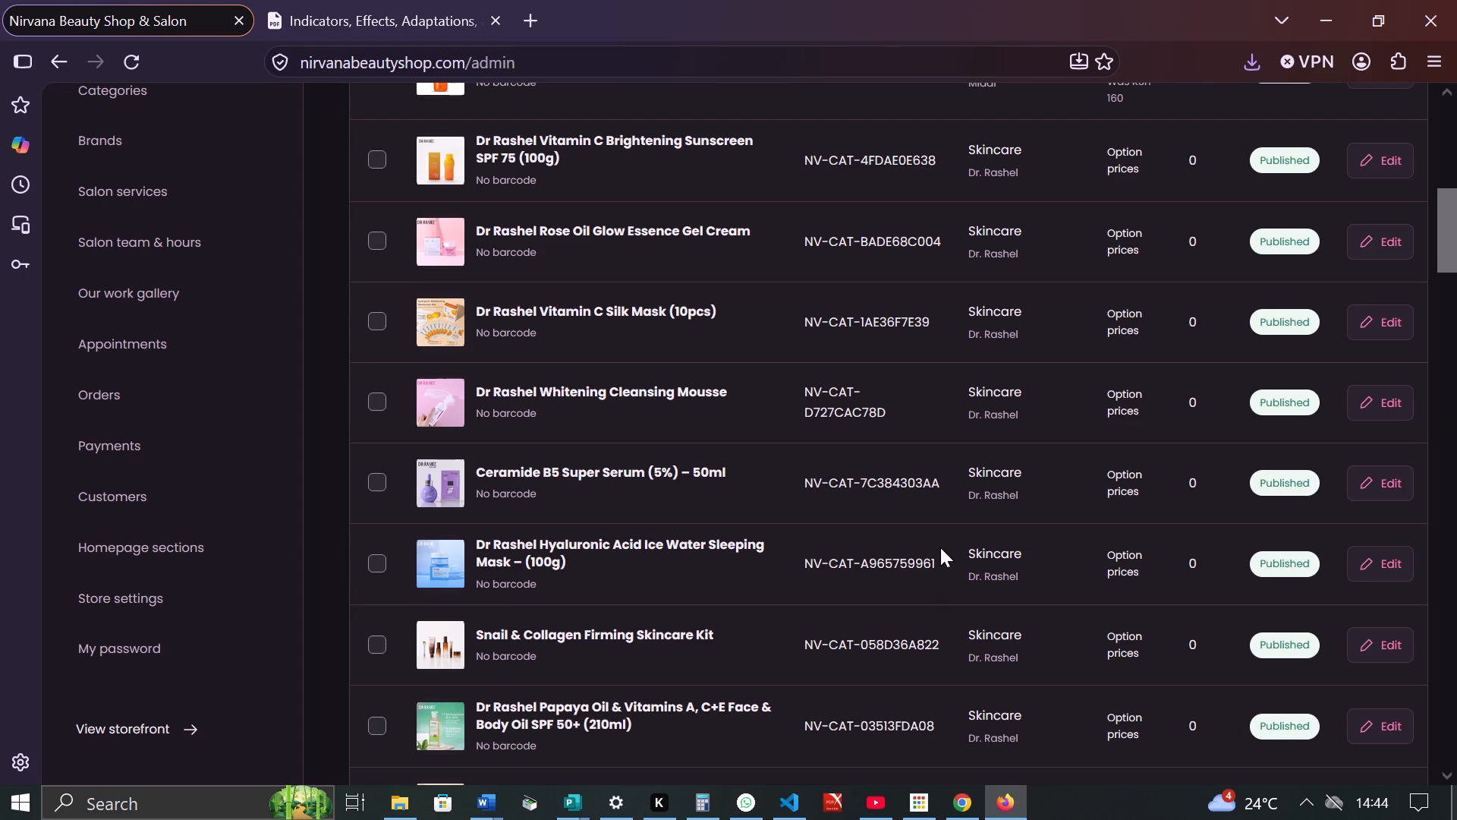
# Open the Sistar Super Braid record for editing, set the Standard option's stock to 0 and save it.
pyautogui.scroll(-10, 940, 547)
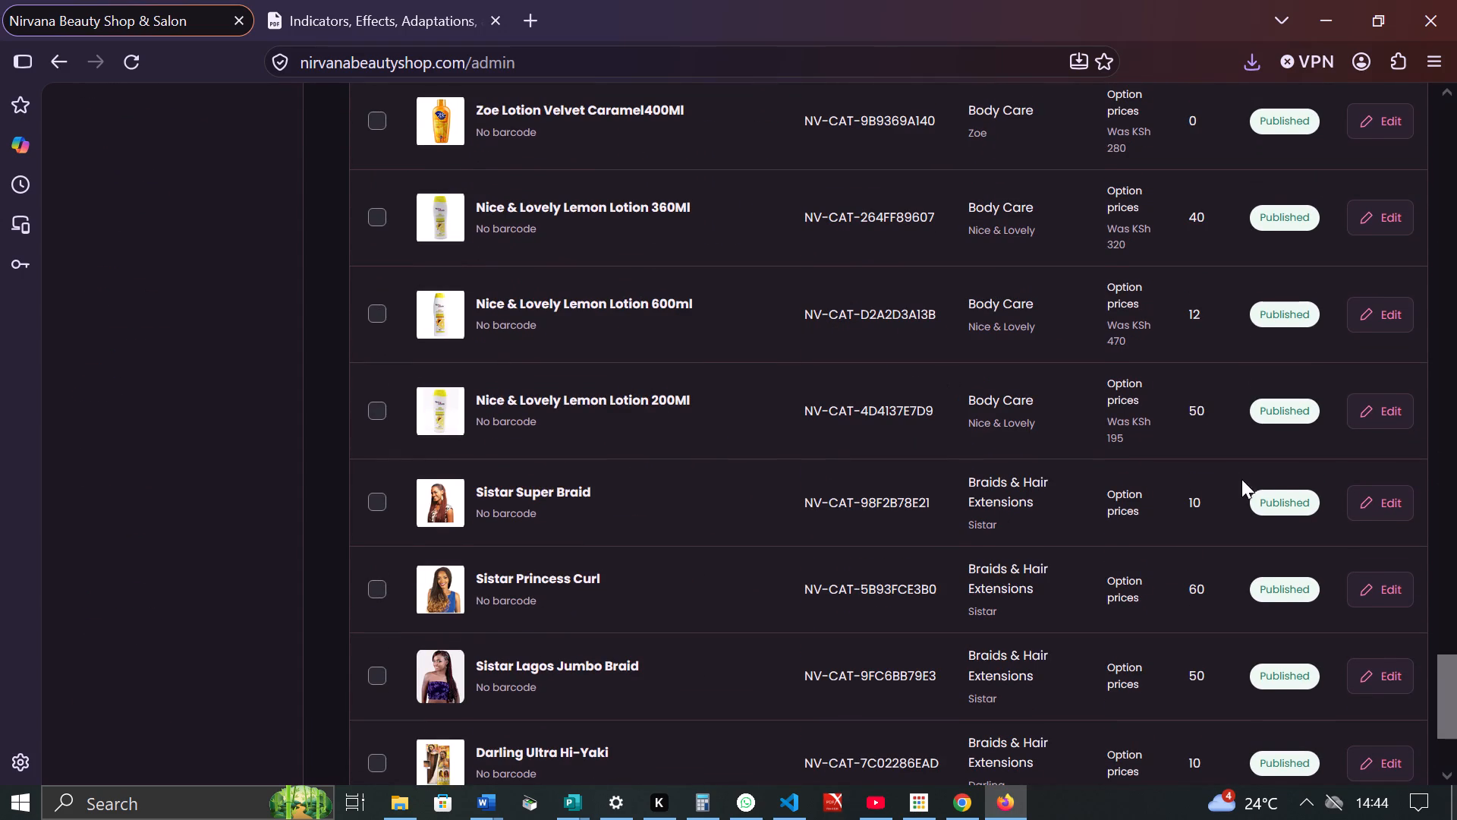
pyautogui.click(1391, 497)
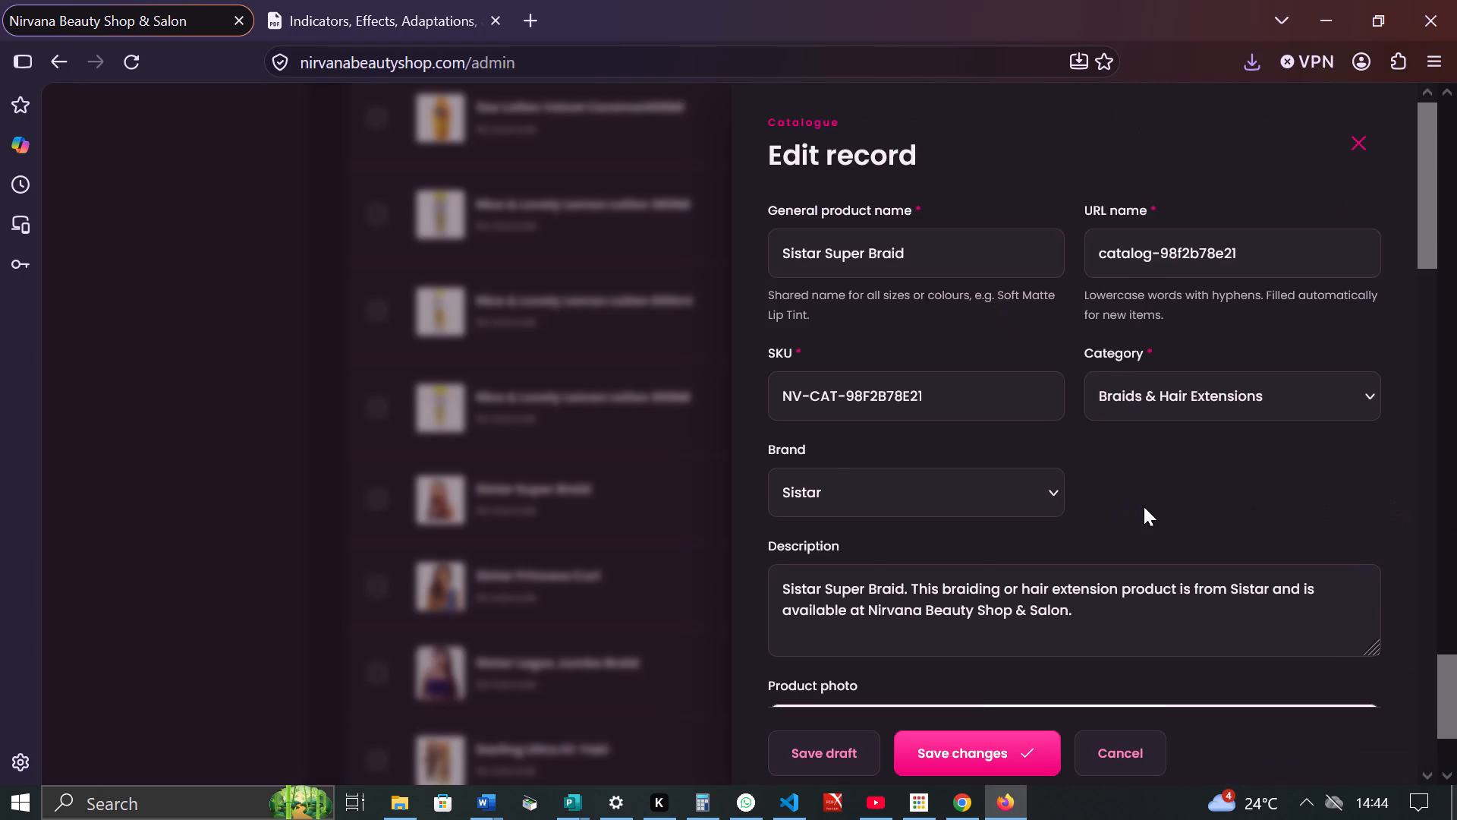
pyautogui.scroll(-1, 1144, 506)
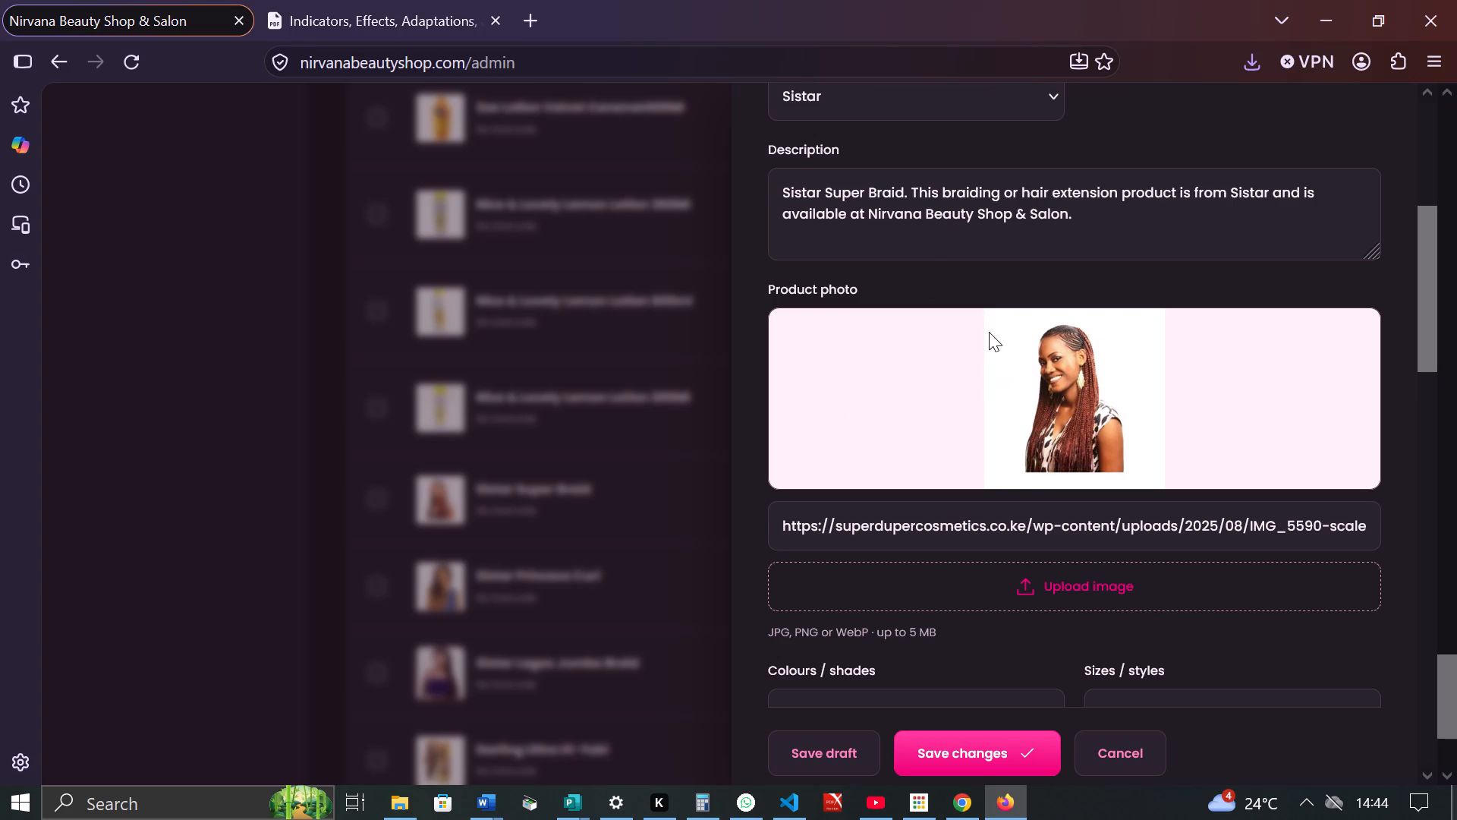
pyautogui.scroll(-1, 1053, 427)
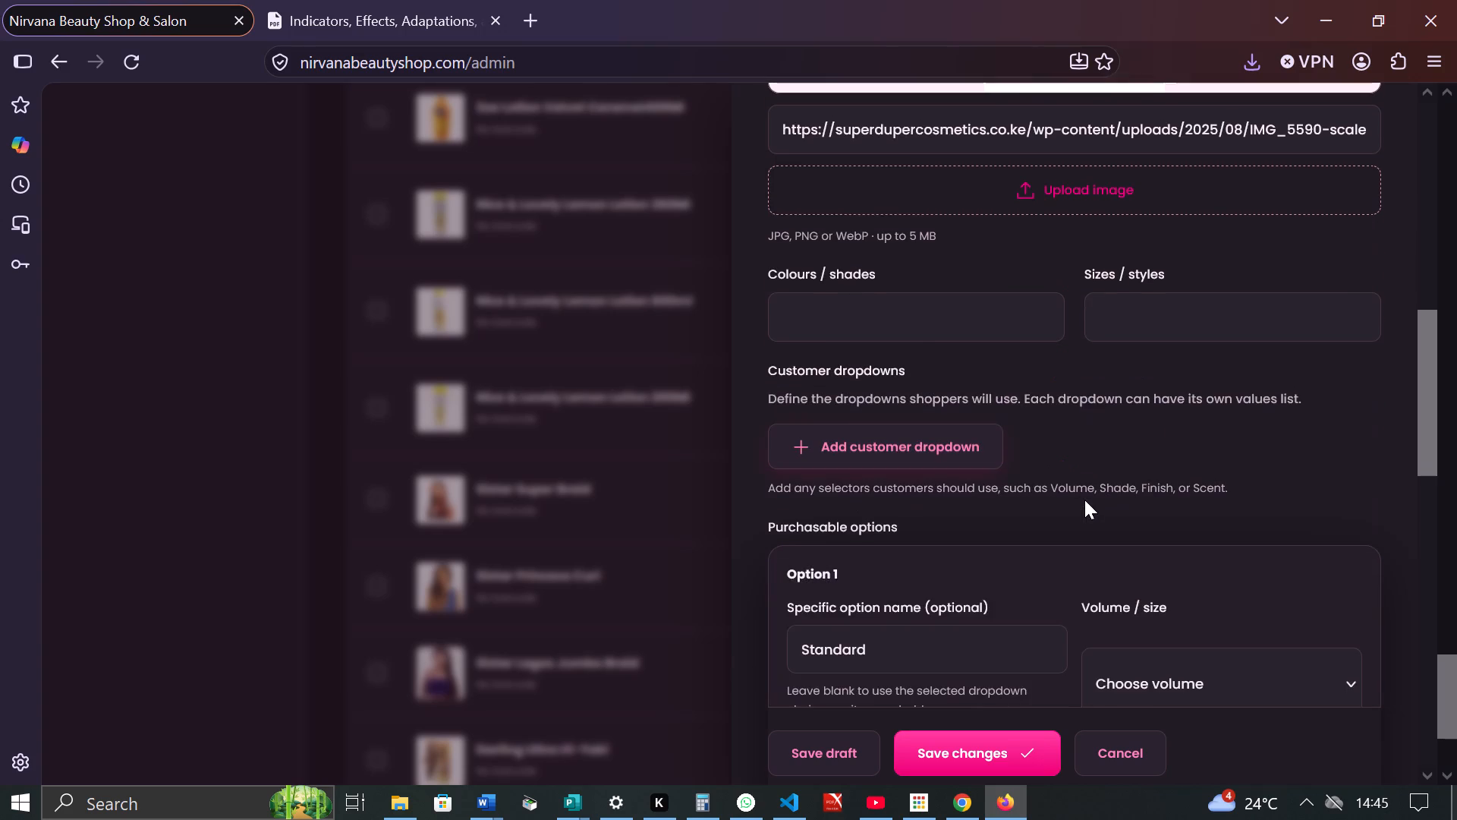
pyautogui.scroll(-1, 1084, 500)
pyautogui.click(1103, 601)
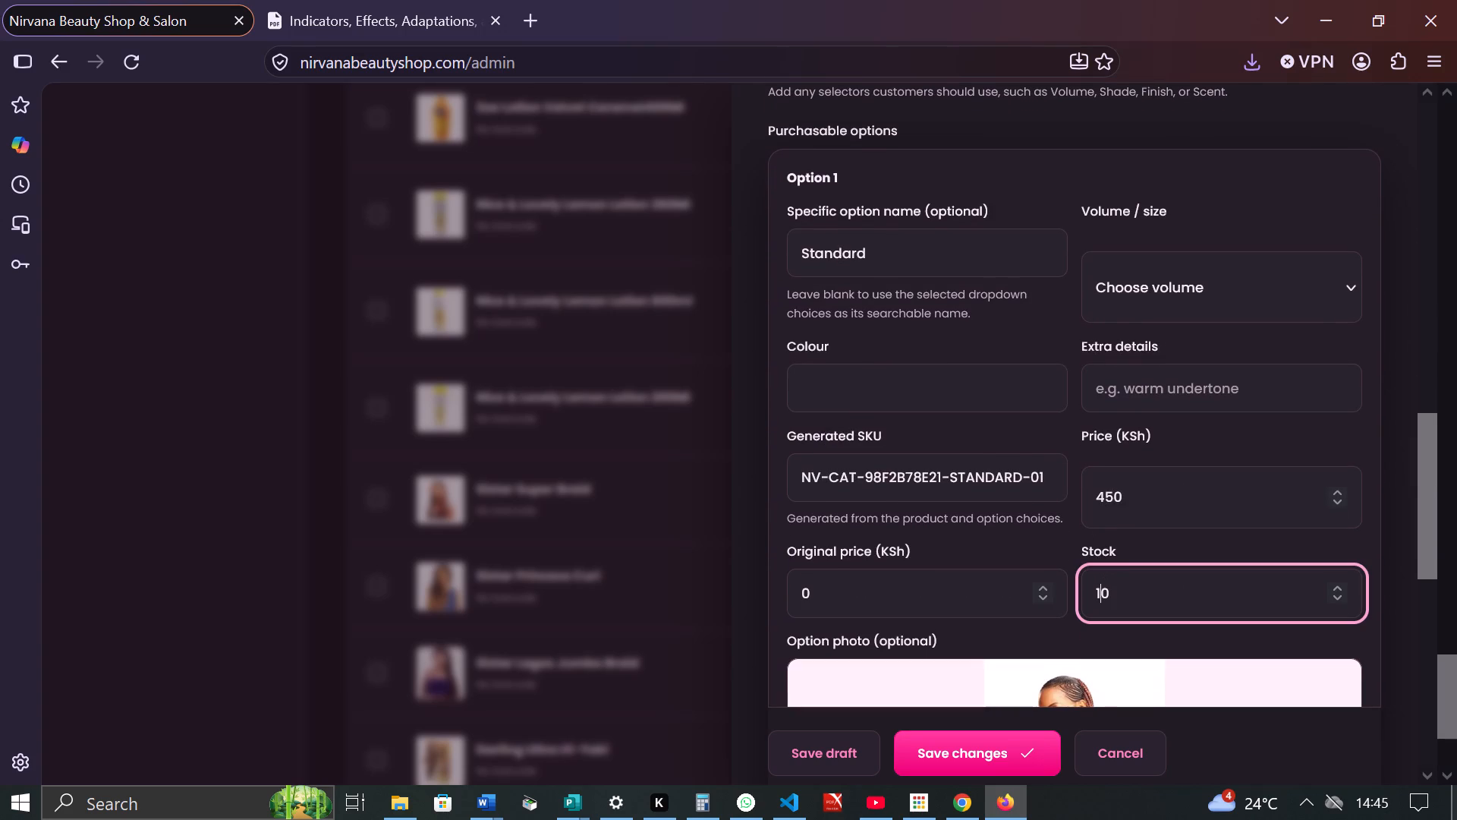
pyautogui.press('BackSpace')
pyautogui.click(1043, 755)
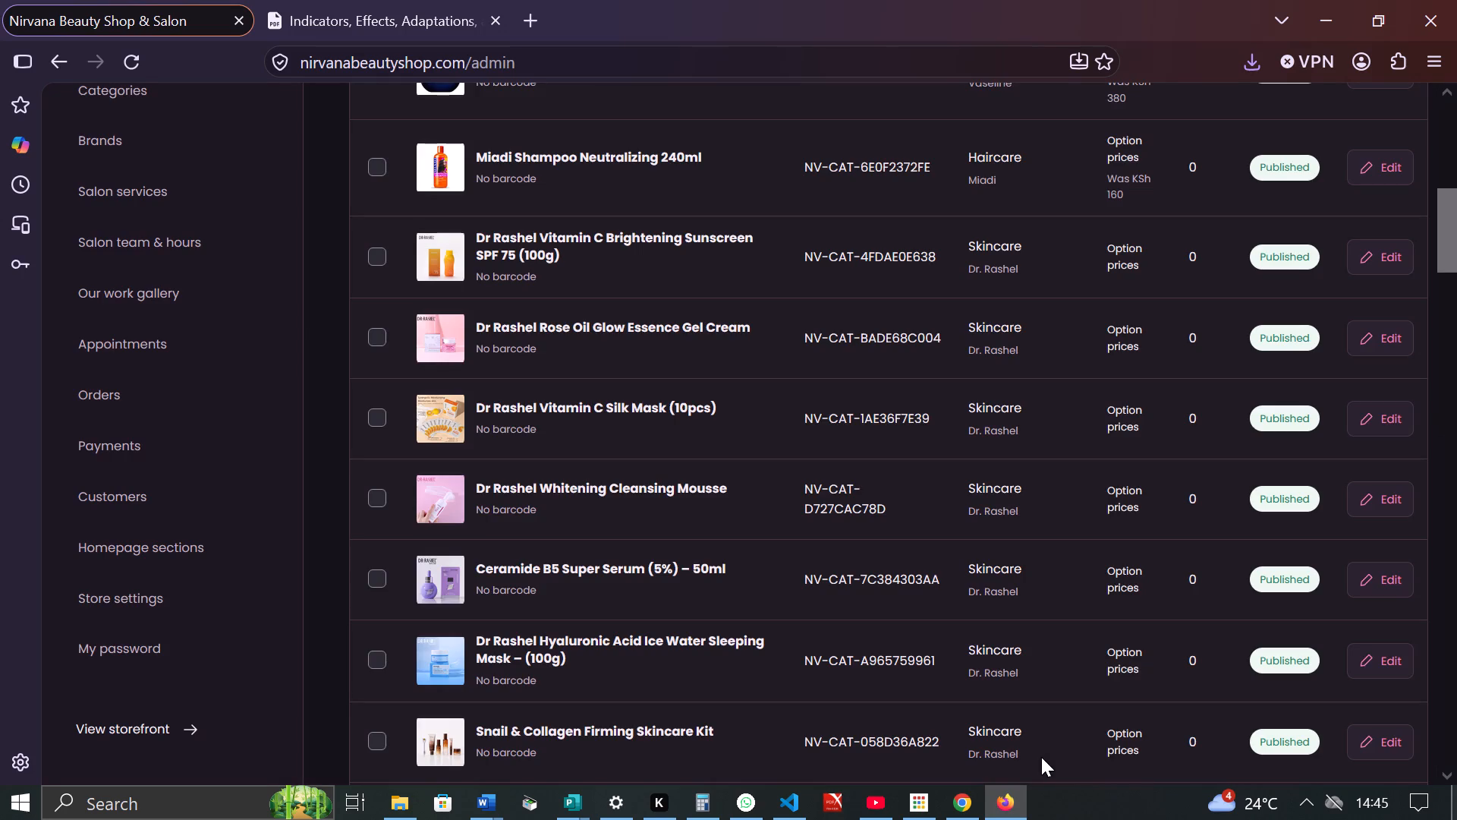
# Open the Sistar Princess Curl record for editing, set the 1/33 option's stock to 0 and save it.
pyautogui.scroll(-2, 899, 481)
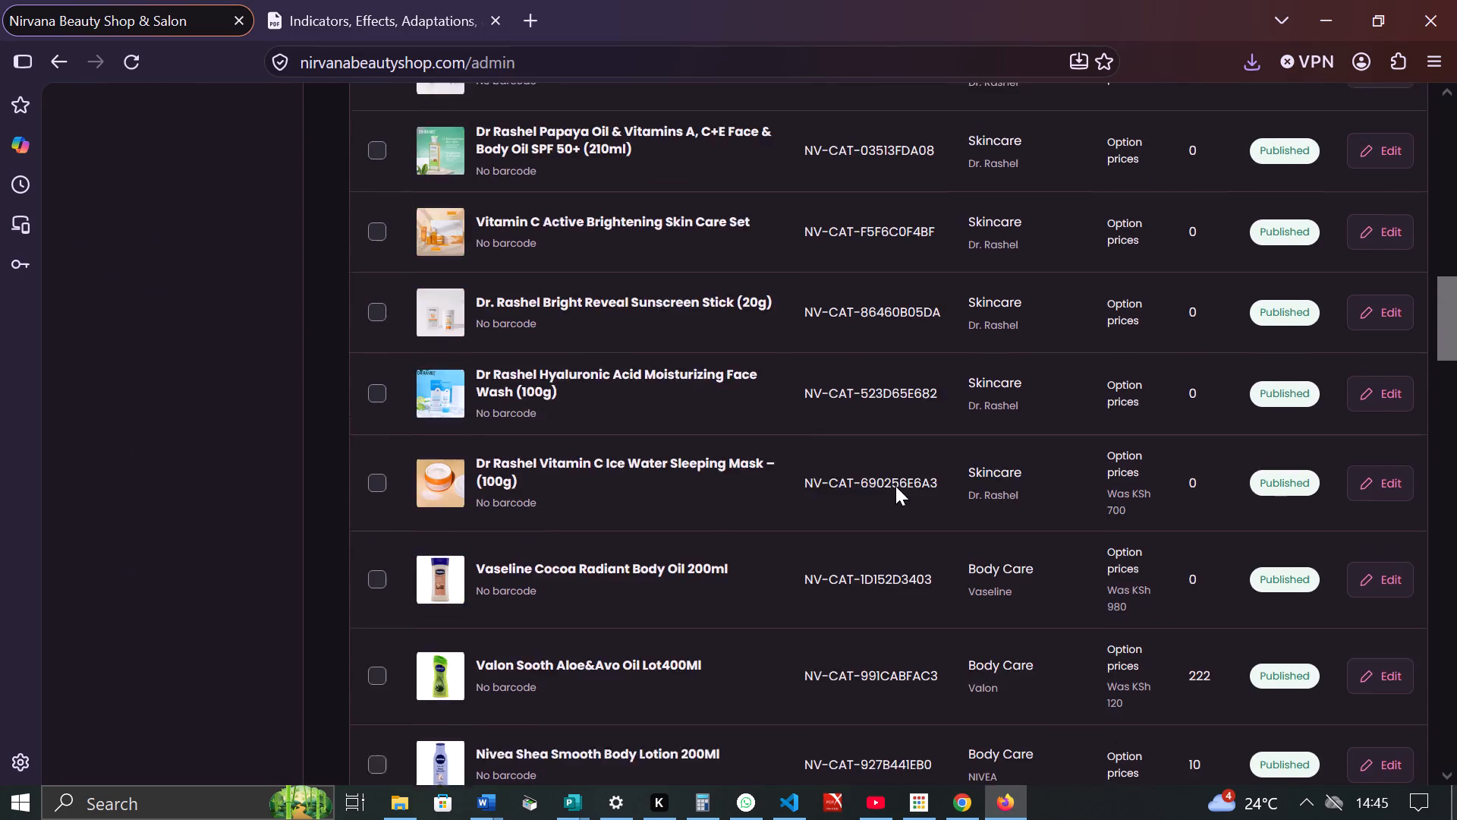
pyautogui.scroll(-4, 895, 486)
pyautogui.scroll(-2, 791, 518)
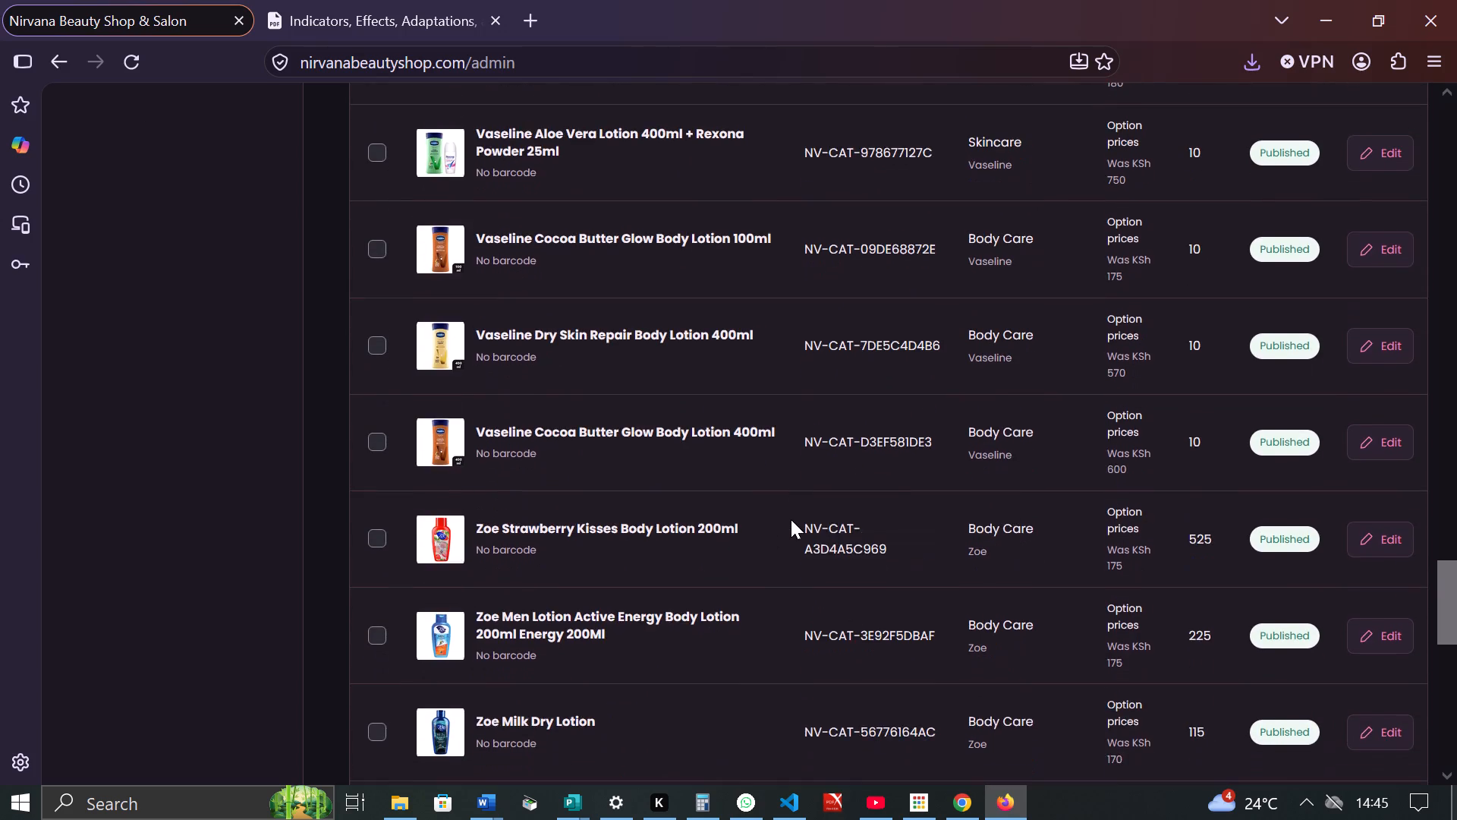
pyautogui.scroll(-1, 791, 519)
pyautogui.scroll(-1, 732, 543)
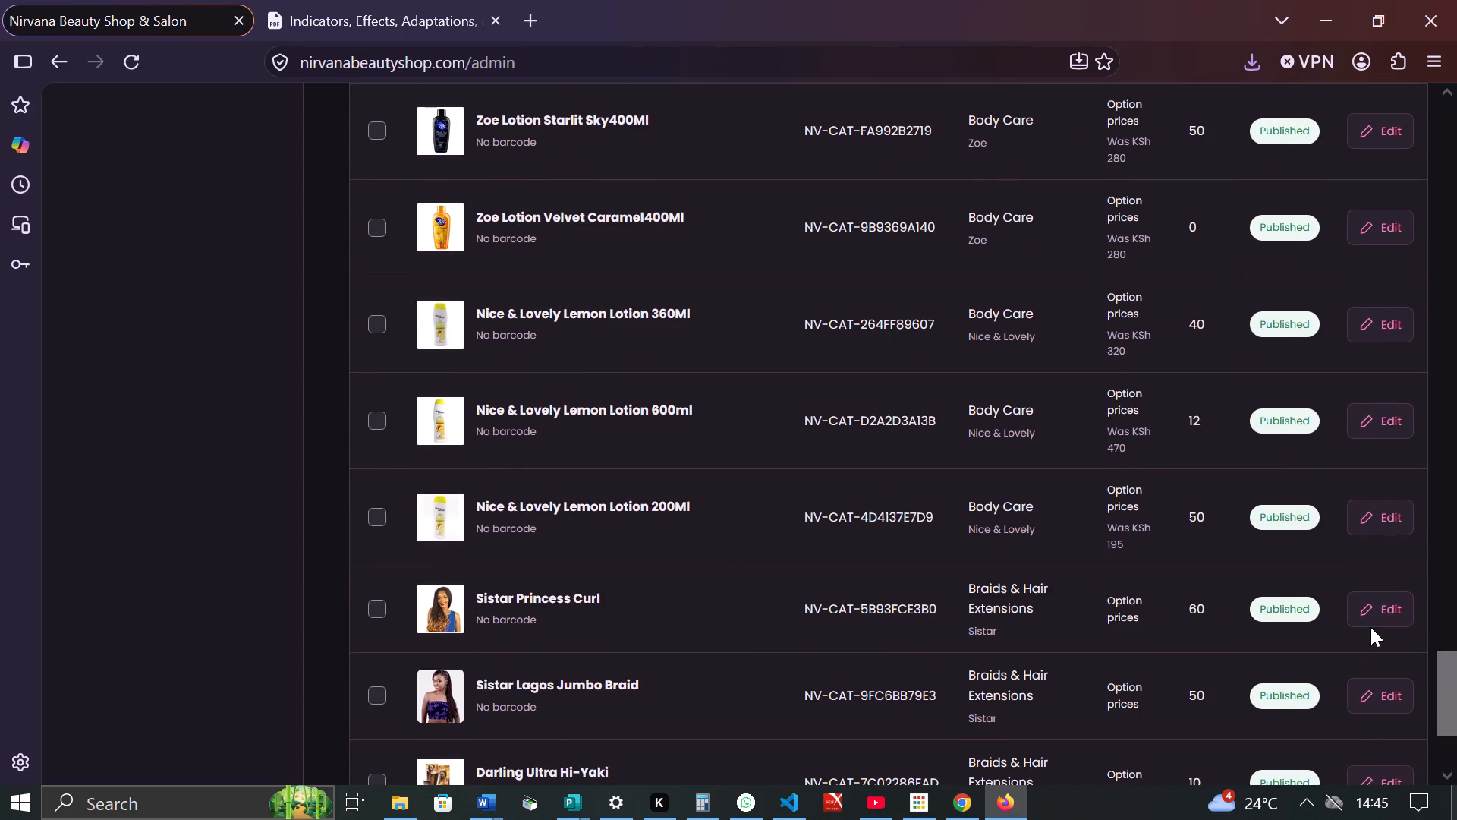
pyautogui.click(1375, 604)
pyautogui.scroll(-1, 995, 585)
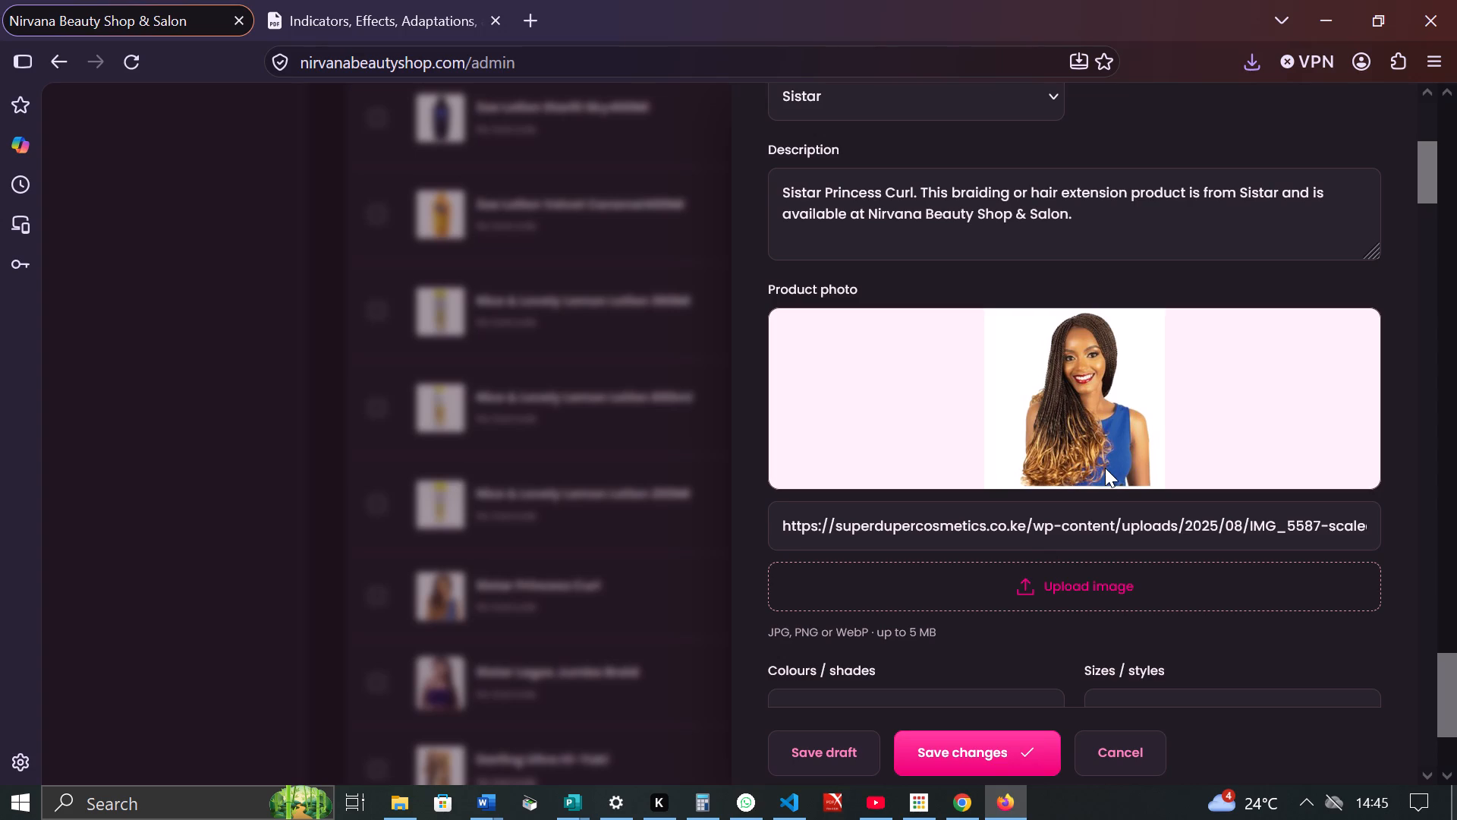
pyautogui.scroll(-3, 1105, 468)
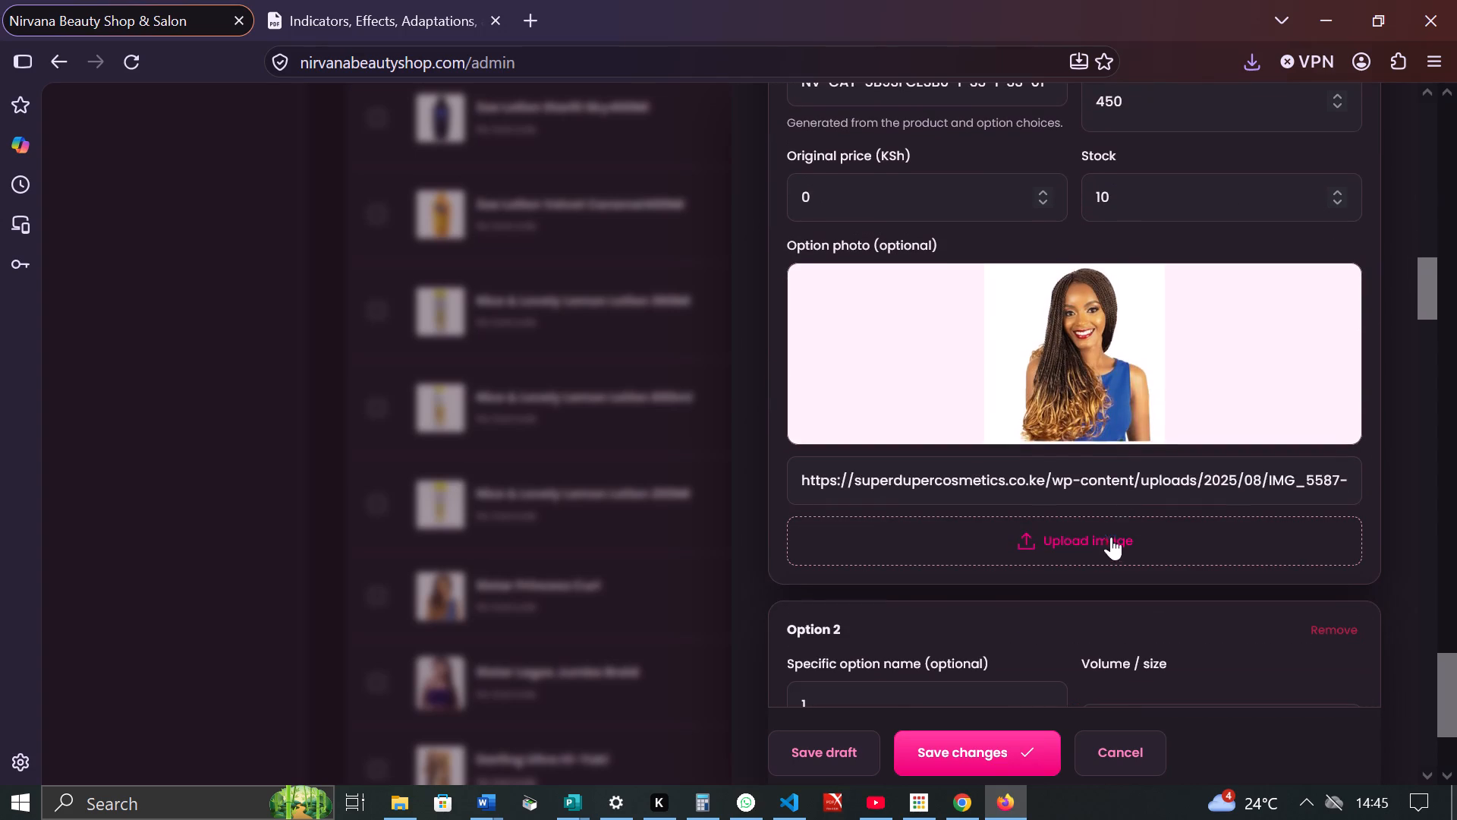
pyautogui.scroll(1, 1145, 336)
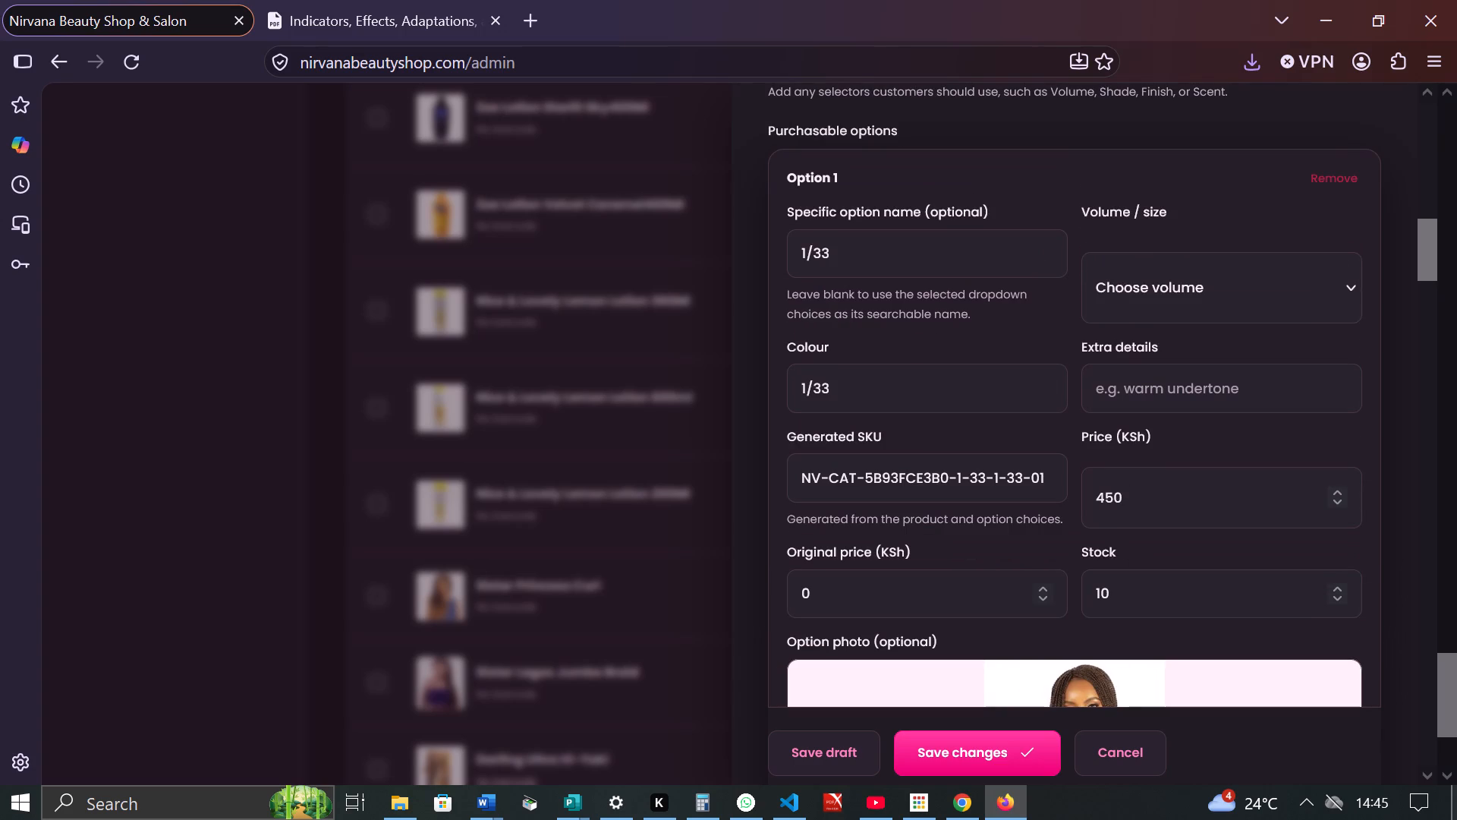
pyautogui.click(1103, 594)
pyautogui.press('BackSpace')
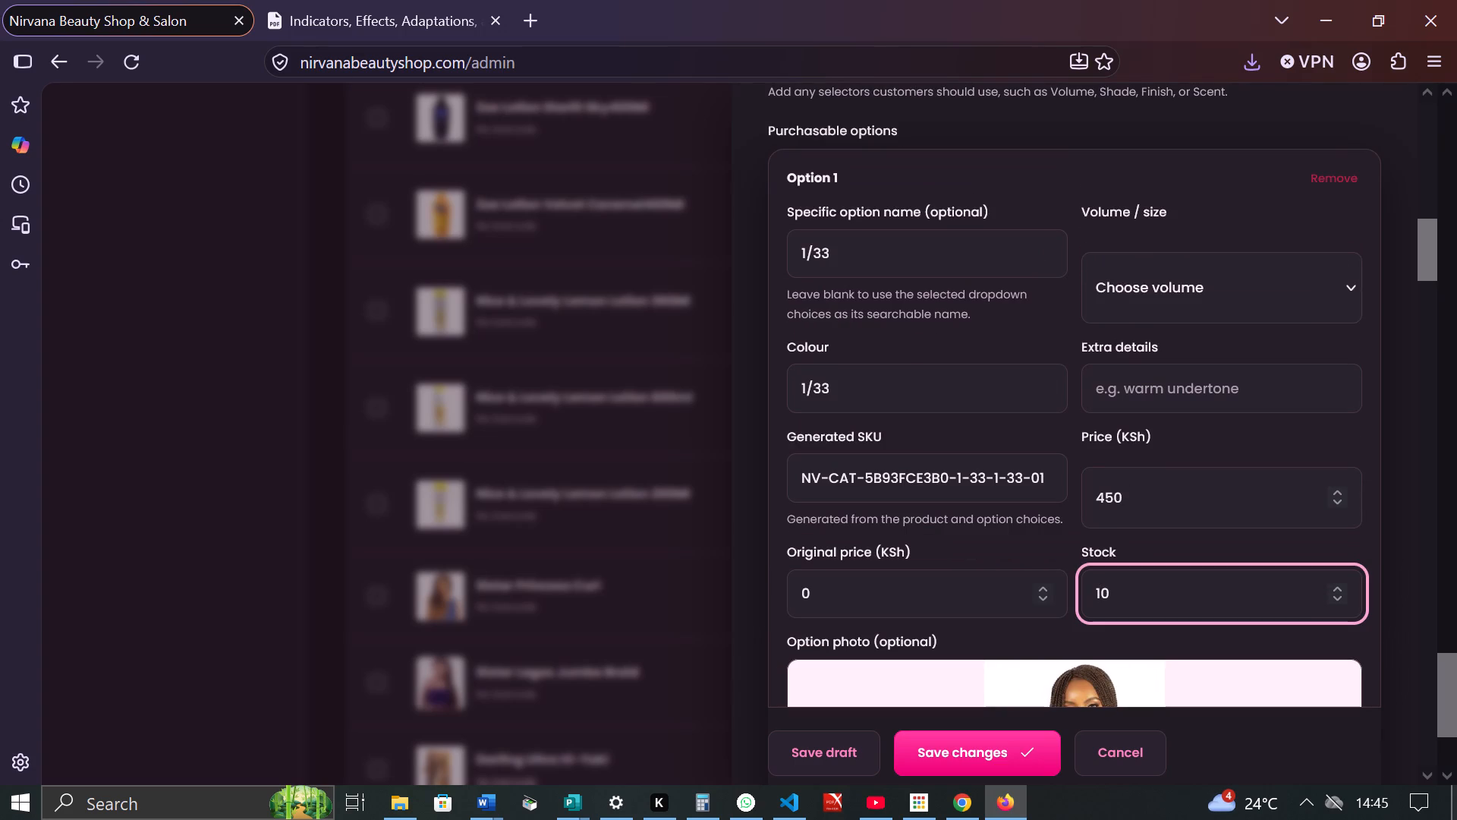
pyautogui.click(1002, 736)
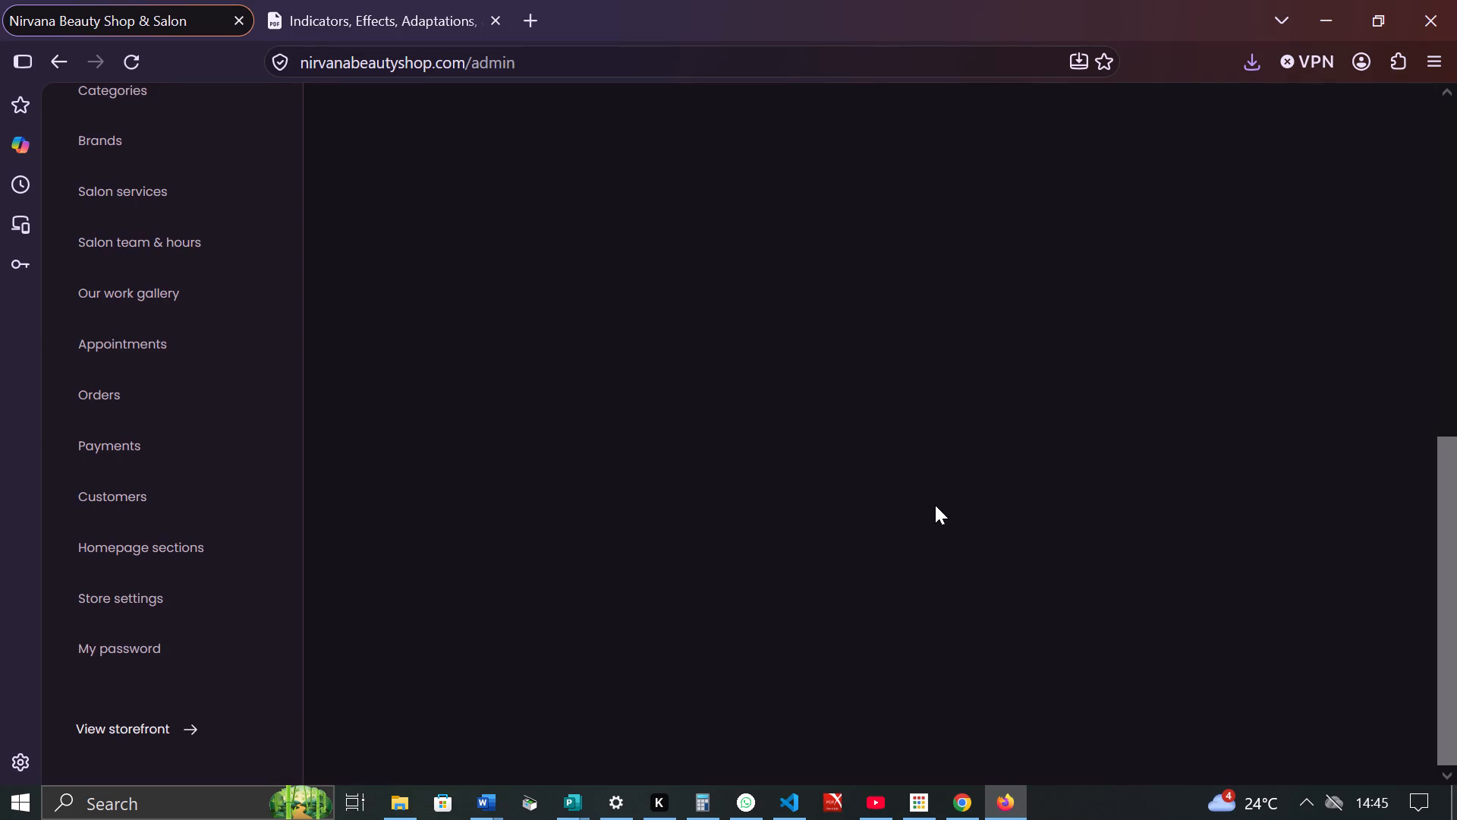
# Open the Sistar Lagos Jumbo Braid record for editing, set the colour 27 option's stock to 0 and save it.
pyautogui.scroll(-8, 894, 537)
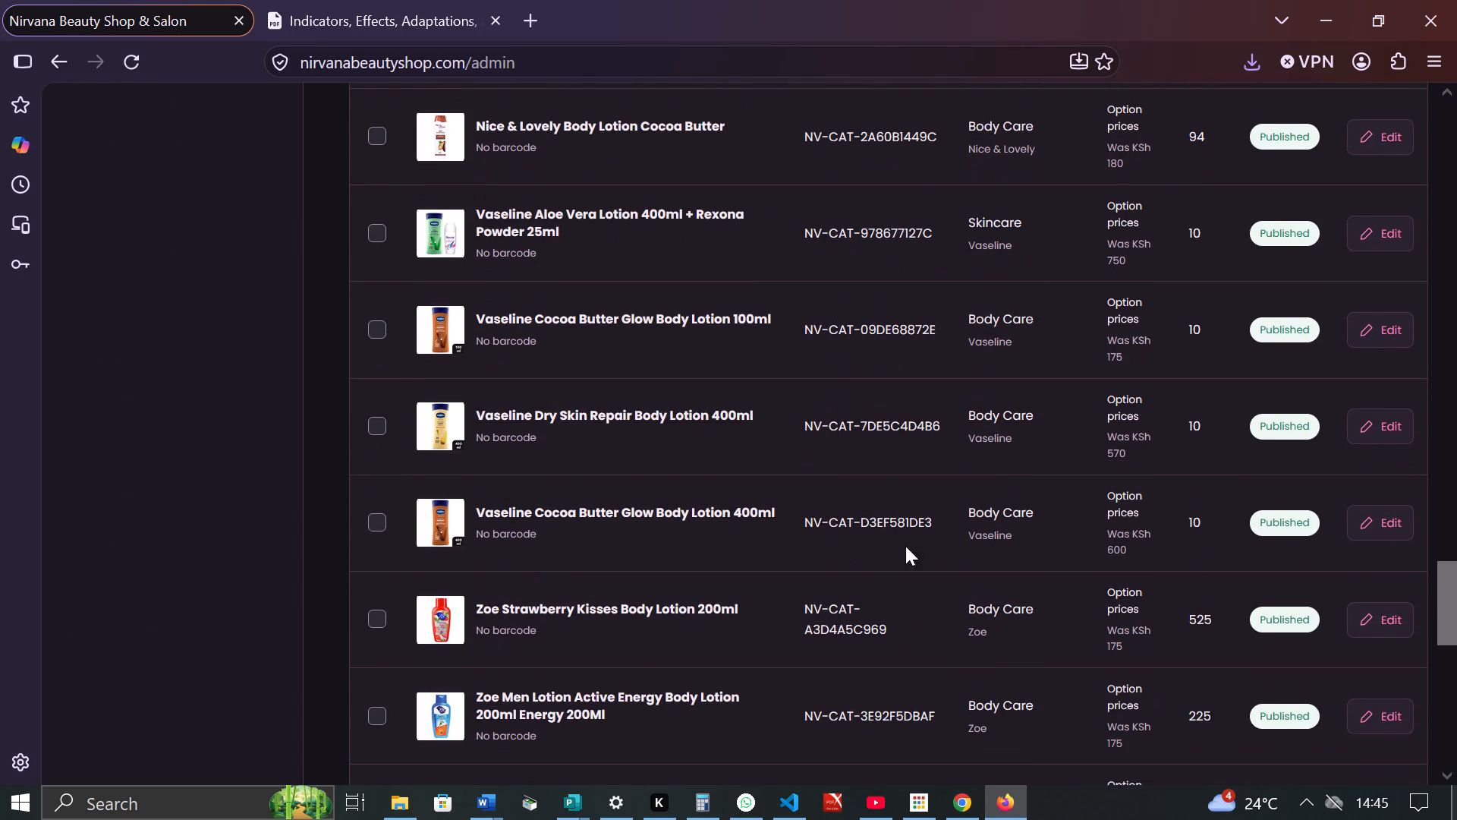
pyautogui.scroll(-3, 963, 473)
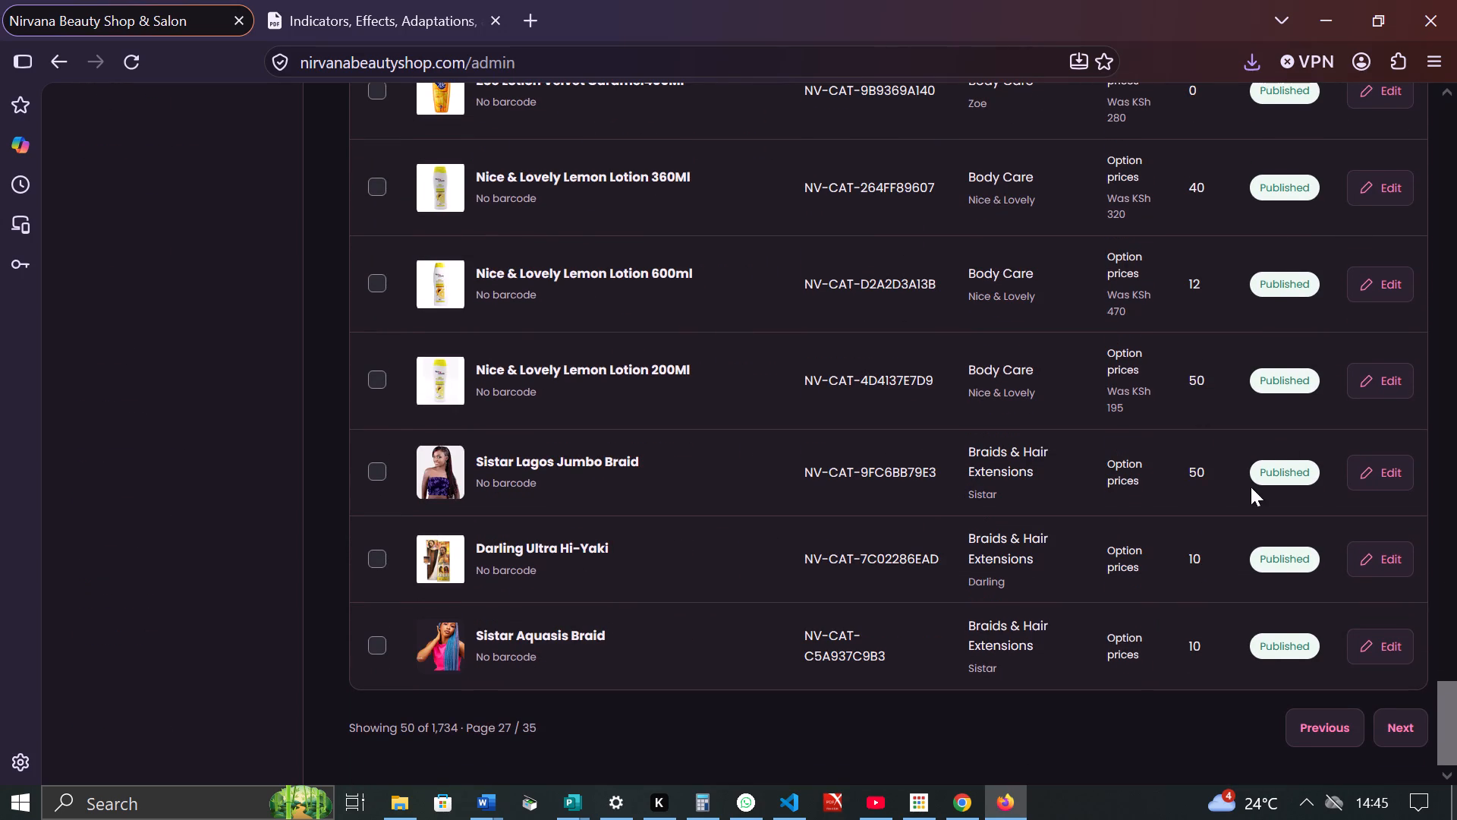
pyautogui.click(1376, 475)
pyautogui.scroll(-1, 1065, 572)
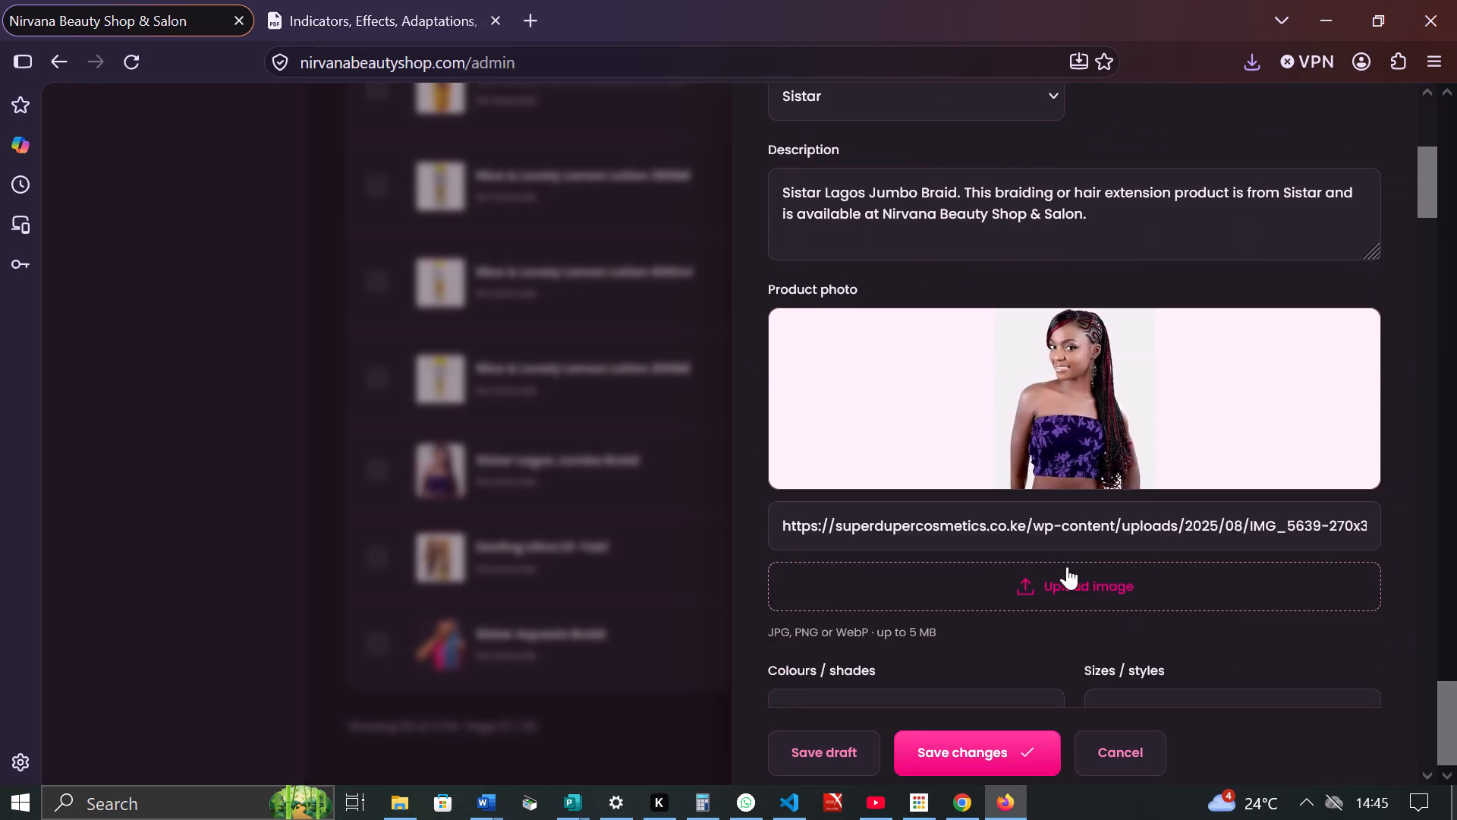
pyautogui.scroll(-2, 1078, 560)
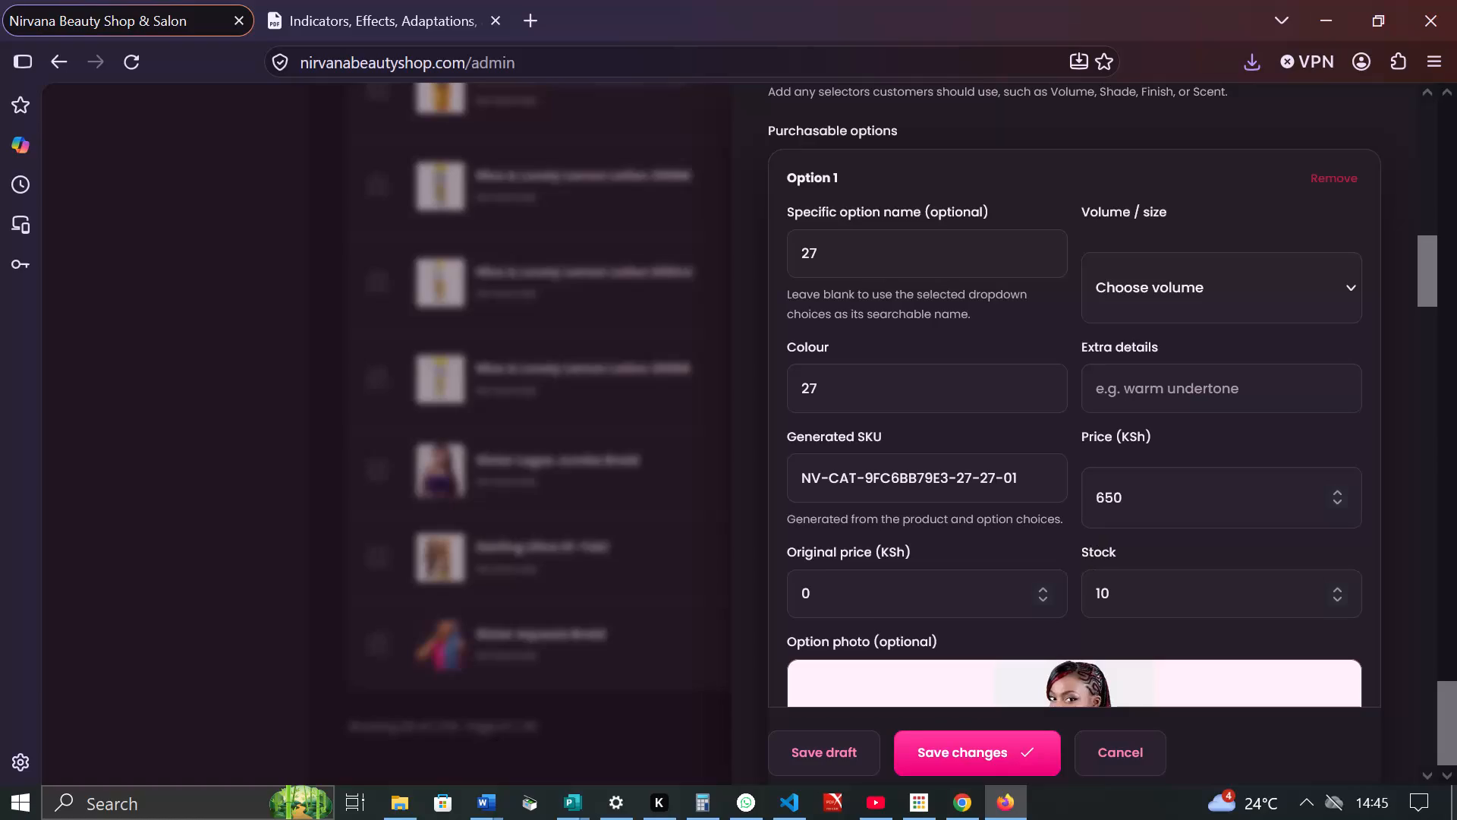
pyautogui.click(1100, 594)
pyautogui.press('BackSpace')
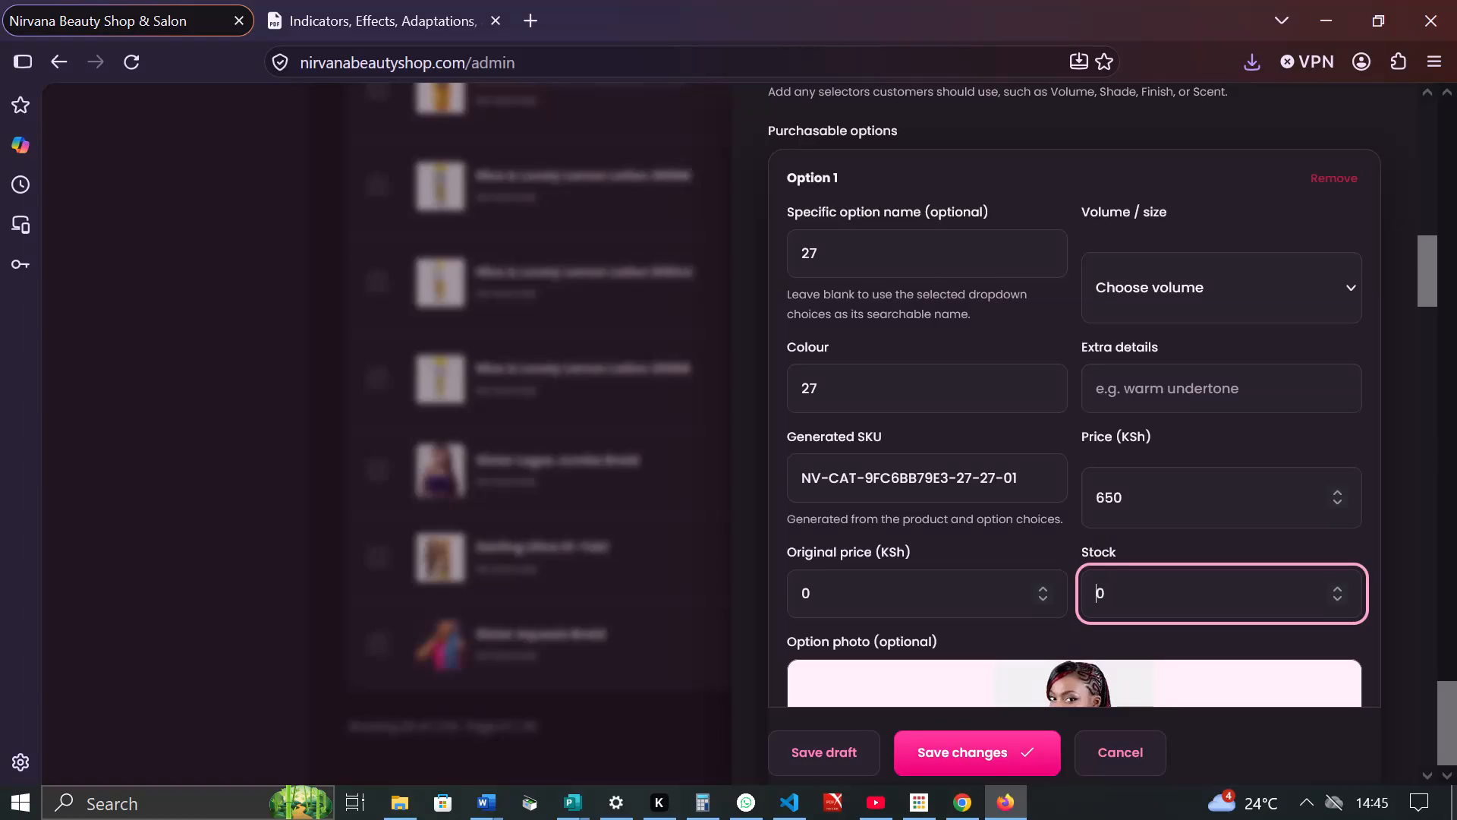
pyautogui.click(980, 744)
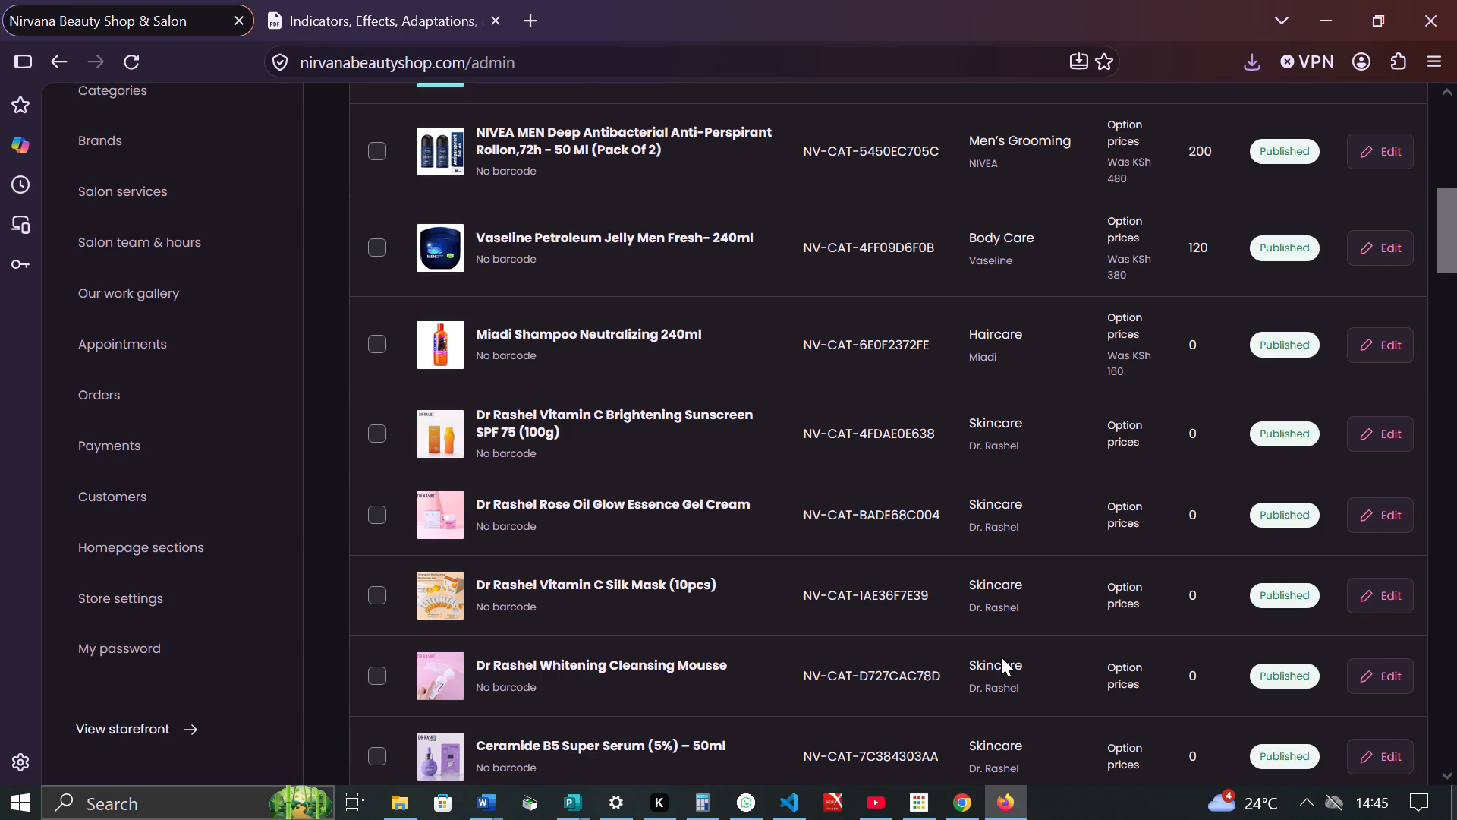
# Open the Darling Ultra Hi-Yaki record for editing, set the Standard option's stock to 0 and save it.
pyautogui.scroll(-7, 1001, 657)
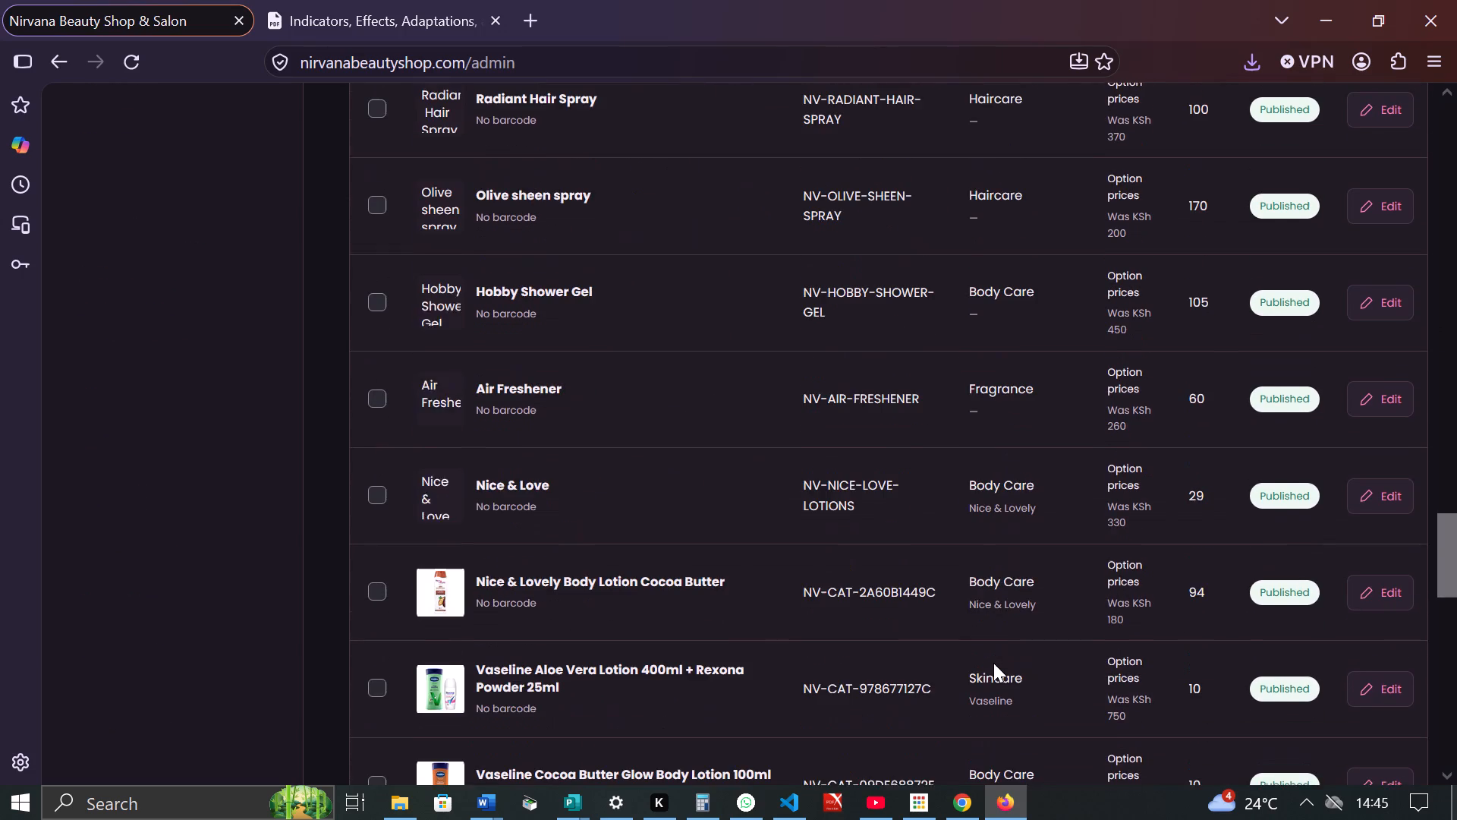
pyautogui.scroll(-3, 993, 663)
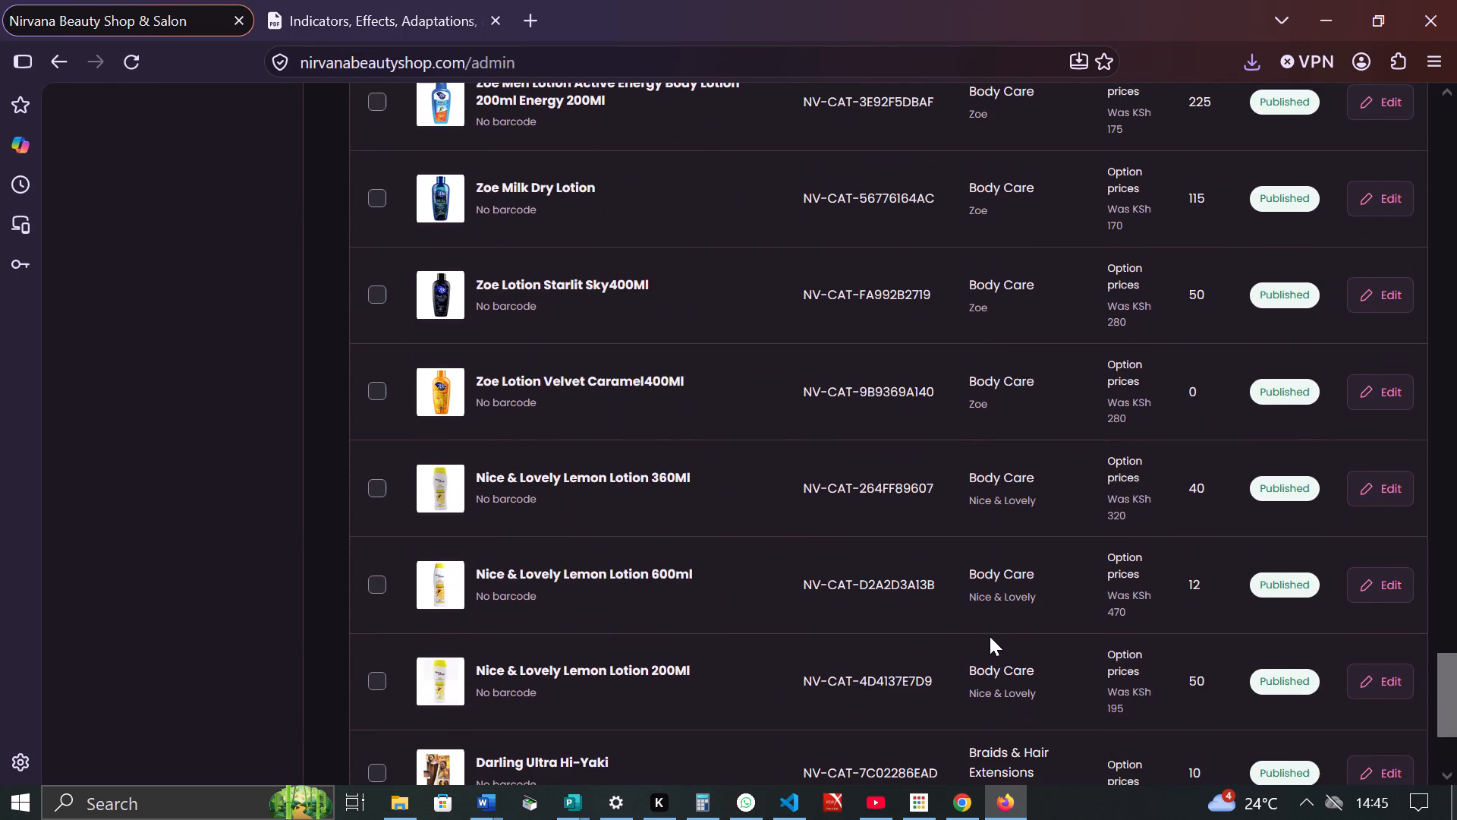
pyautogui.scroll(-1, 990, 636)
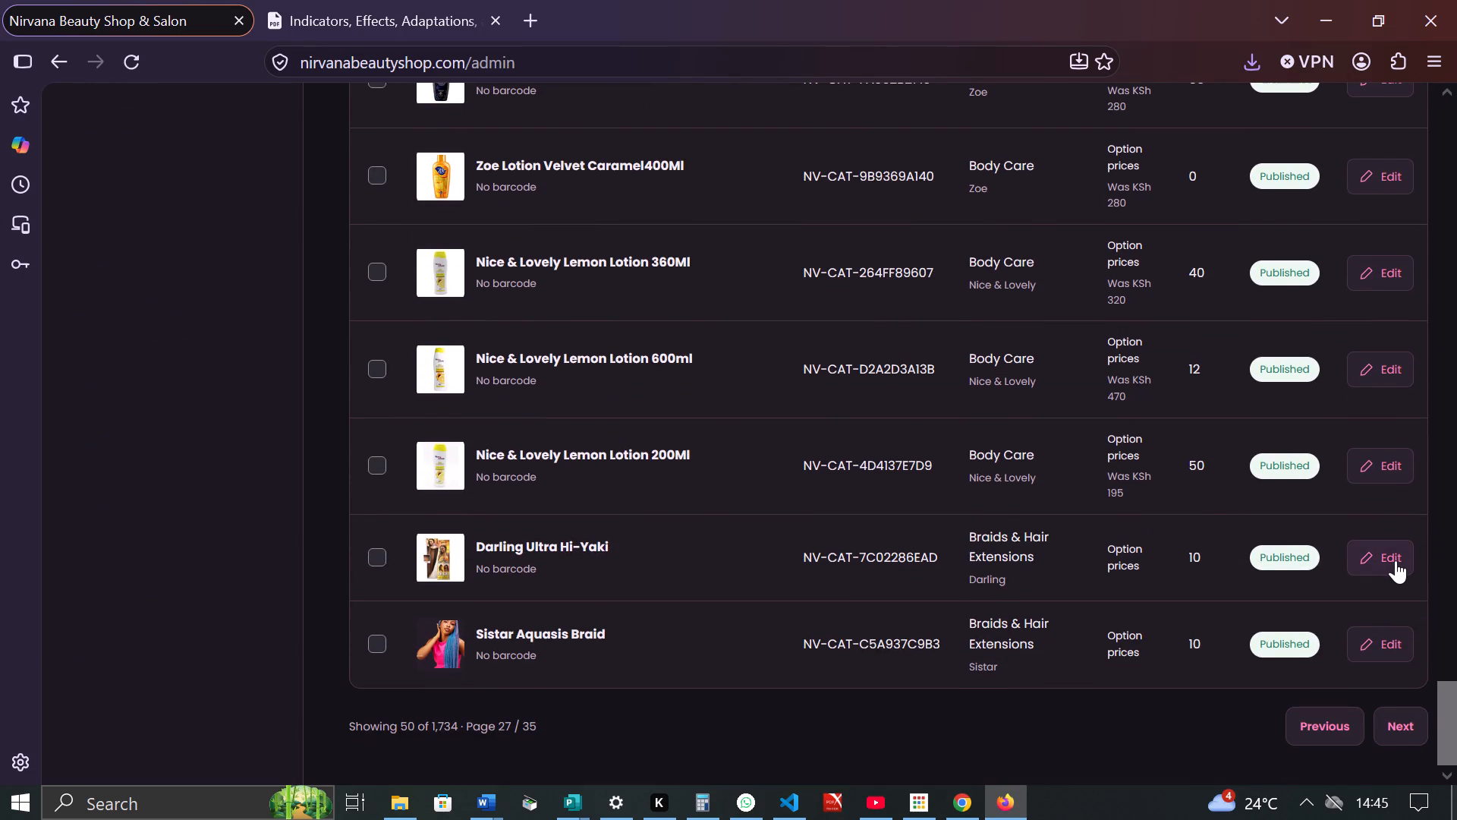
pyautogui.doubleClick(1396, 560)
pyautogui.scroll(-1, 1170, 558)
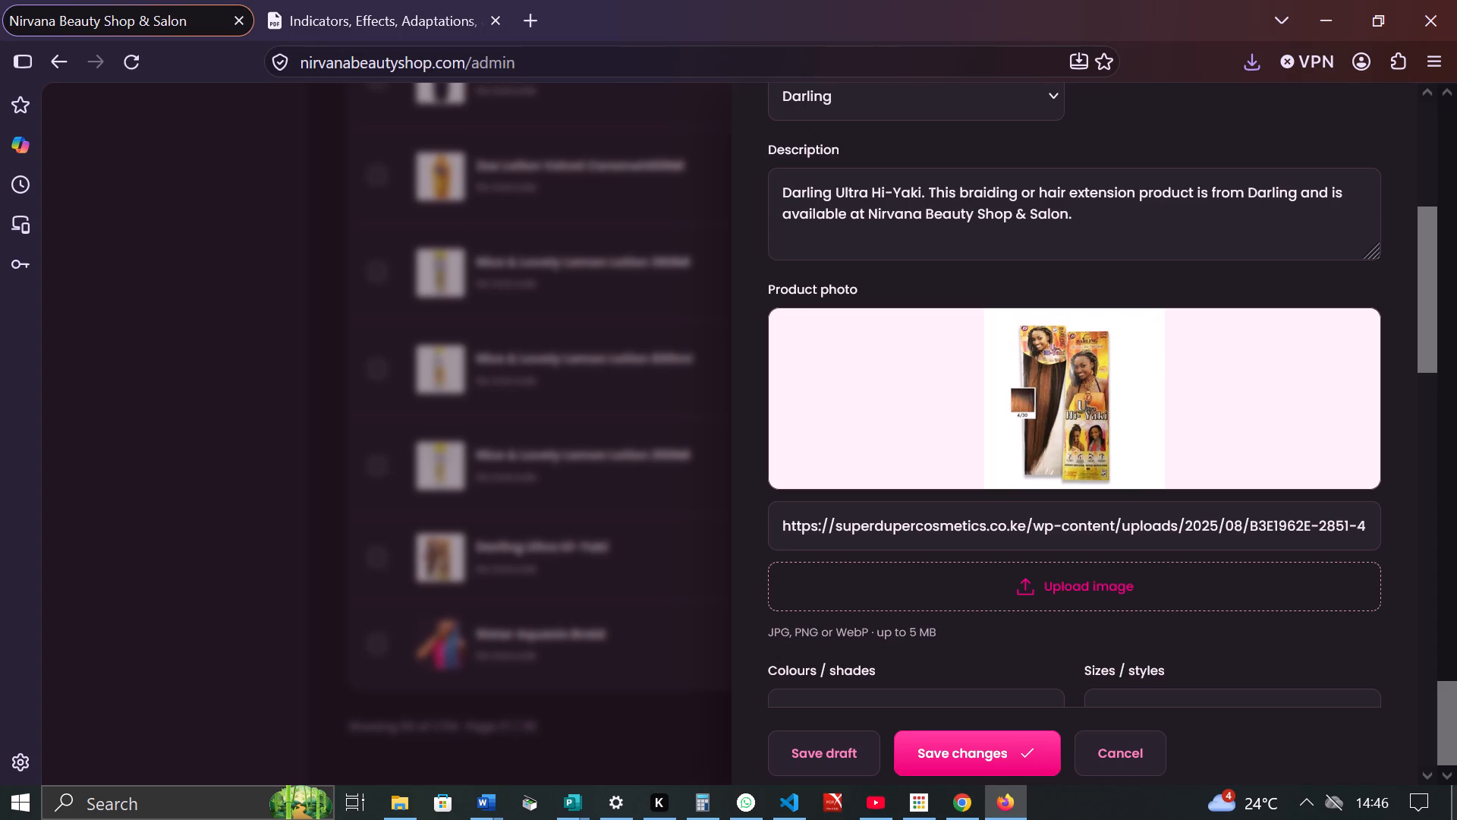
pyautogui.scroll(-2, 1118, 502)
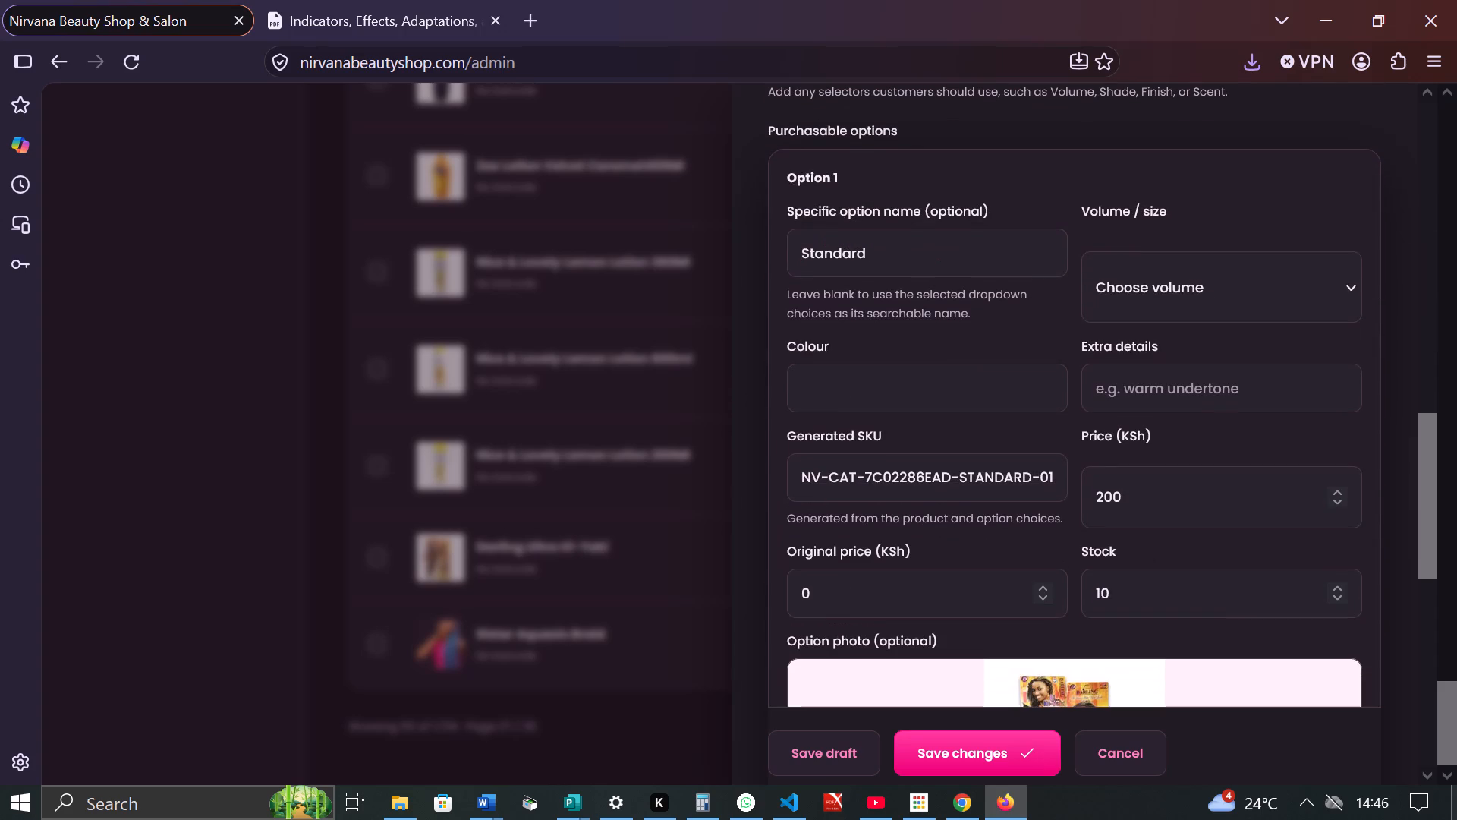
pyautogui.click(1106, 594)
pyautogui.press('BackSpace')
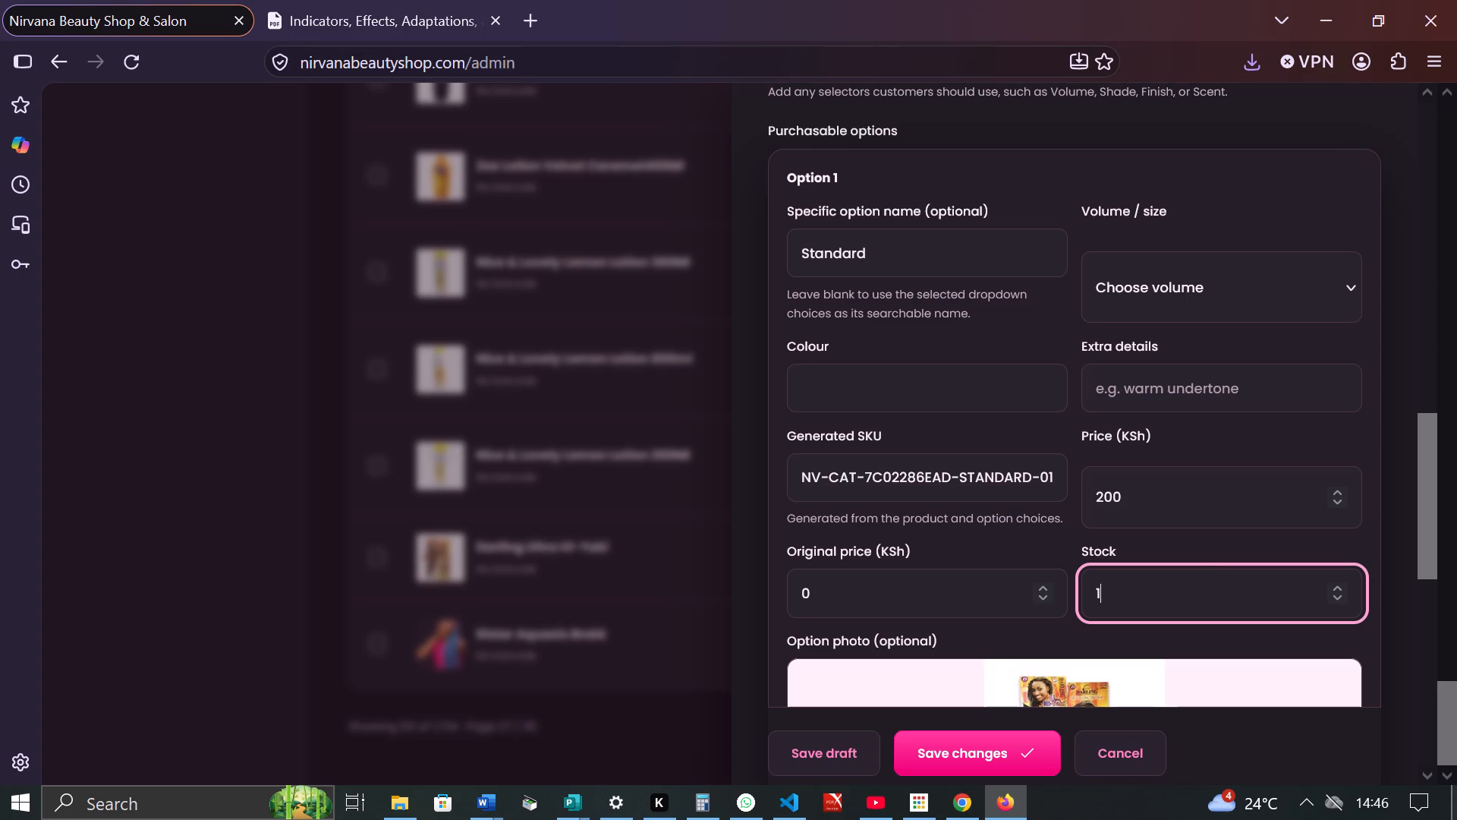
pyautogui.press('BackSpace')
pyautogui.press('0')
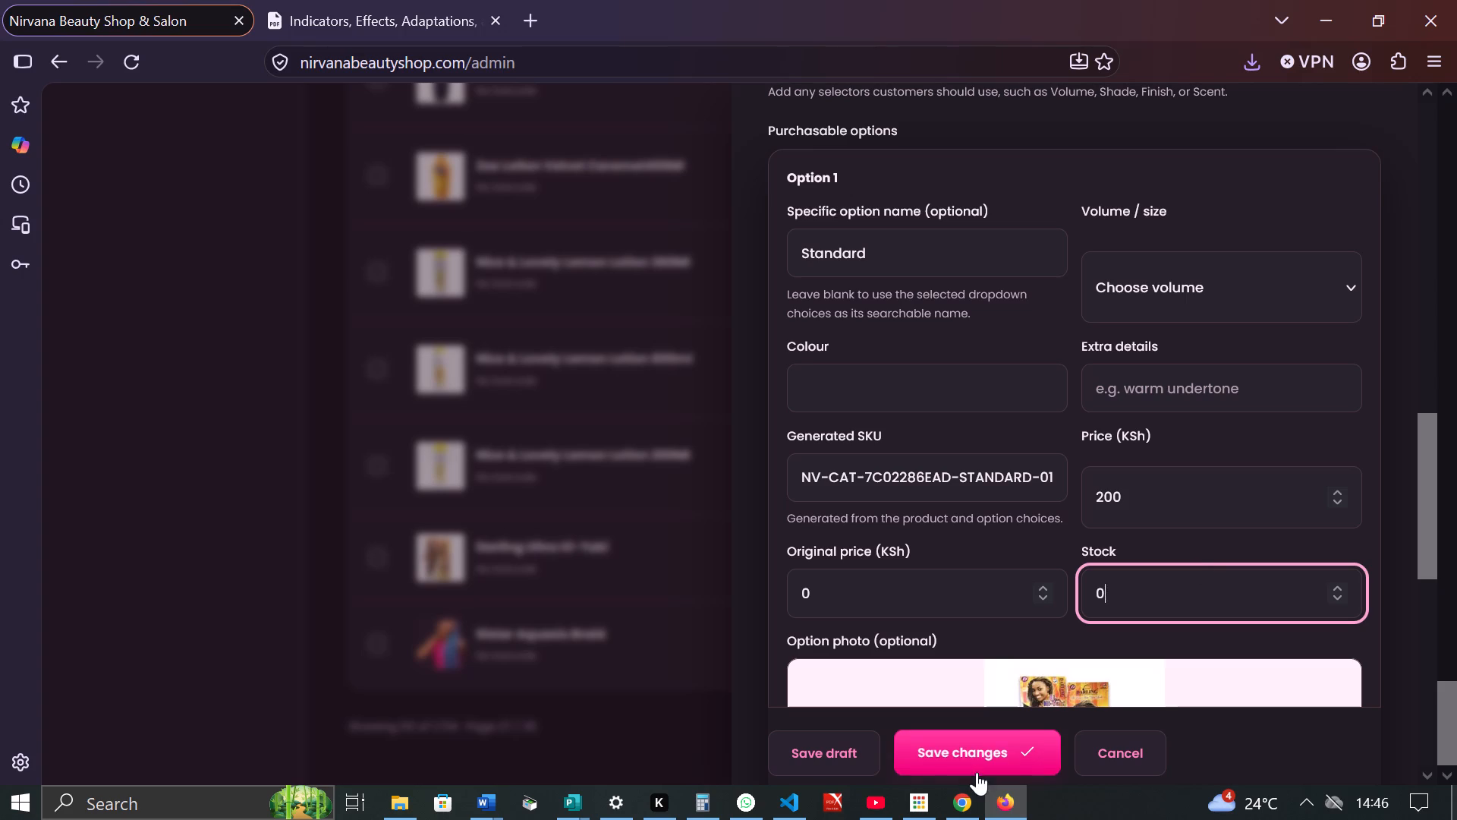
pyautogui.click(984, 752)
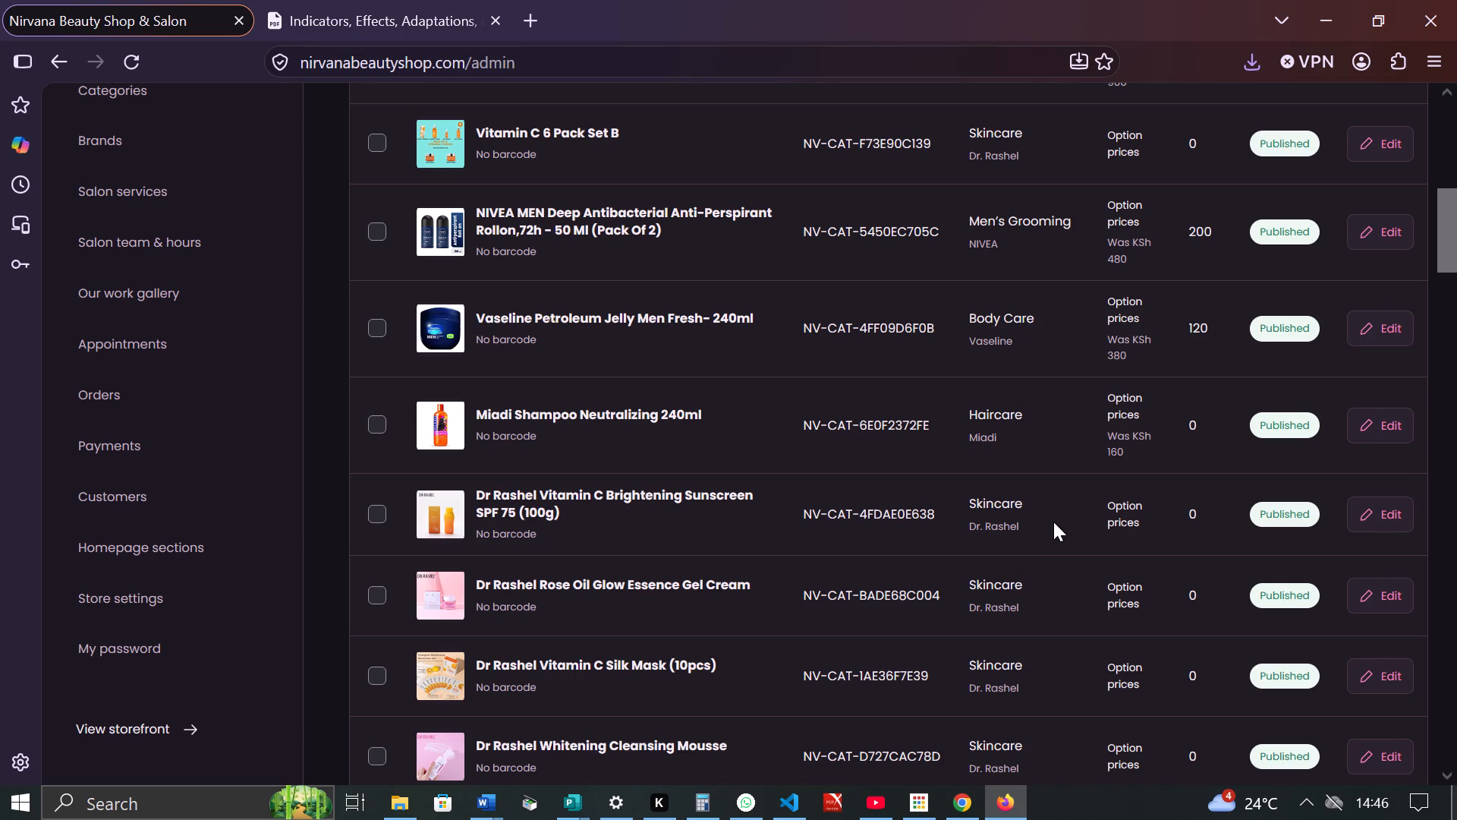
# Open the Sistar Aquasis Braid record for editing, set the Standard option's stock to 0 and save it.
pyautogui.scroll(-3, 1002, 495)
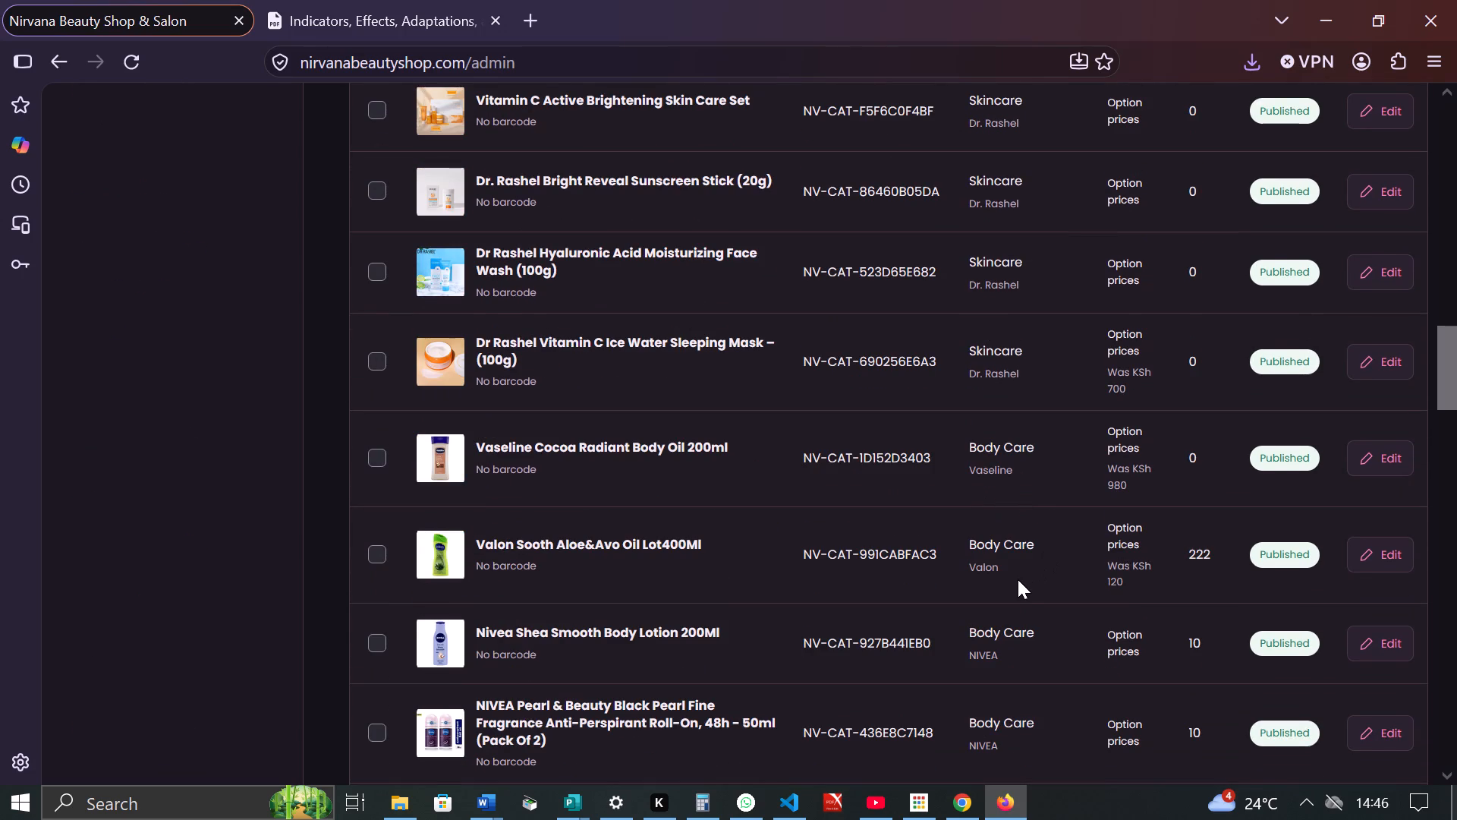
pyautogui.scroll(-8, 1031, 558)
pyautogui.scroll(1, 1032, 568)
pyautogui.scroll(-2, 1032, 568)
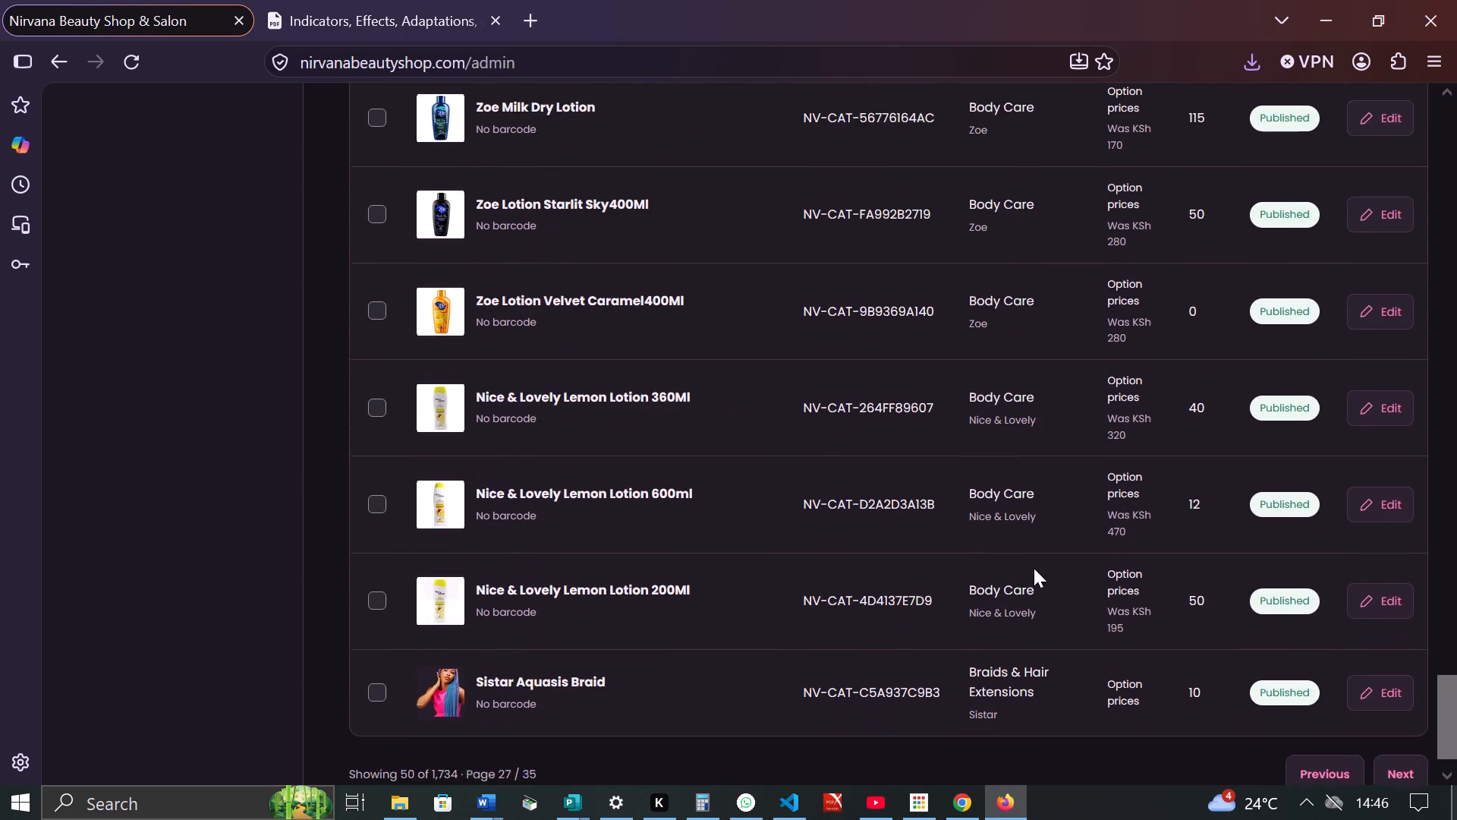
pyautogui.click(1386, 635)
pyautogui.scroll(-1, 1148, 645)
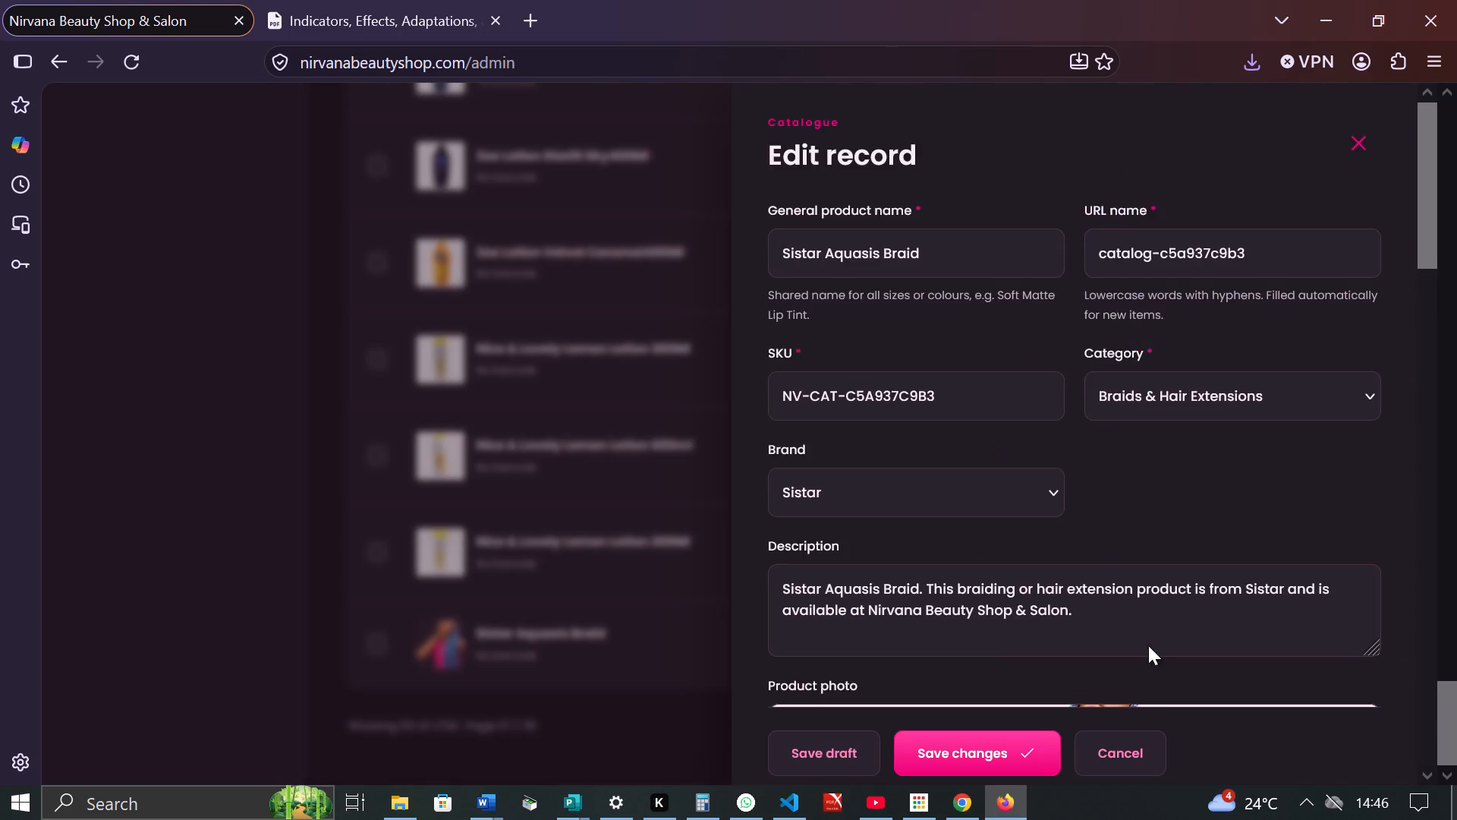
pyautogui.scroll(-1, 1148, 645)
pyautogui.scroll(-1, 1169, 535)
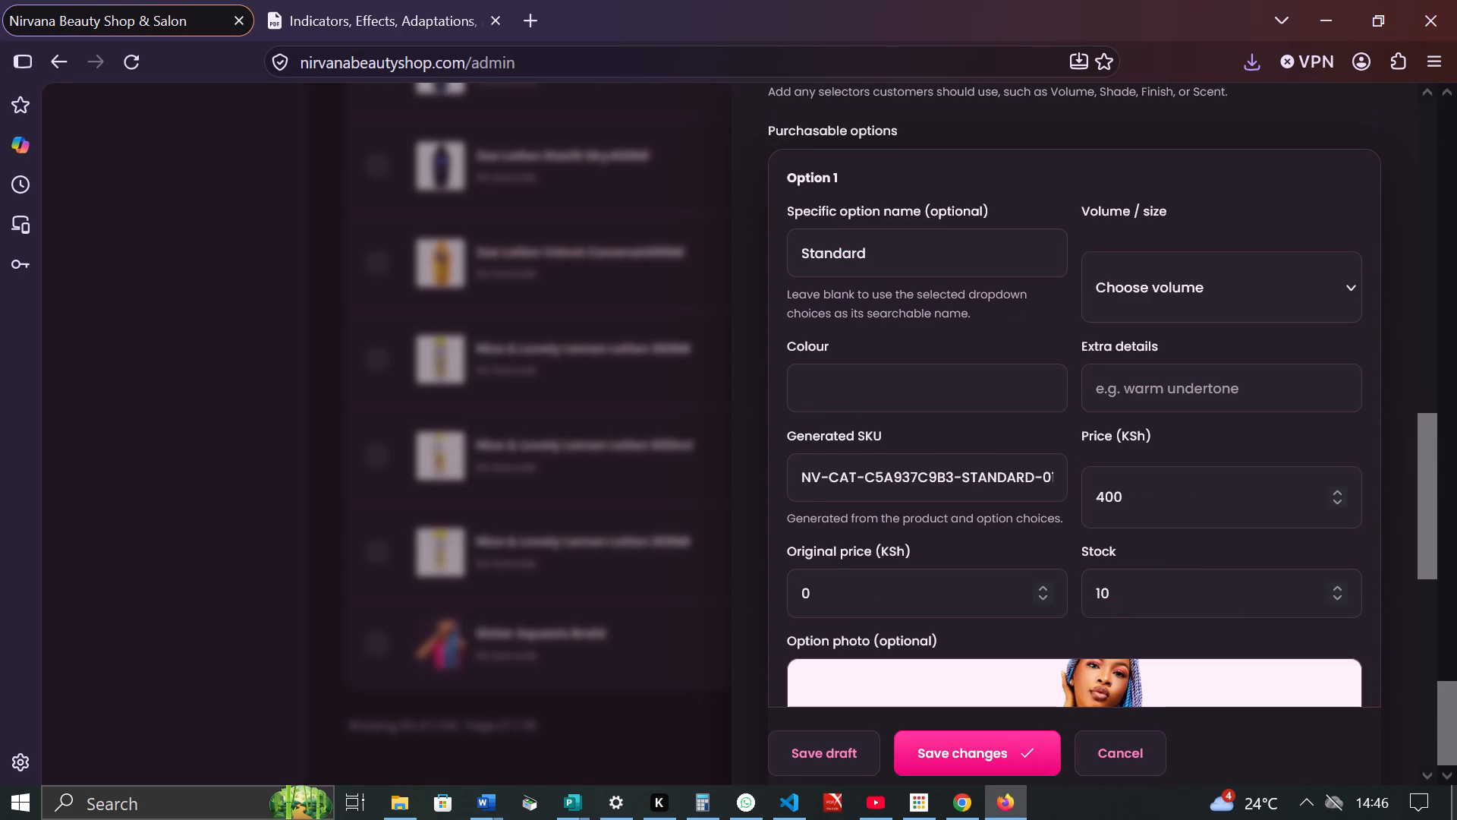
pyautogui.click(1100, 598)
pyautogui.press('BackSpace')
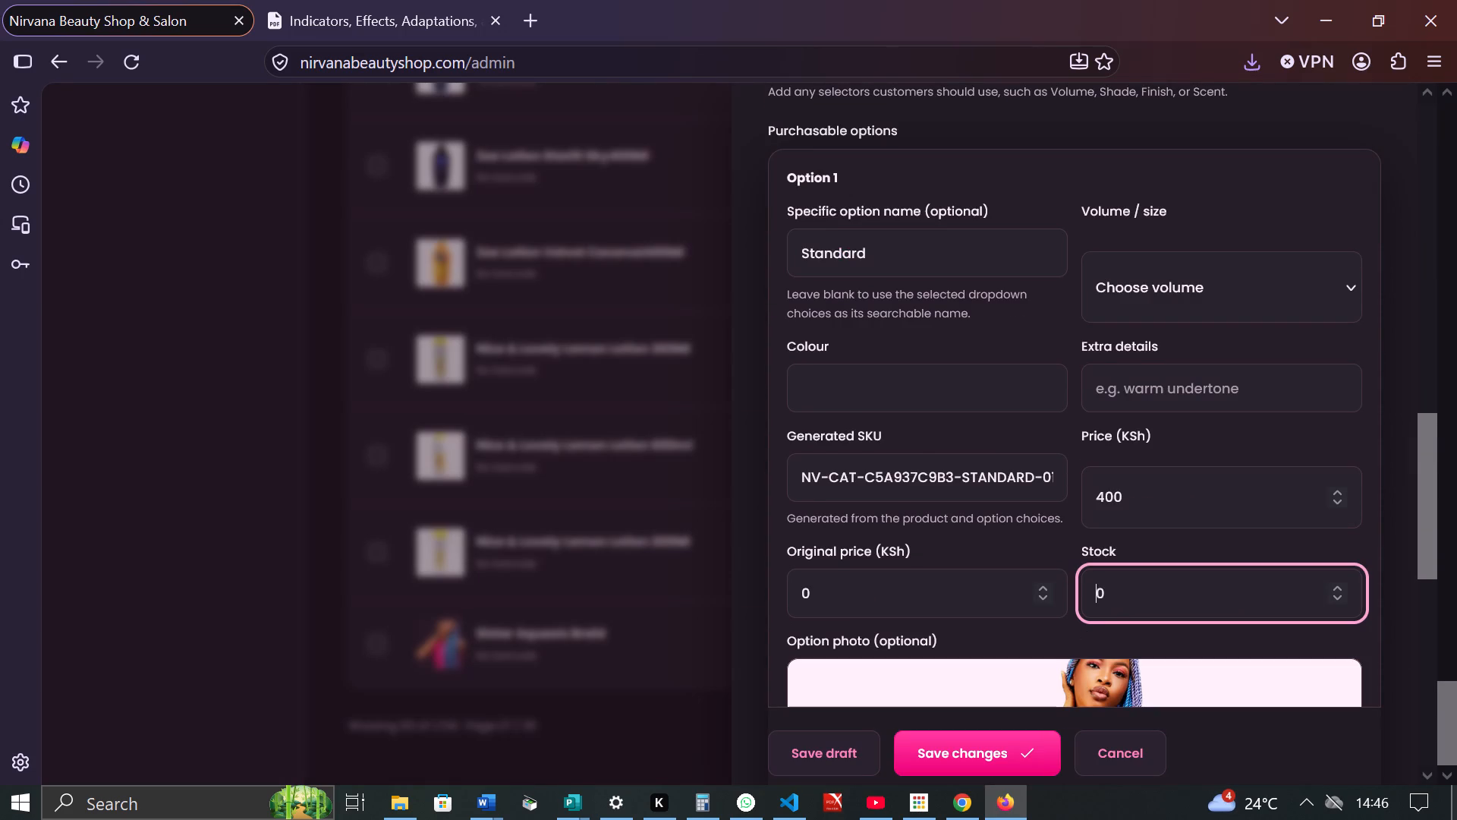
pyautogui.click(990, 758)
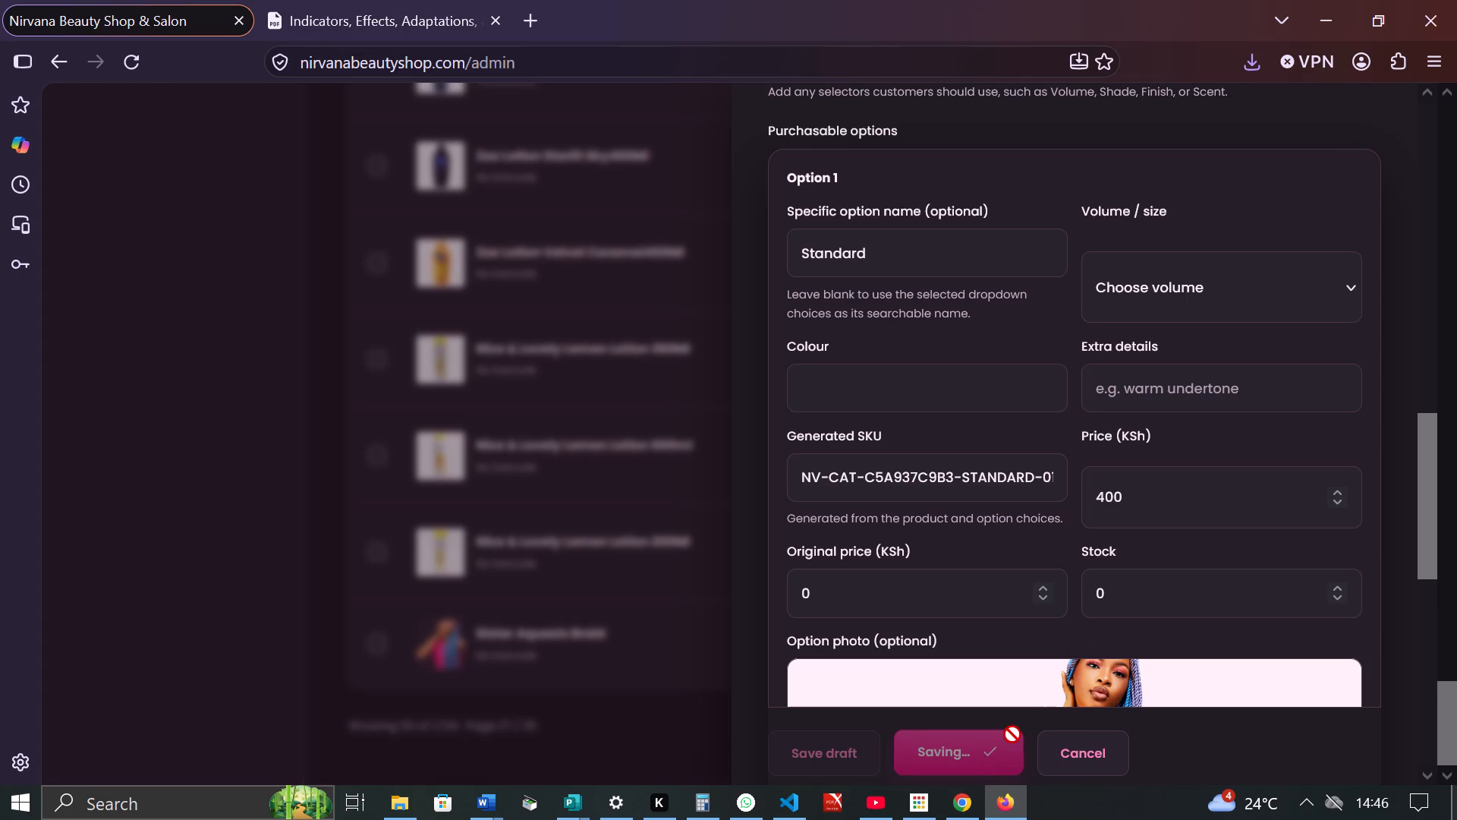
# Go to the catalogue list page that follows page 27.
pyautogui.scroll(-5, 885, 563)
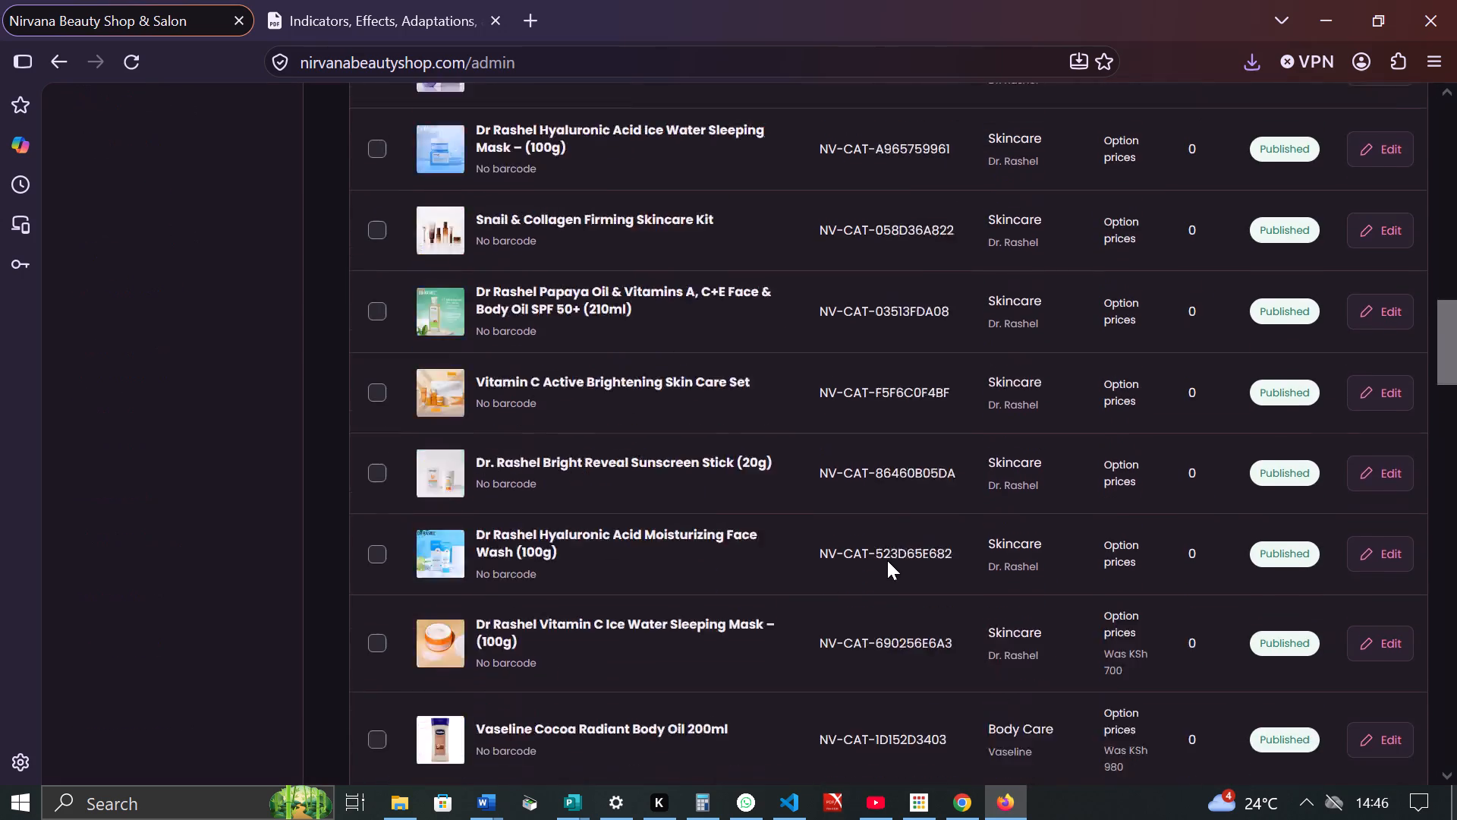
pyautogui.scroll(-5, 887, 560)
pyautogui.scroll(1, 895, 553)
pyautogui.scroll(-1, 899, 552)
pyautogui.scroll(-4, 1180, 692)
pyautogui.scroll(-2, 1188, 611)
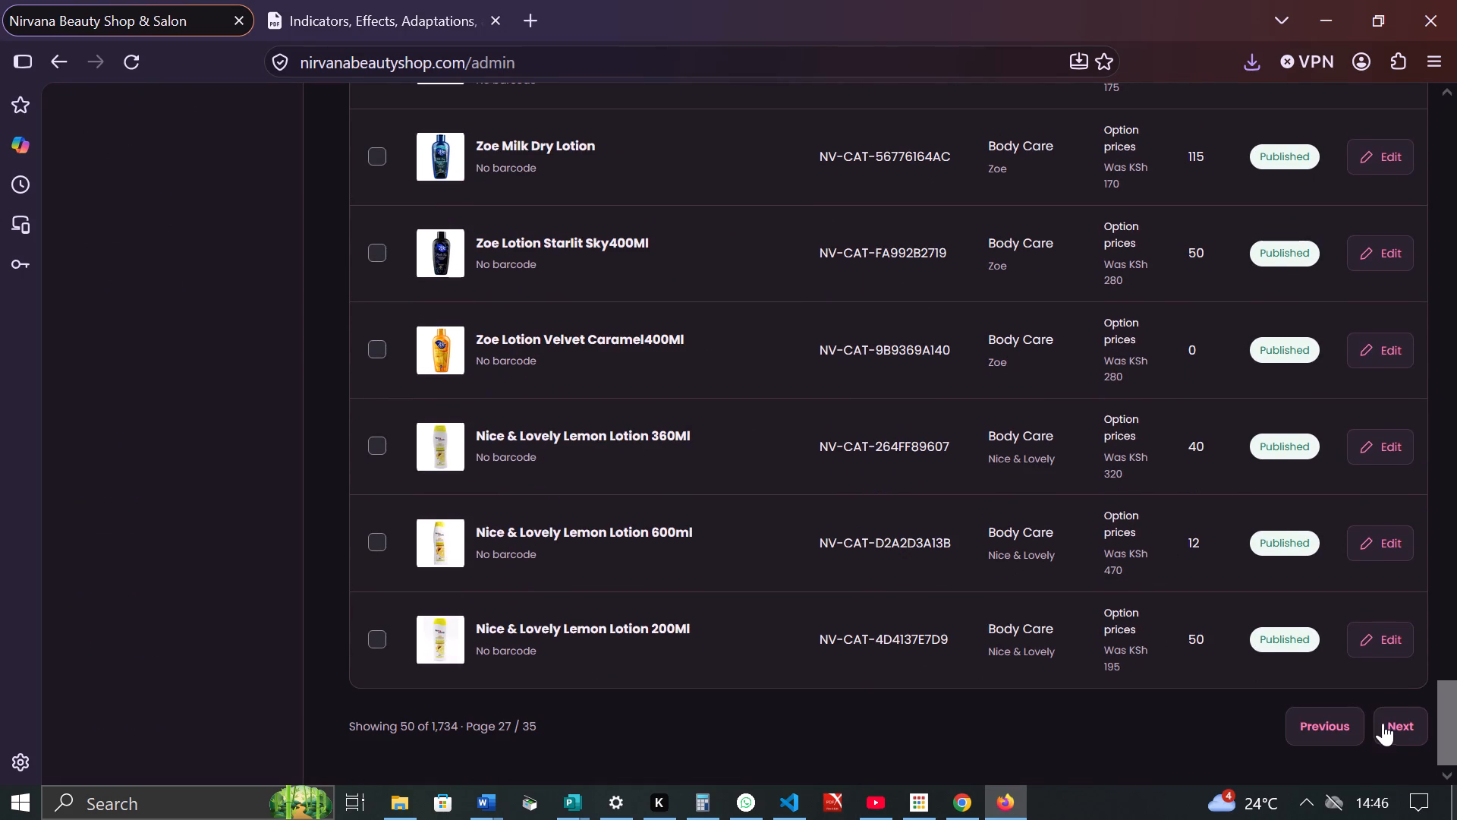
pyautogui.click(1381, 726)
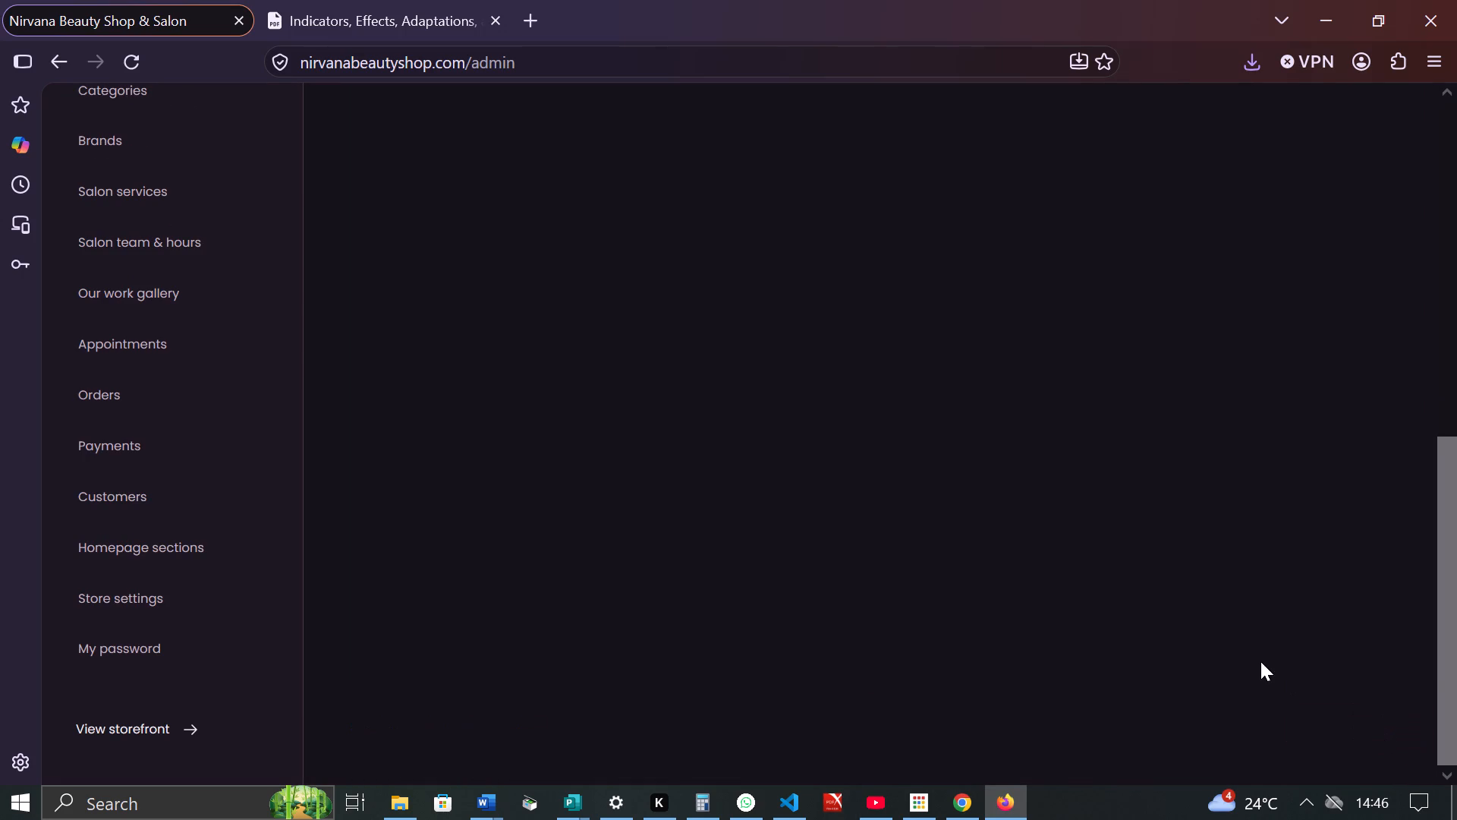
# Edit the Darling Deep Wave Braid record, setting the Standard option's price to KSh 550 and stock to 5, and save it.
pyautogui.scroll(2, 1013, 370)
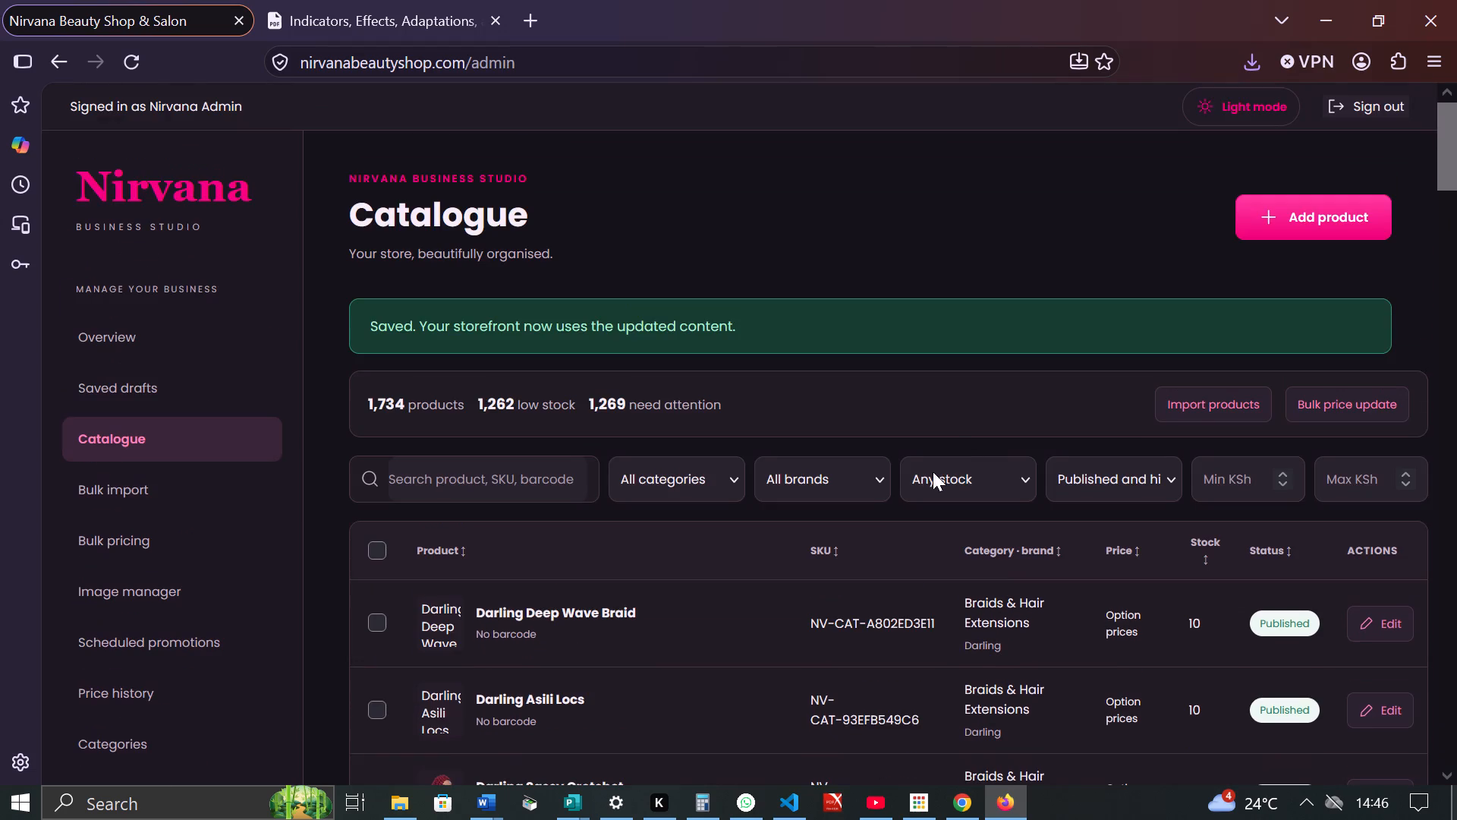
pyautogui.scroll(-1, 894, 538)
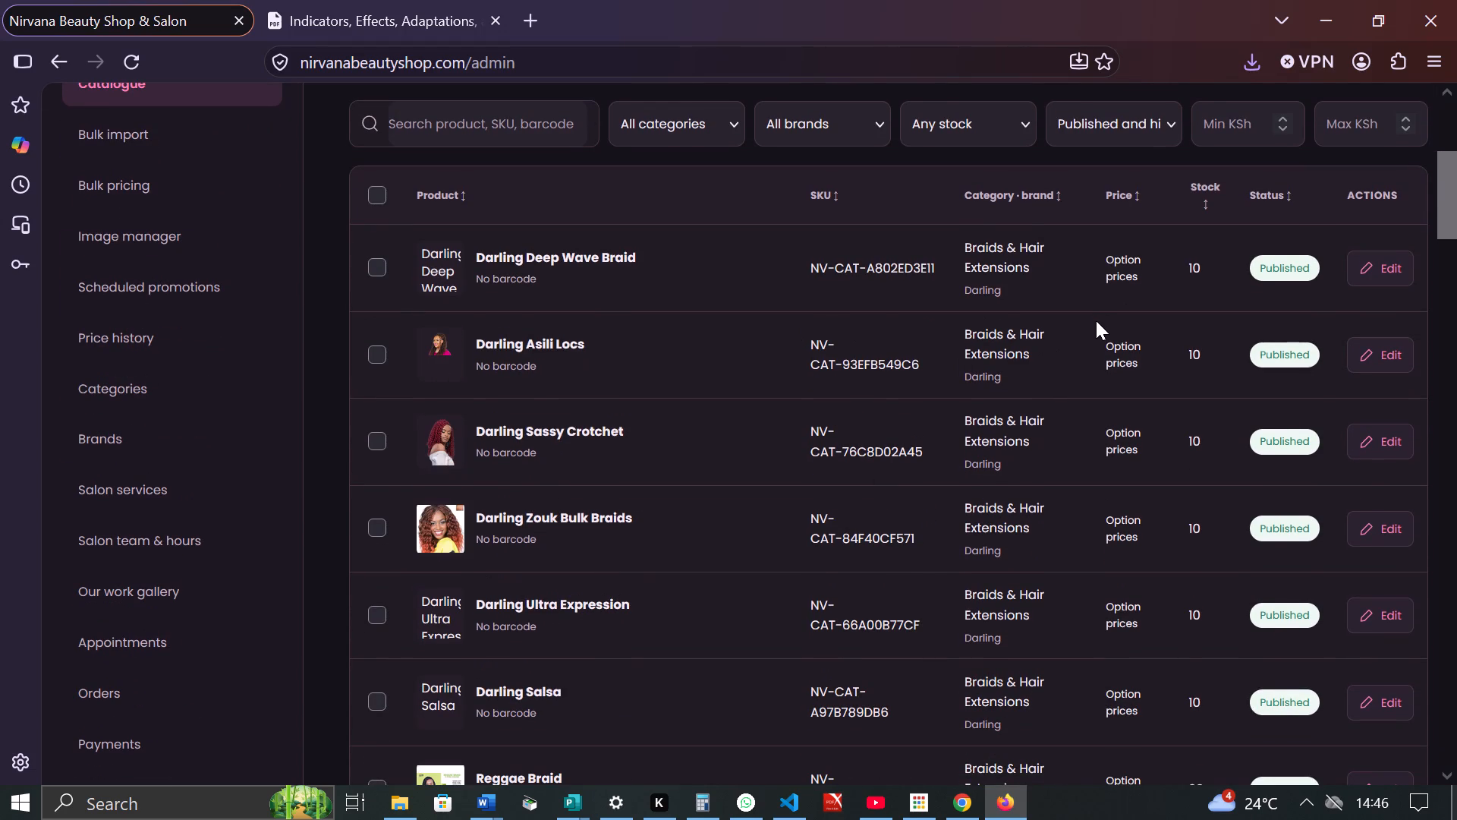
pyautogui.click(1385, 274)
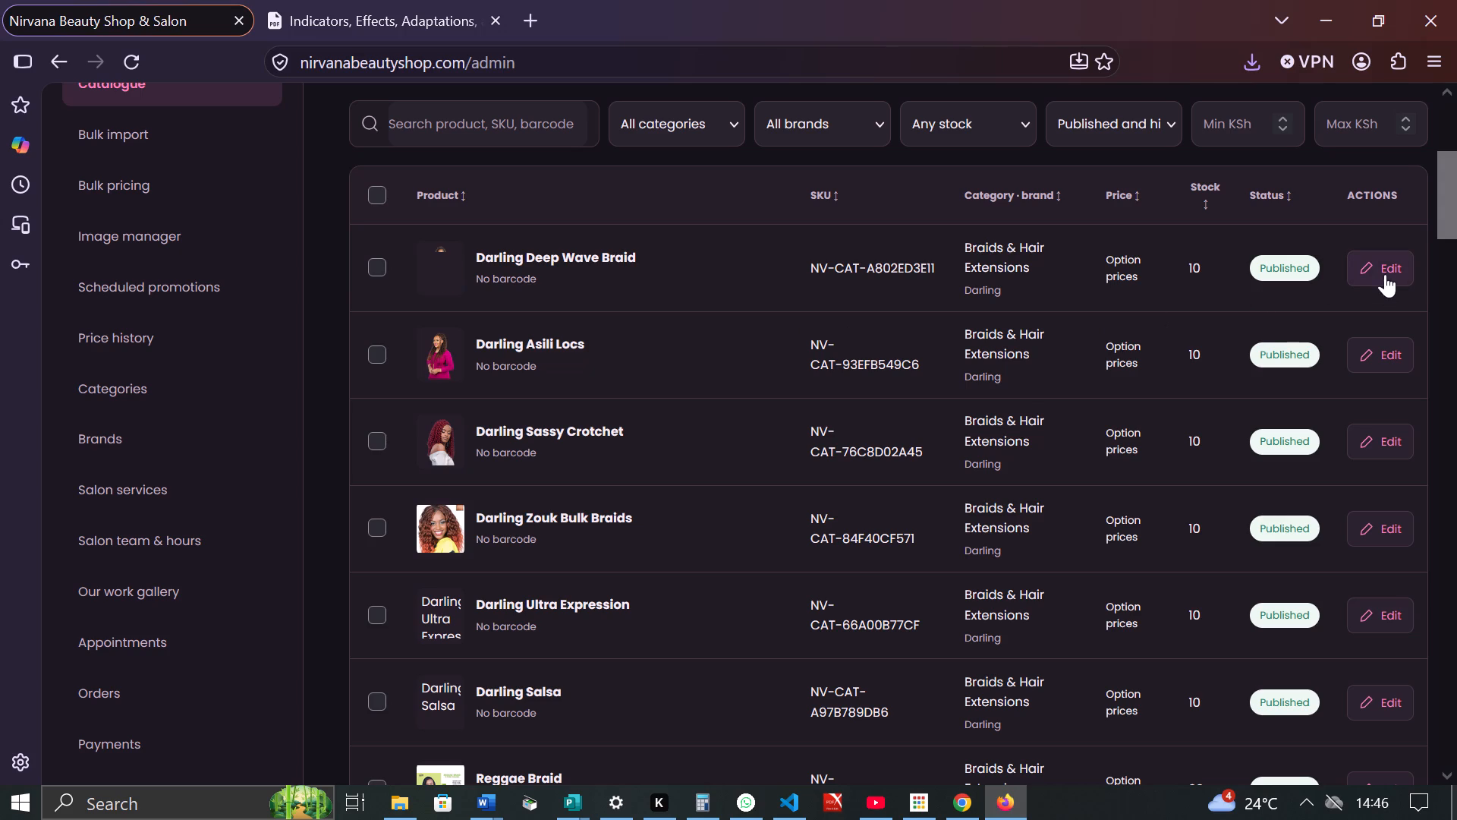
pyautogui.scroll(-1, 1137, 534)
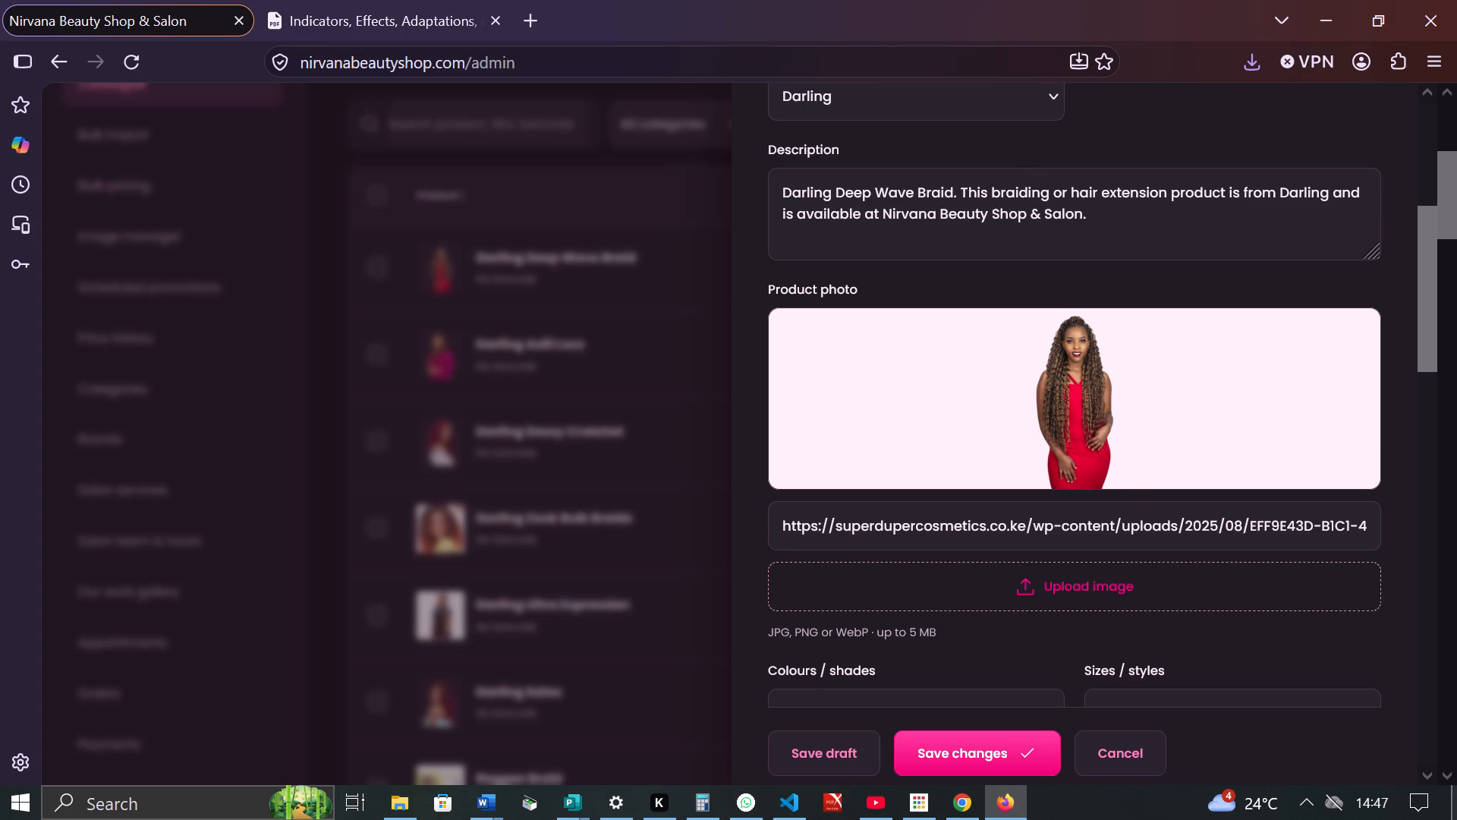
pyautogui.scroll(-1, 1006, 257)
pyautogui.scroll(-1, 1043, 537)
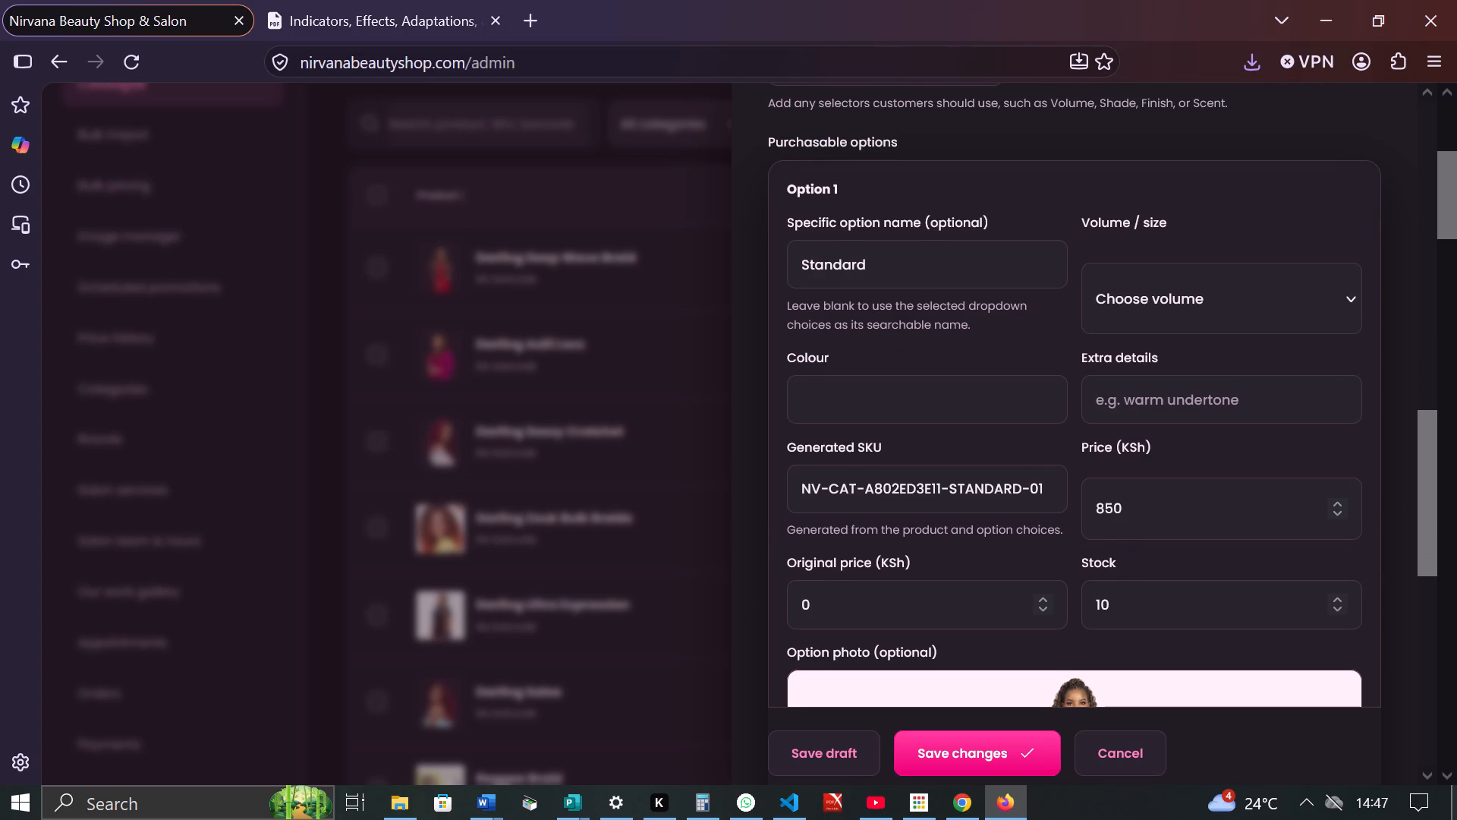
pyautogui.click(1131, 500)
pyautogui.press('BackSpace')
pyautogui.press('BackSpace')
pyautogui.press('BackSpace')
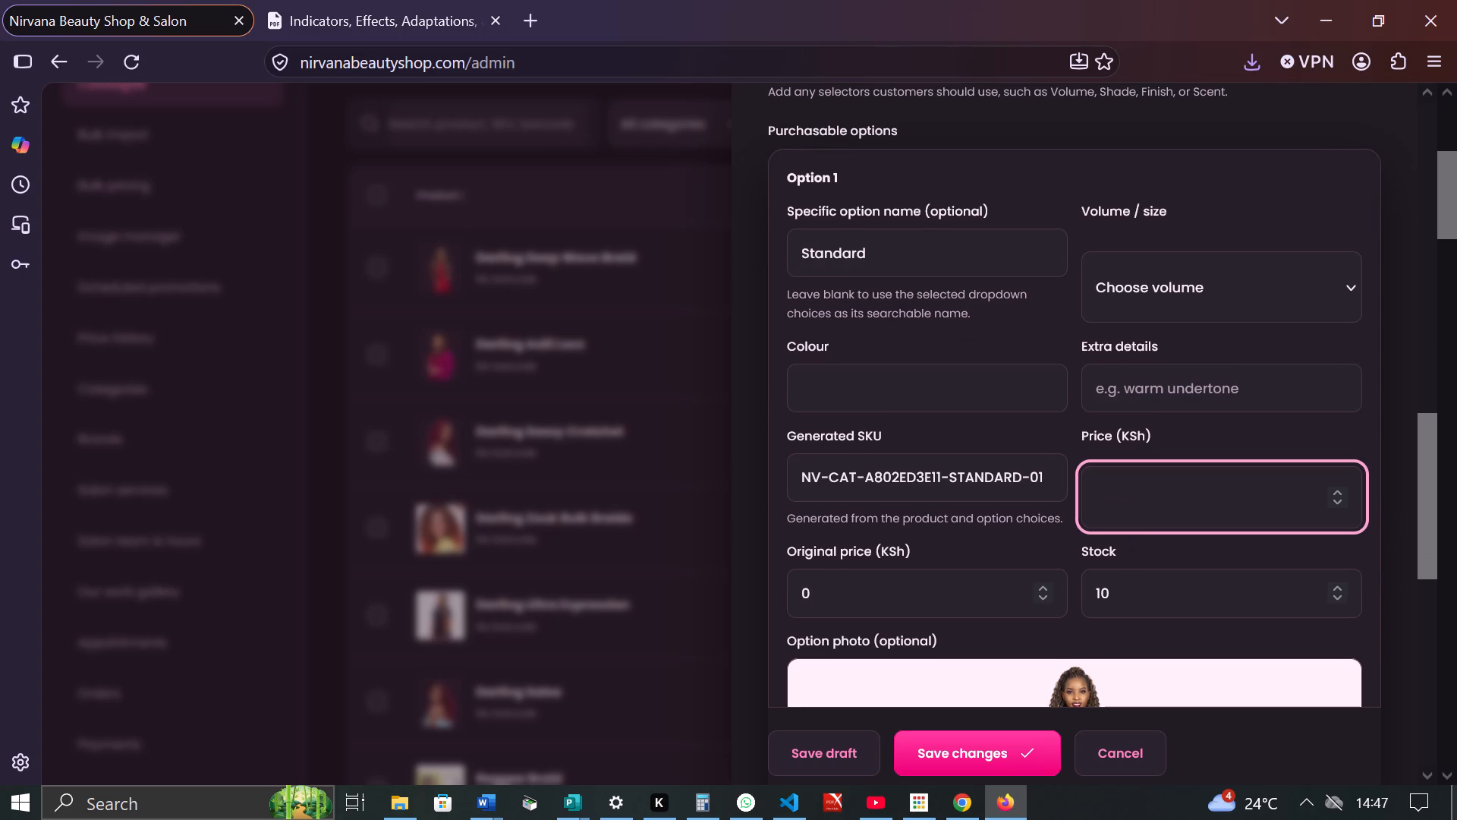
pyautogui.write('550')
pyautogui.click(1125, 587)
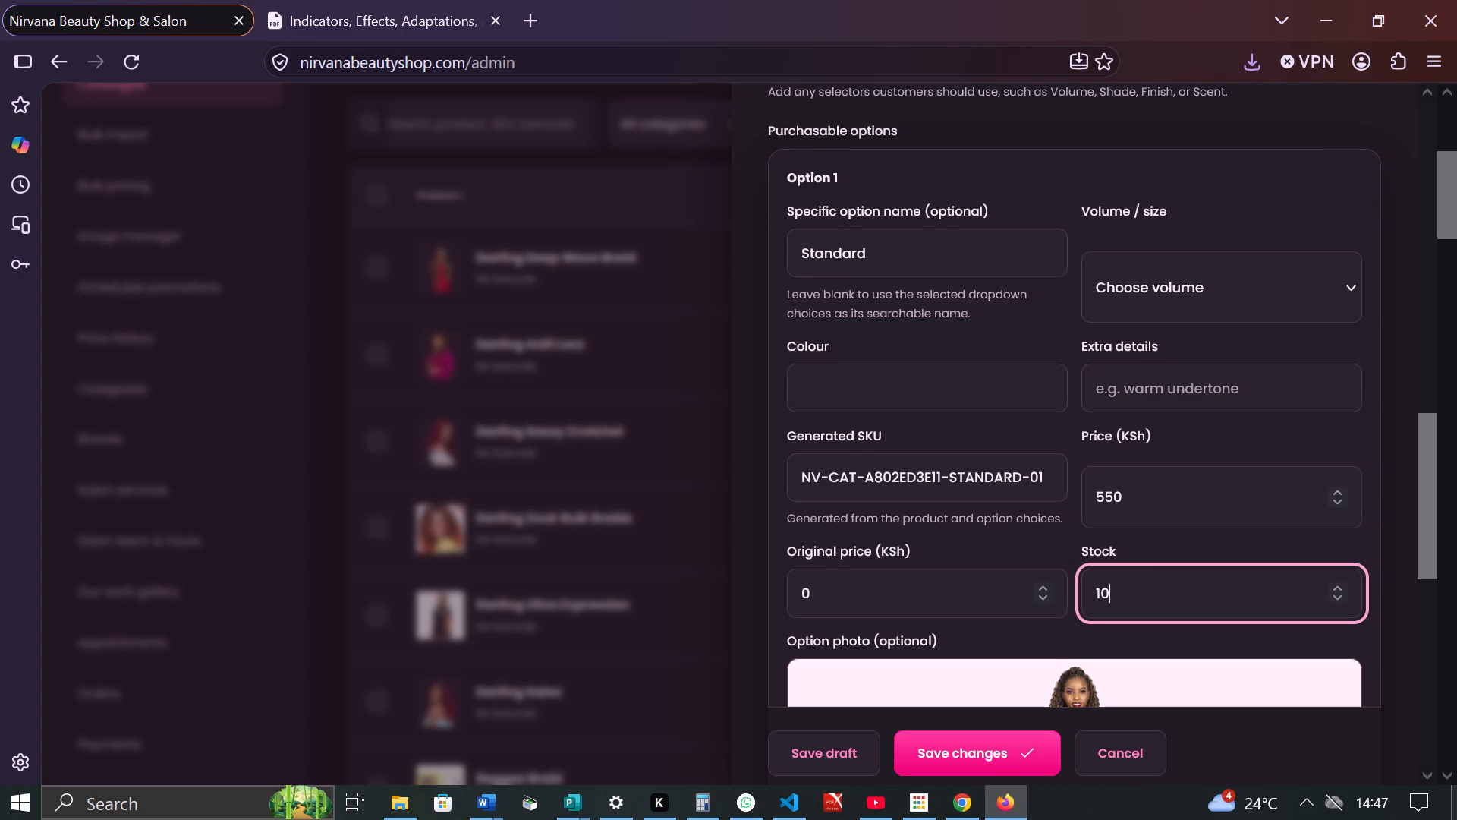
pyautogui.press('BackSpace')
pyautogui.press('BackSpace')
pyautogui.press('5')
pyautogui.click(993, 732)
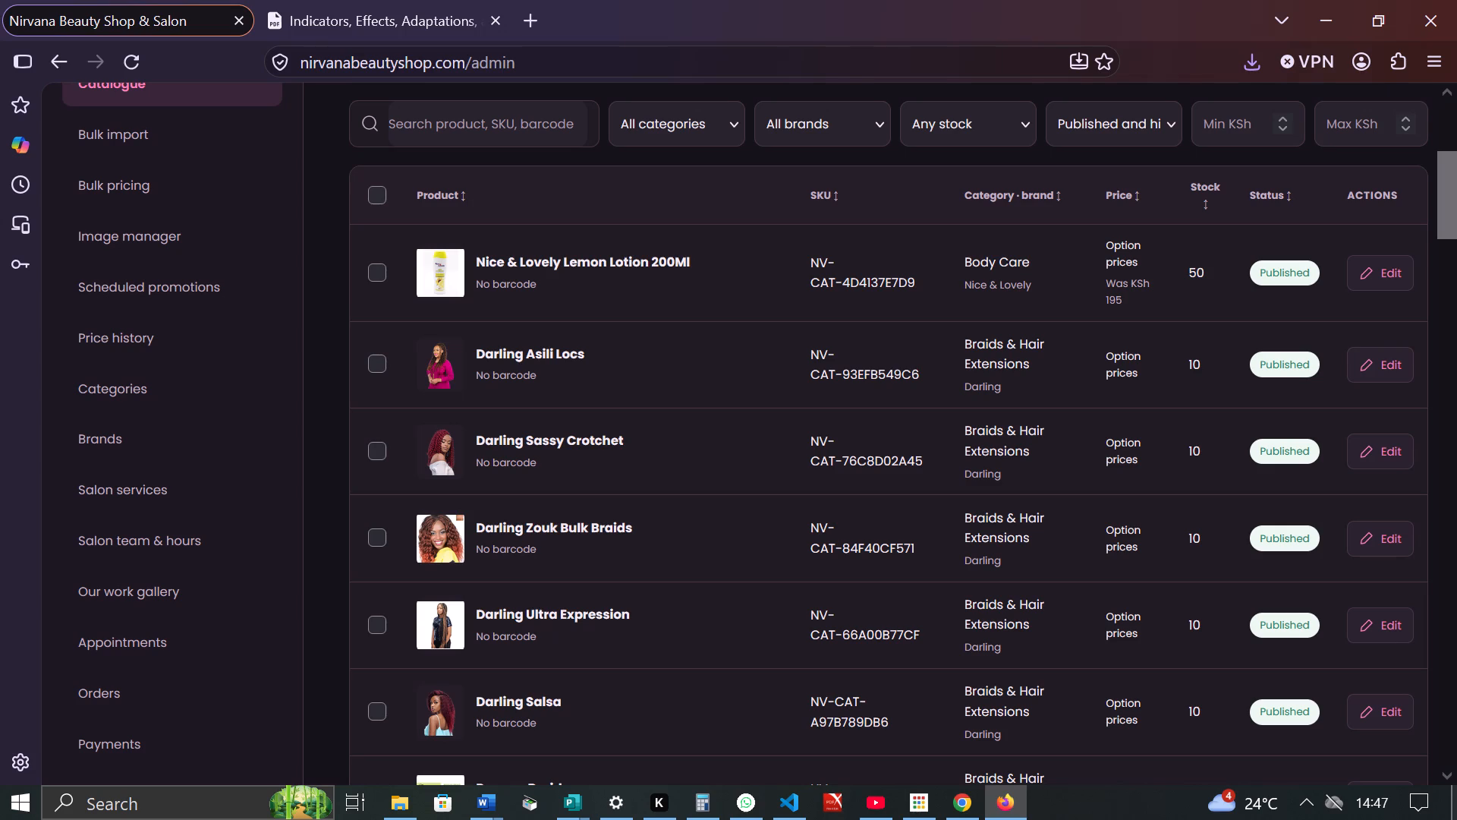
# Open the Darling Asili Locs record for editing and go down towards its purchasable options.
pyautogui.click(1386, 364)
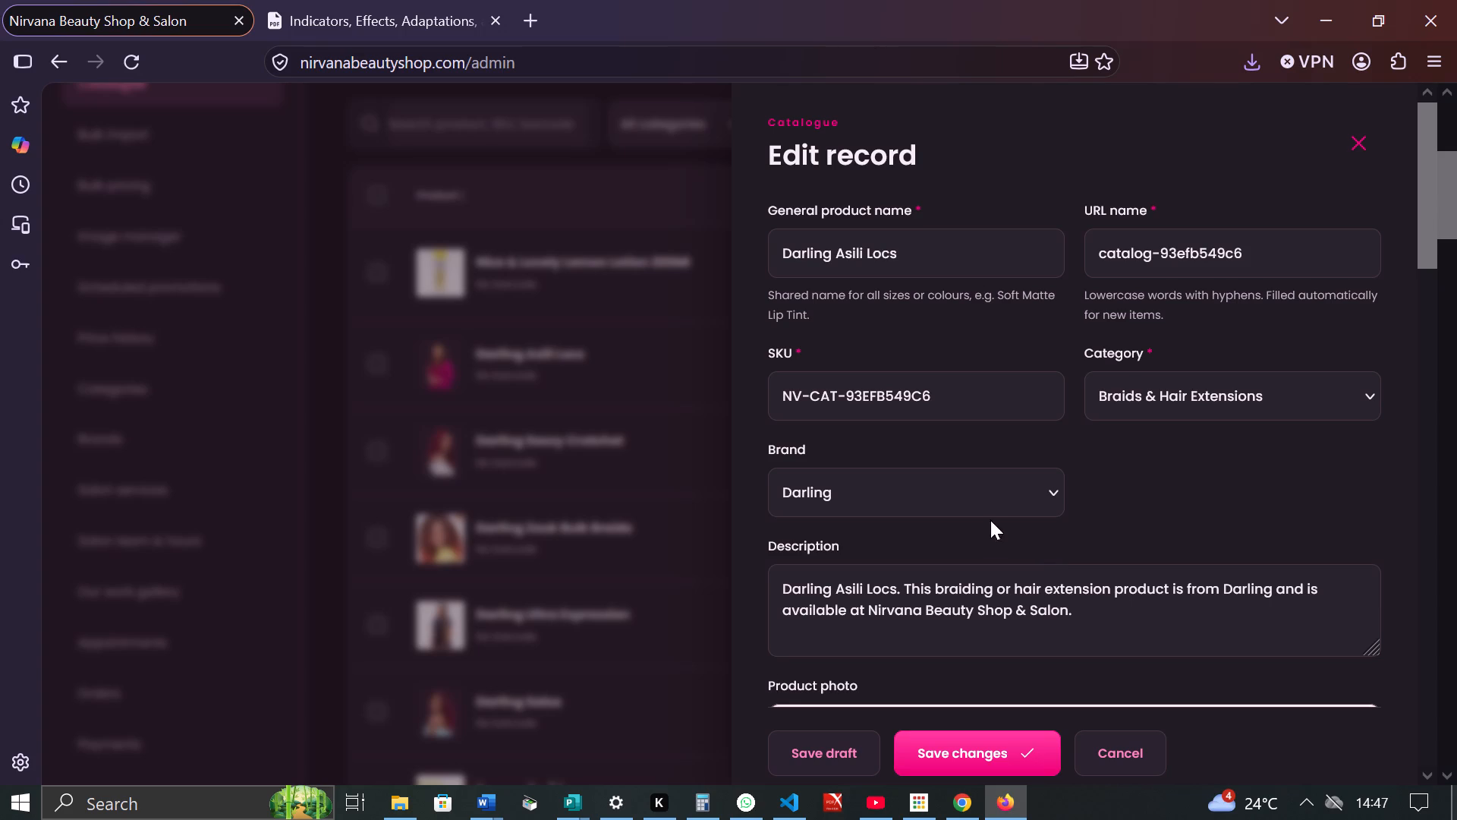
pyautogui.scroll(-1, 1023, 485)
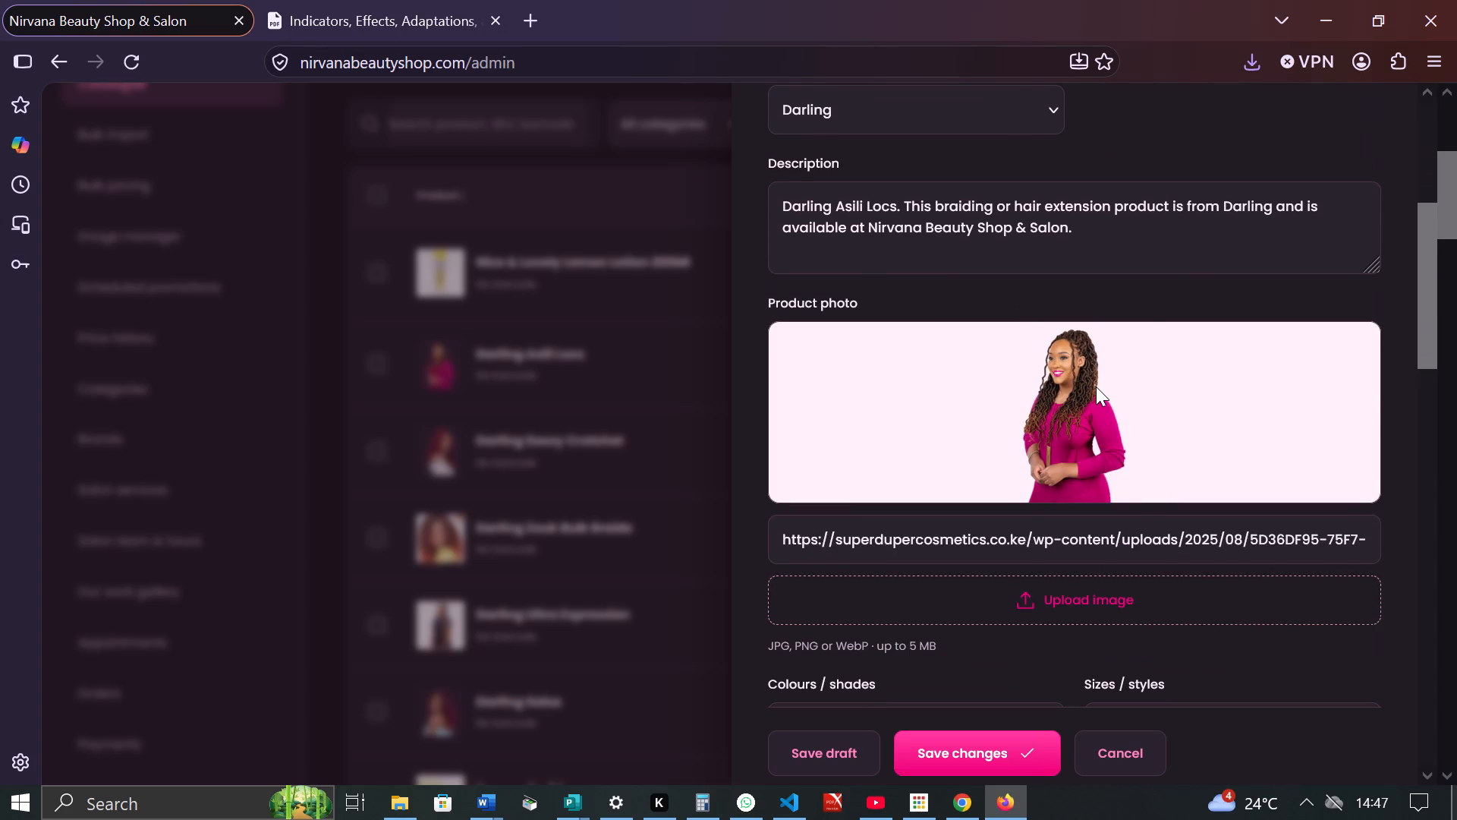
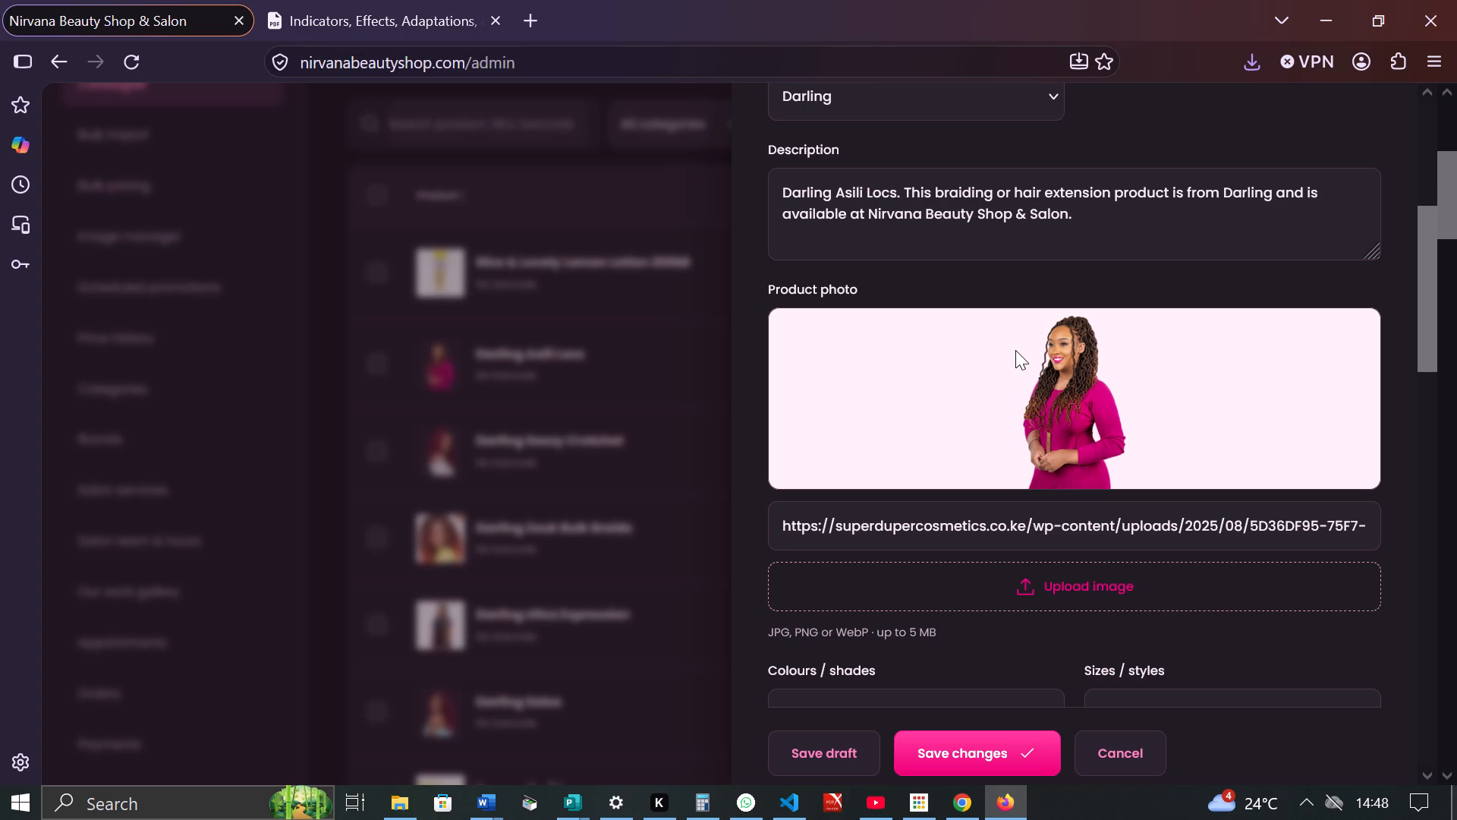
# Set the Standard option's stock to 0 in the Darling Asili Locs record and save the changes.
pyautogui.scroll(-3, 1162, 478)
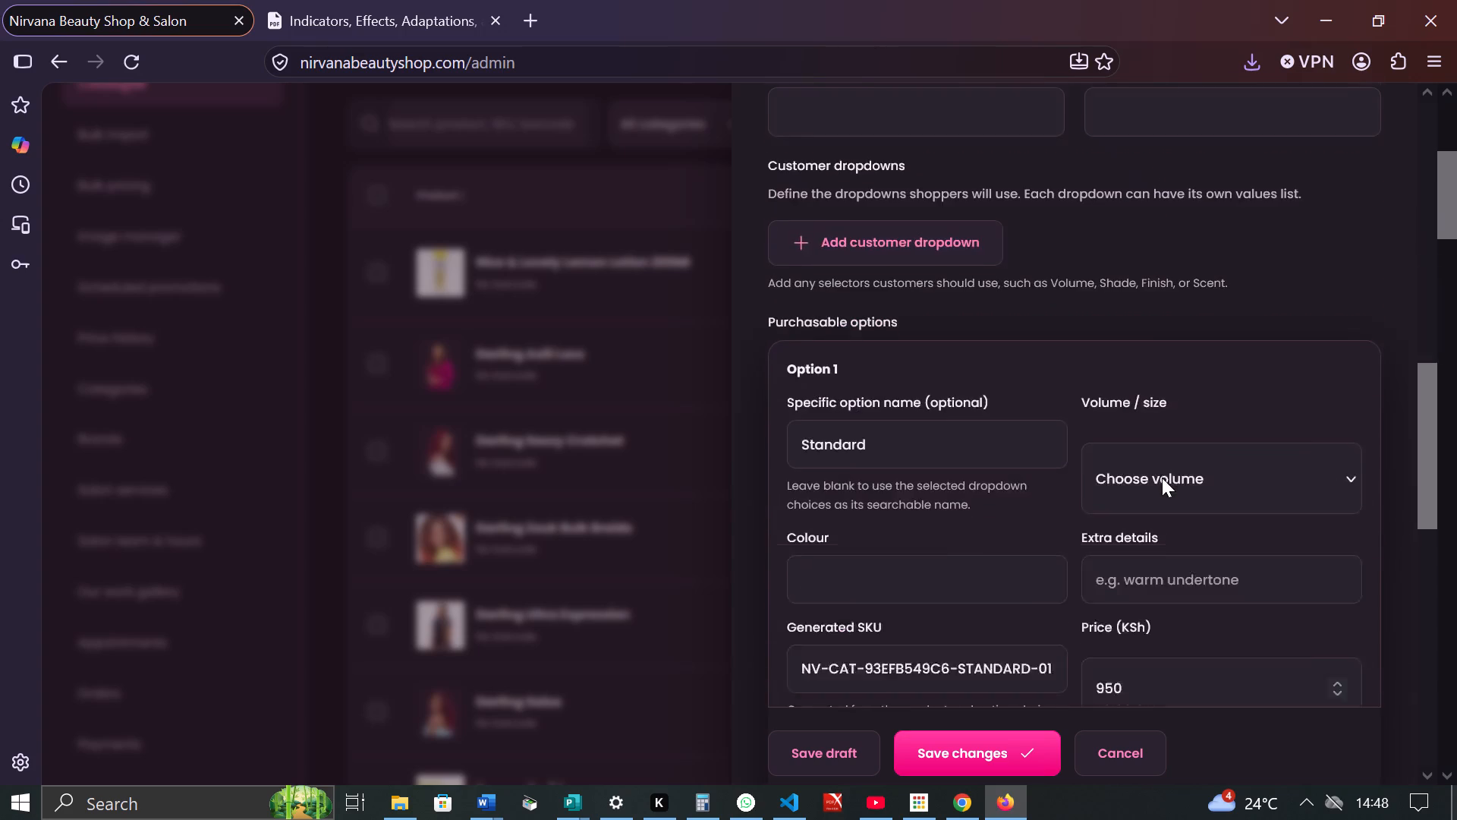
pyautogui.click(1100, 198)
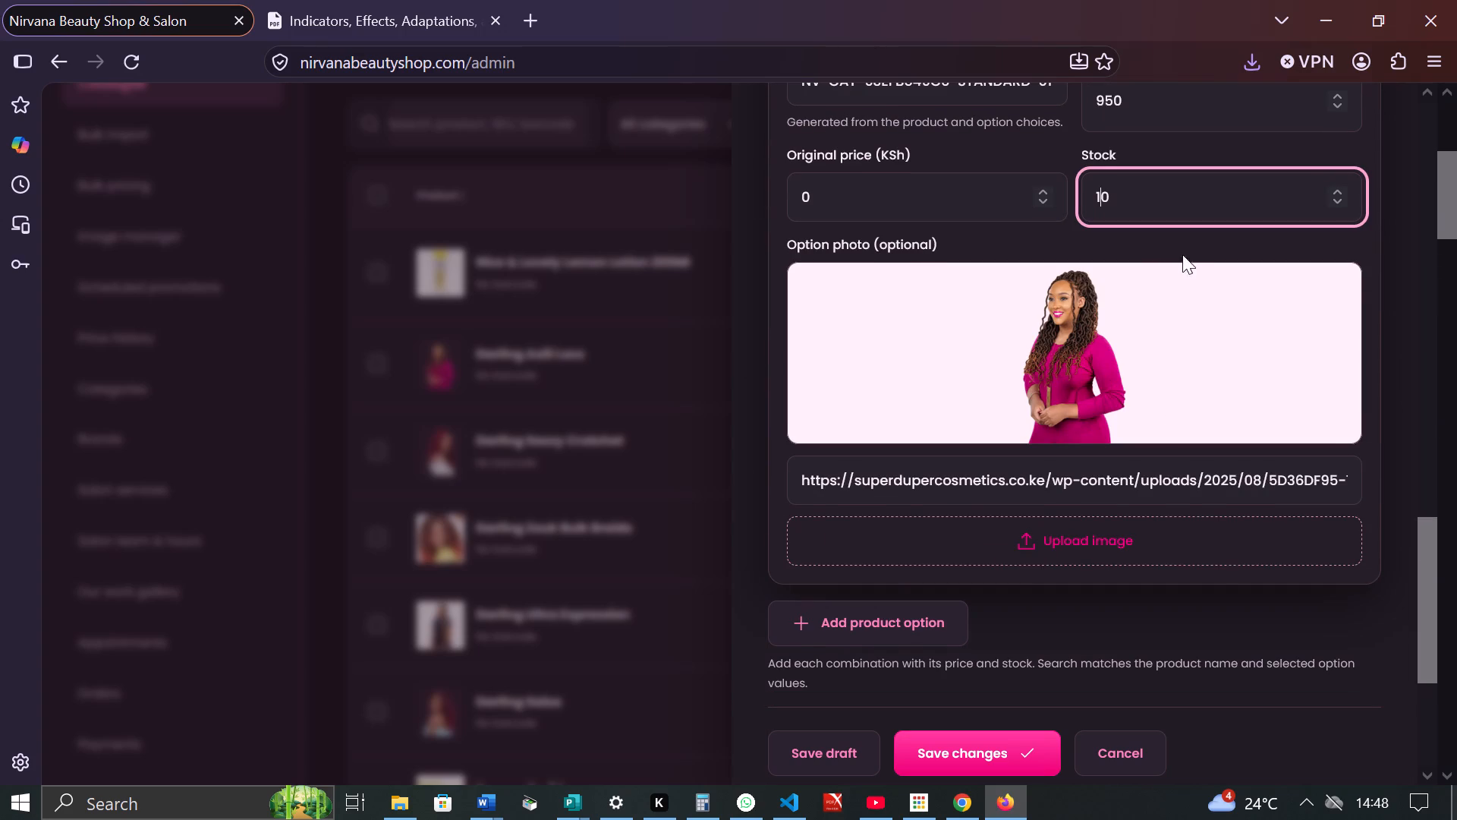
pyautogui.press('BackSpace')
pyautogui.click(958, 765)
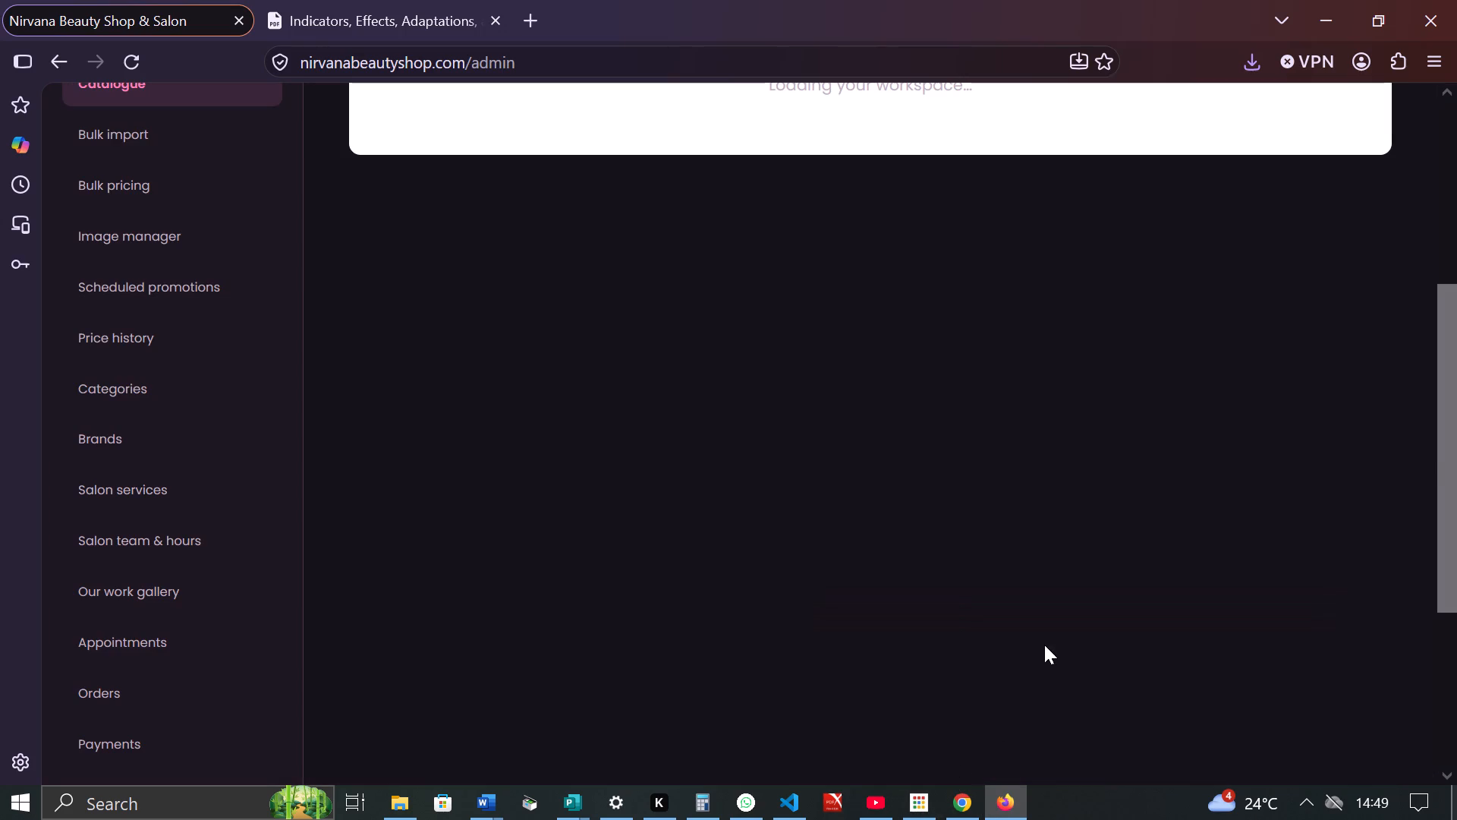
# Open the Darling Sassy Crotchet record from the catalogue list for editing.
pyautogui.scroll(-1, 1062, 599)
pyautogui.scroll(1, 1062, 598)
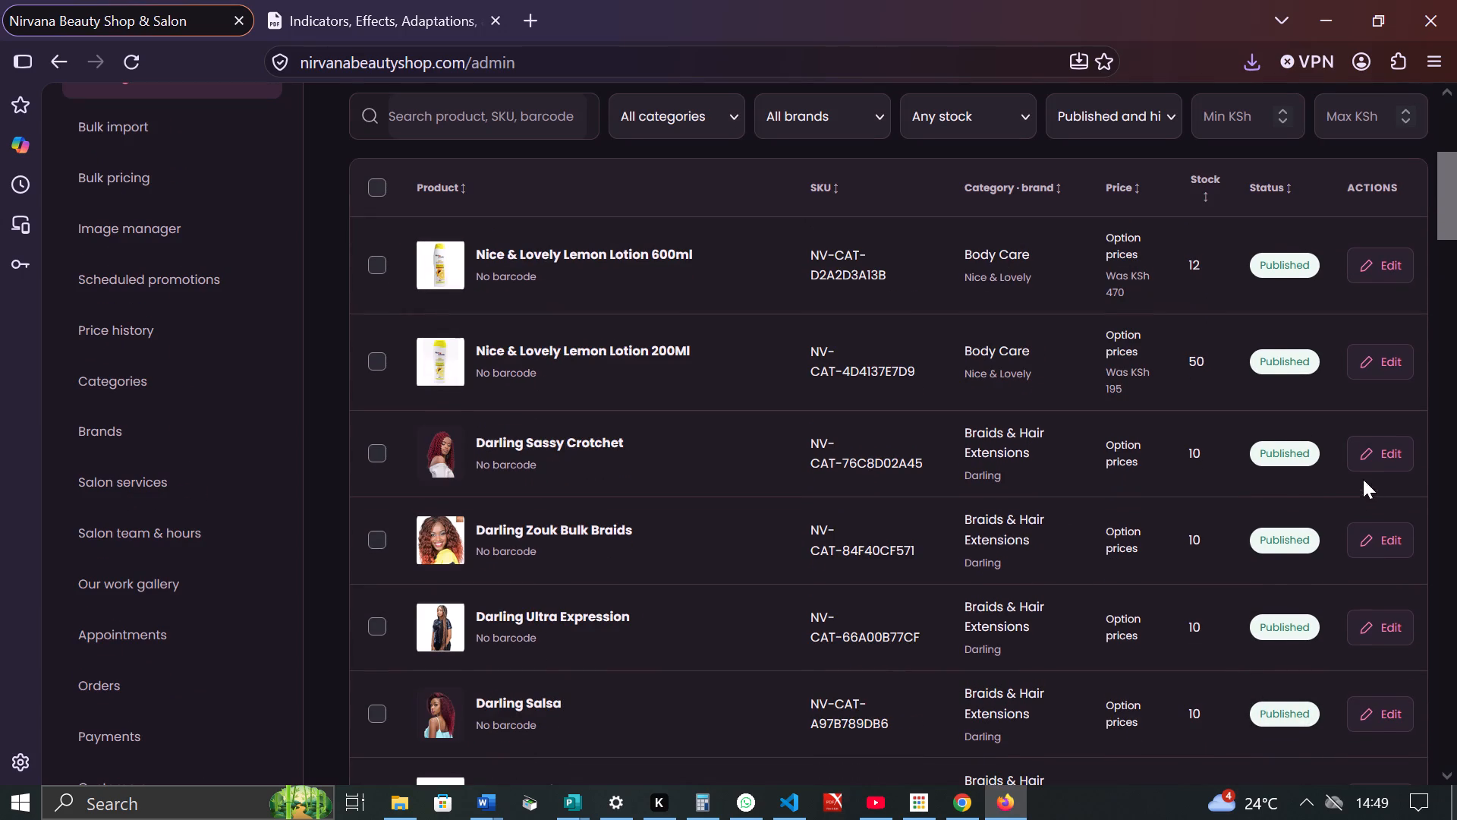
pyautogui.click(1370, 457)
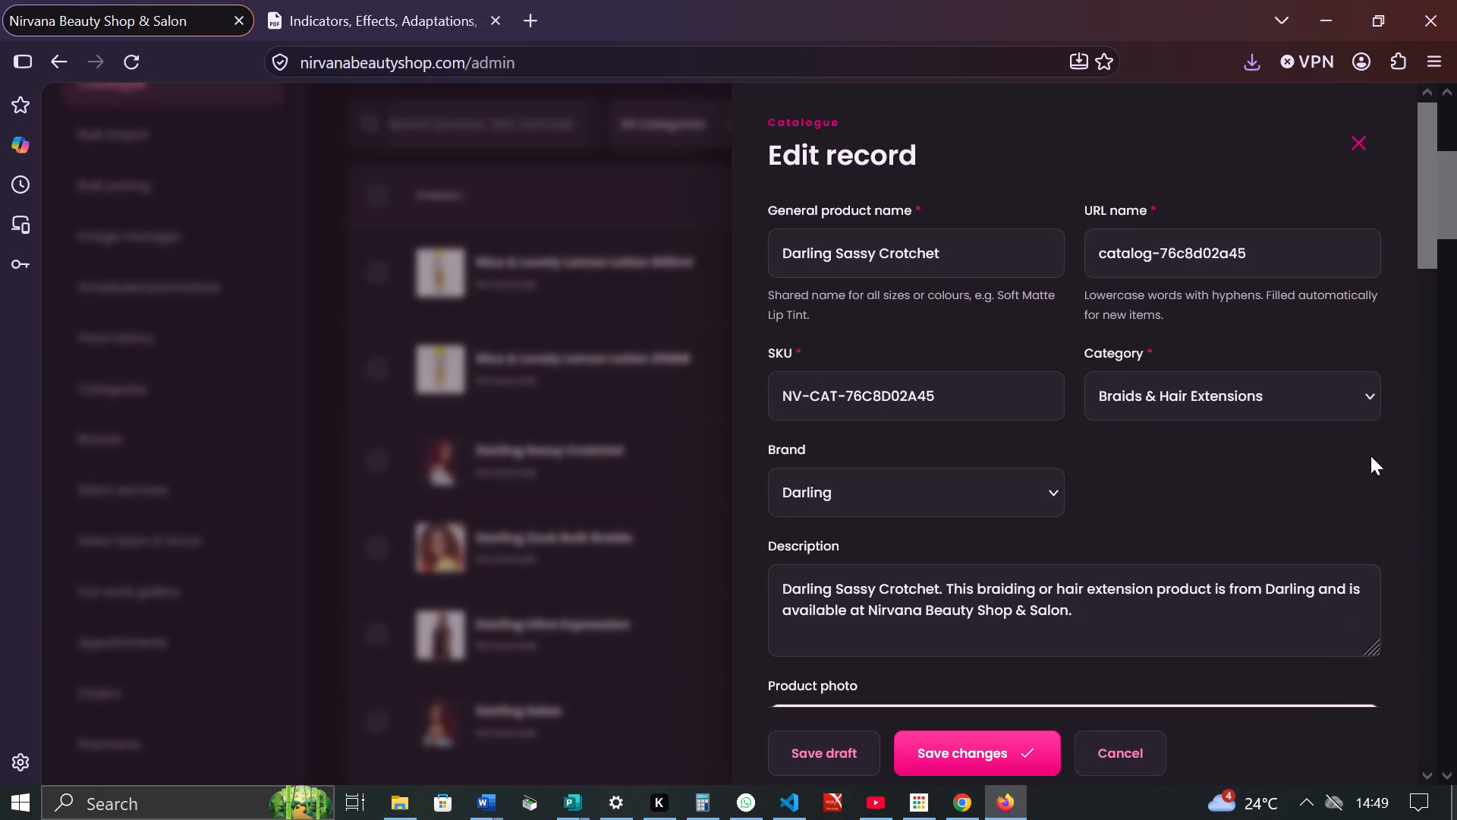
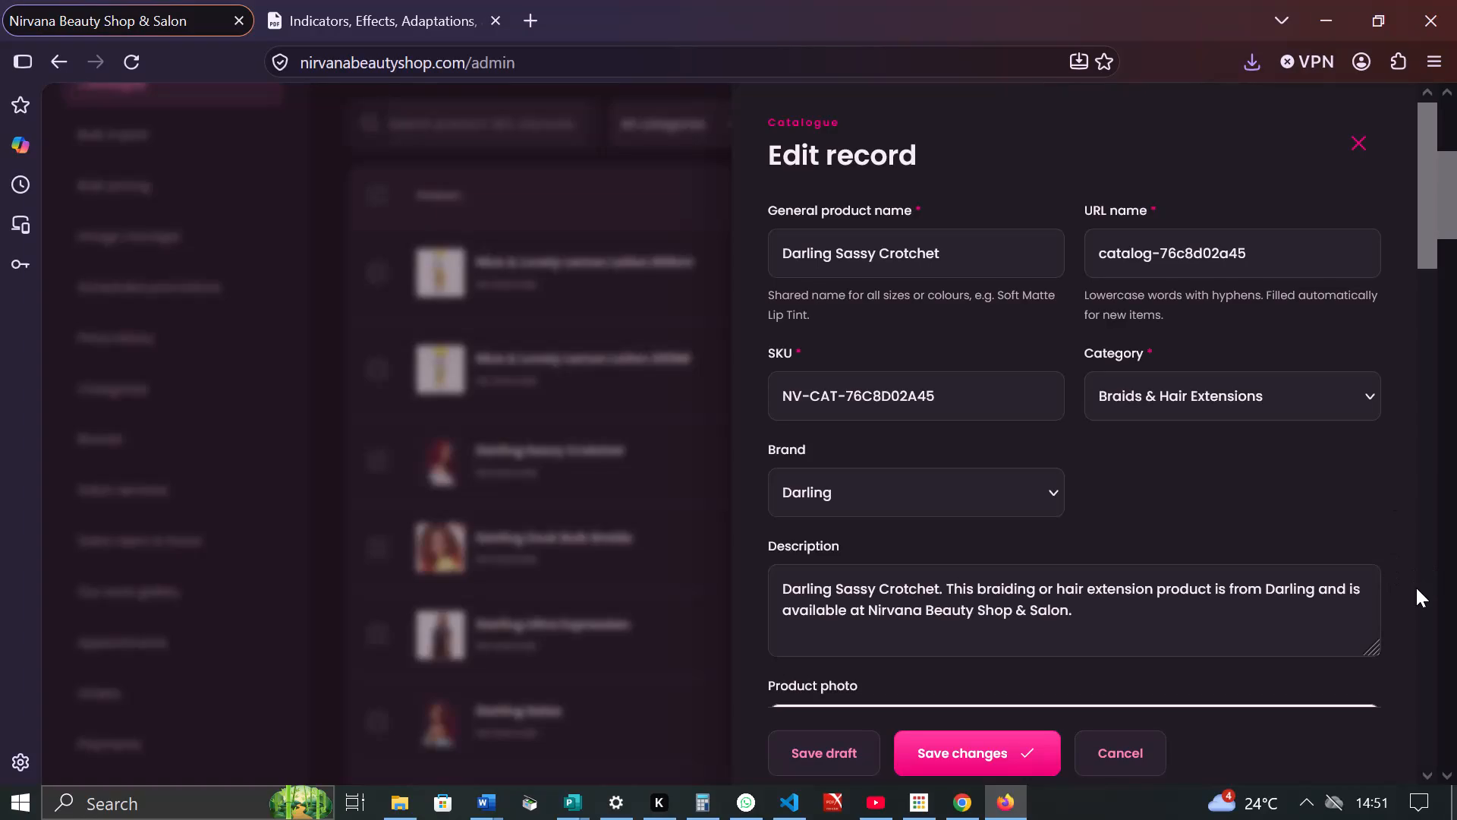
# Set the 1/33 option's stock to 0 in the Darling Sassy Crotchet record and save the changes.
pyautogui.scroll(1, 1080, 510)
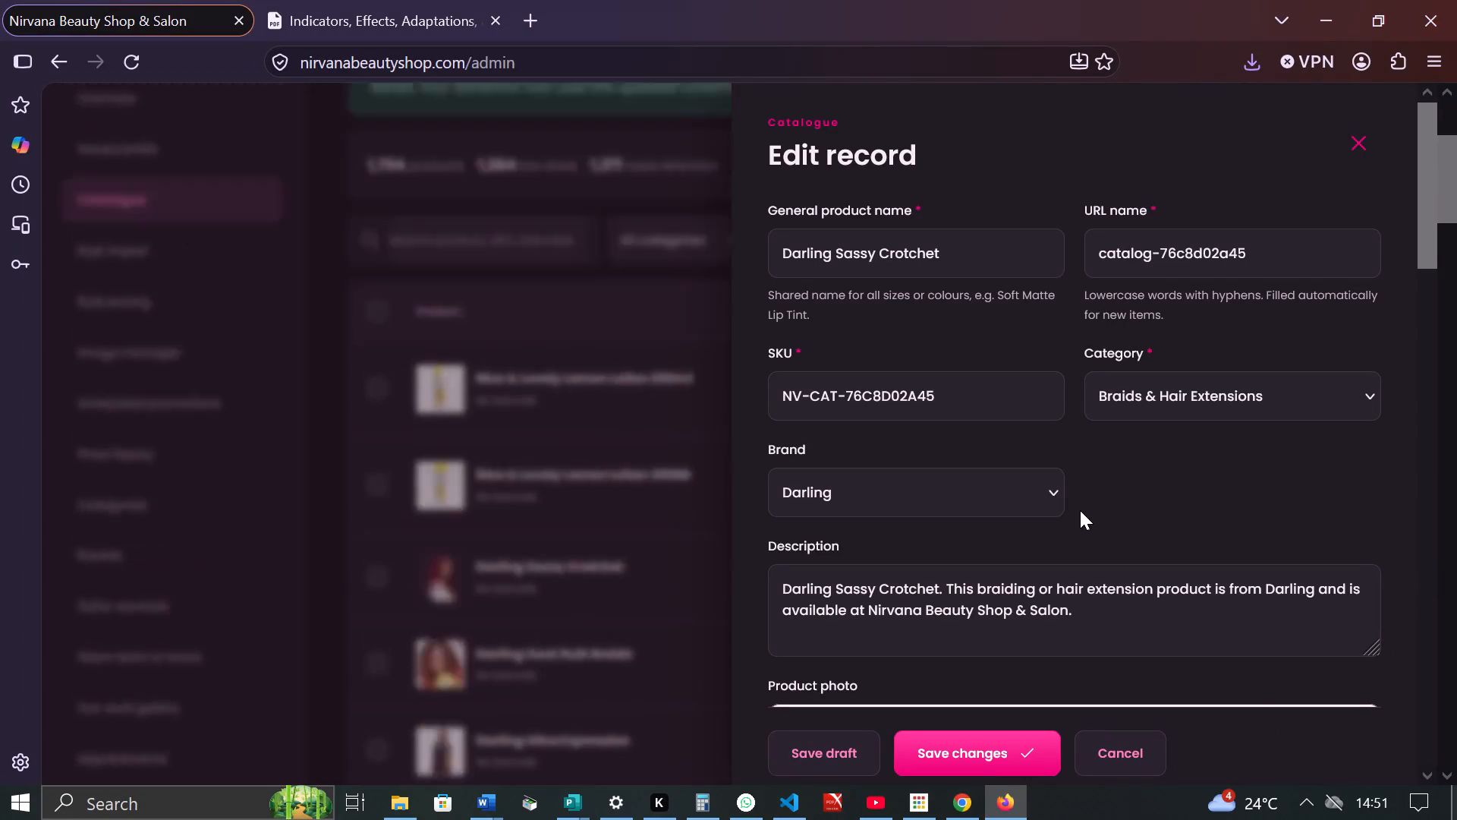
pyautogui.scroll(-1, 1080, 510)
pyautogui.scroll(-1, 1198, 507)
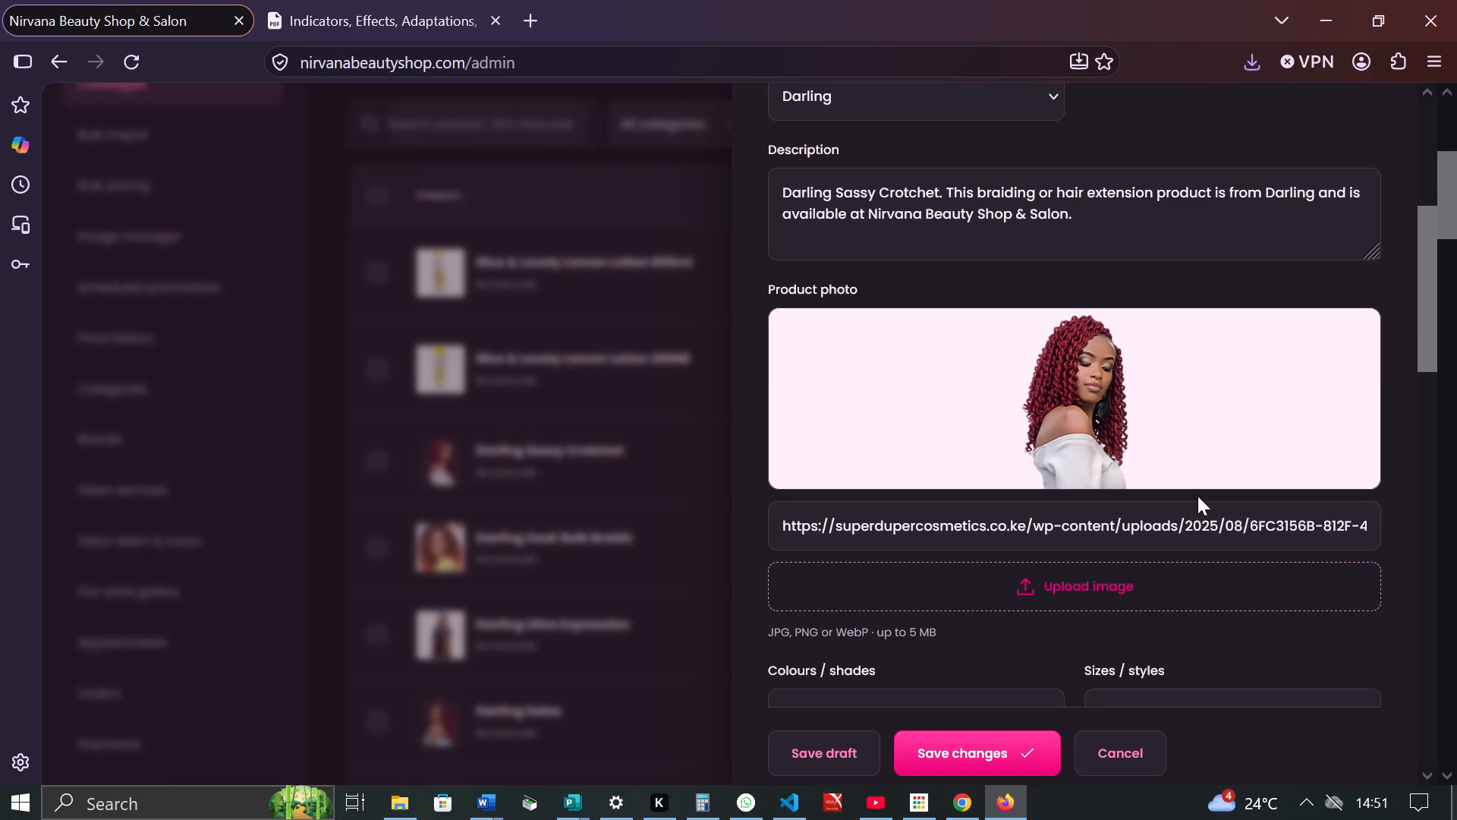
pyautogui.scroll(-2, 1194, 503)
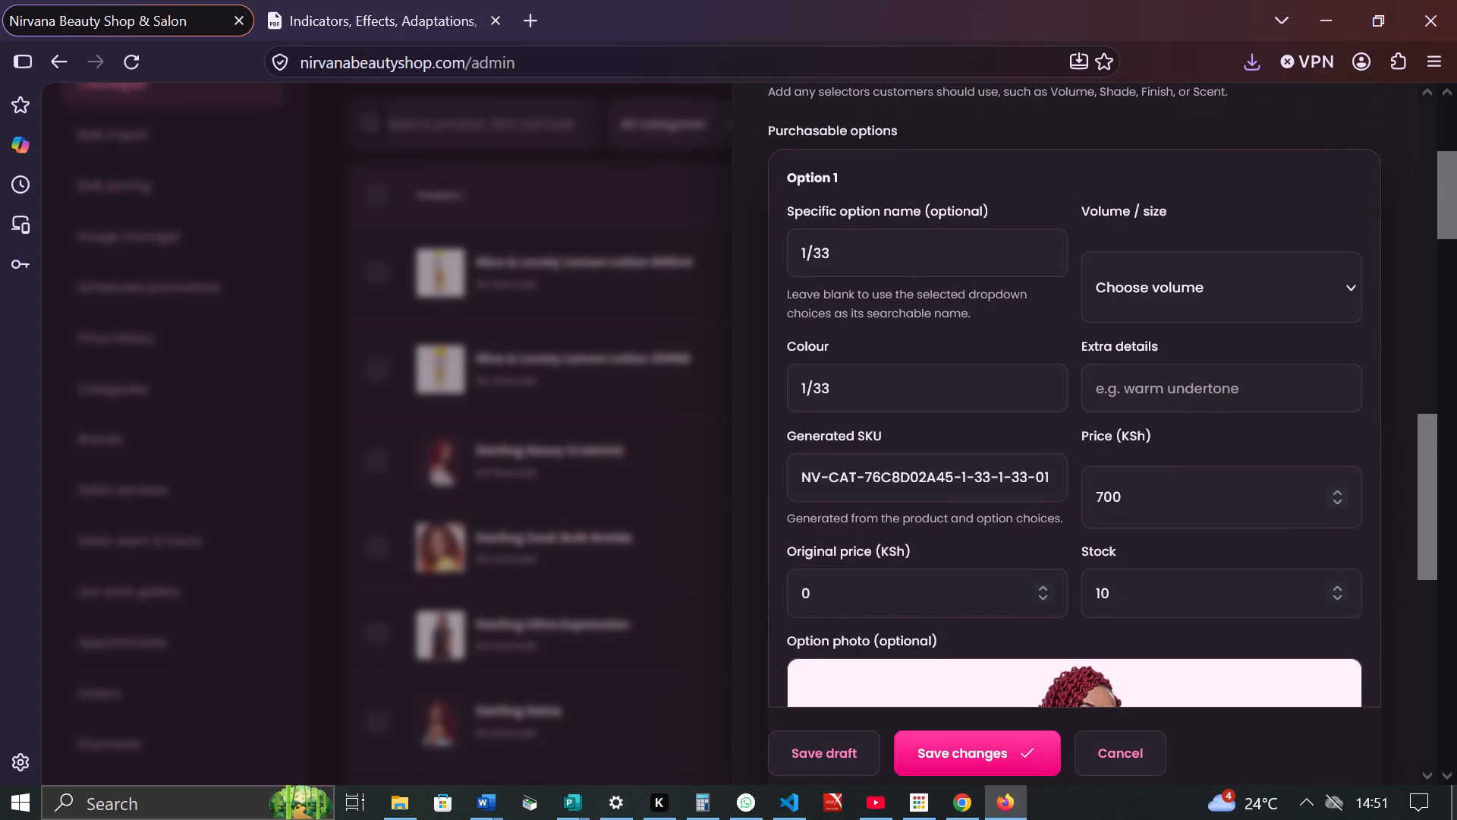
pyautogui.press('BackSpace')
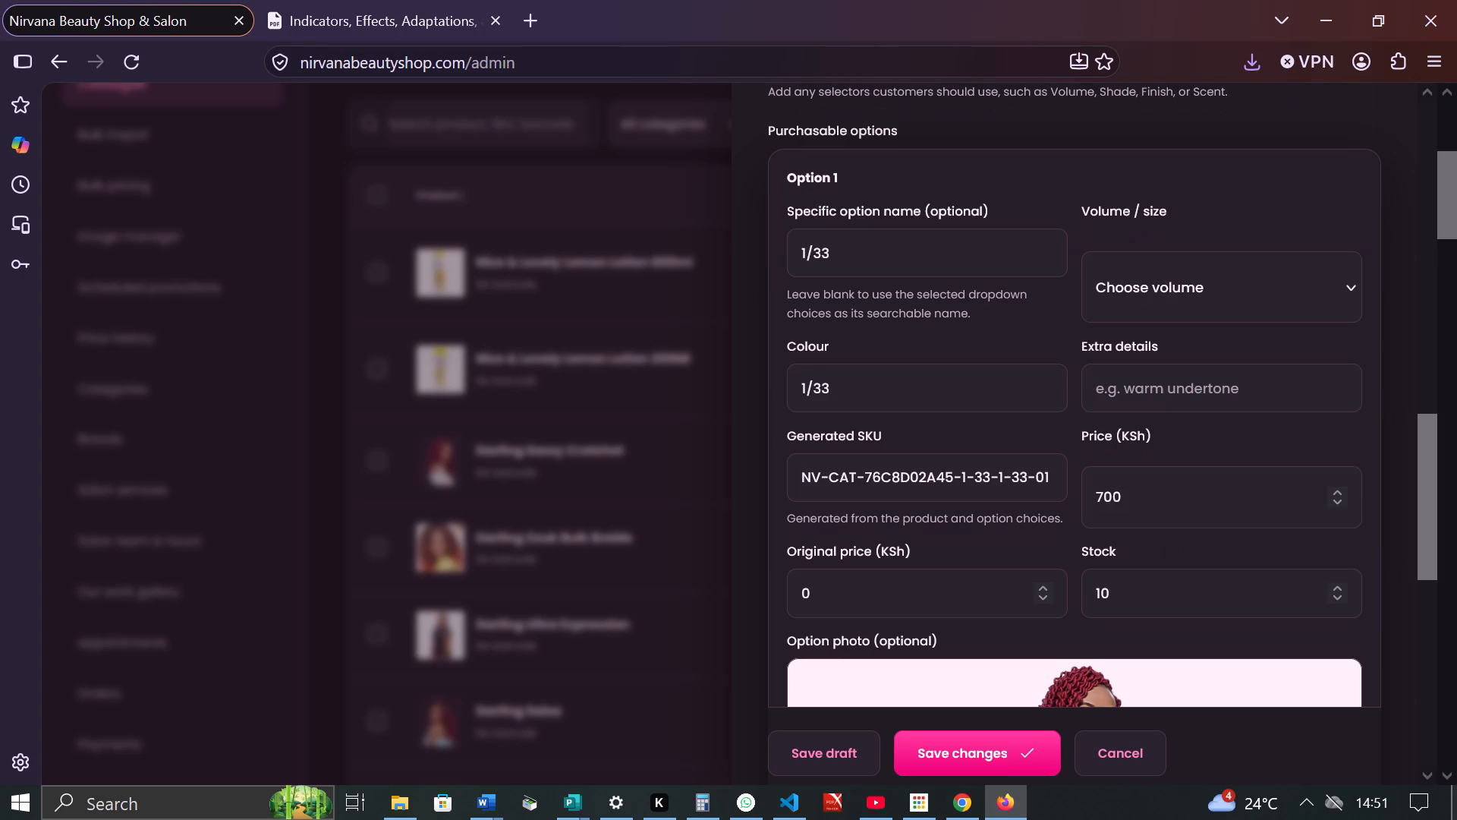
pyautogui.click(1103, 593)
pyautogui.press('BackSpace')
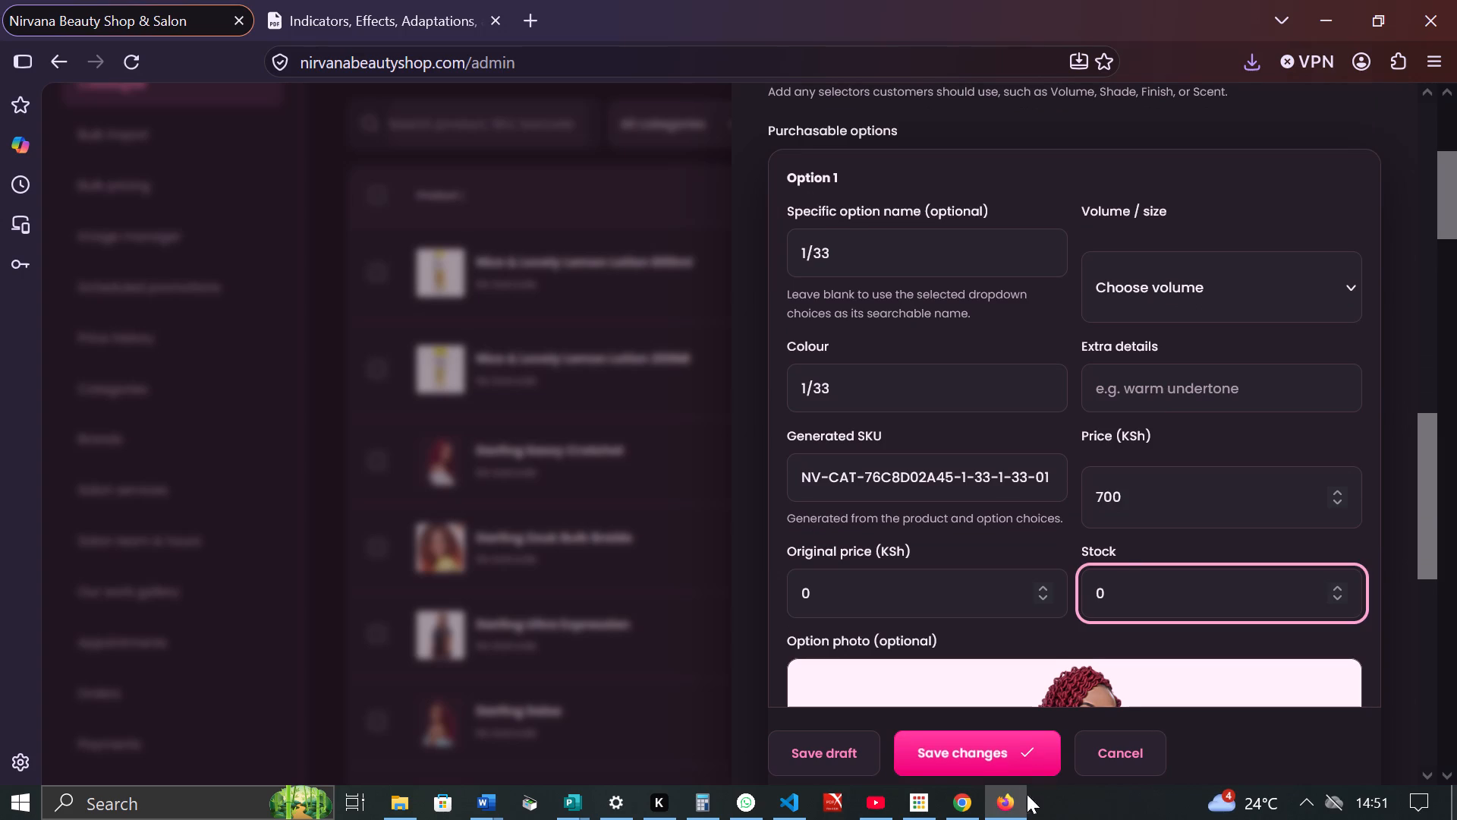
pyautogui.click(1002, 763)
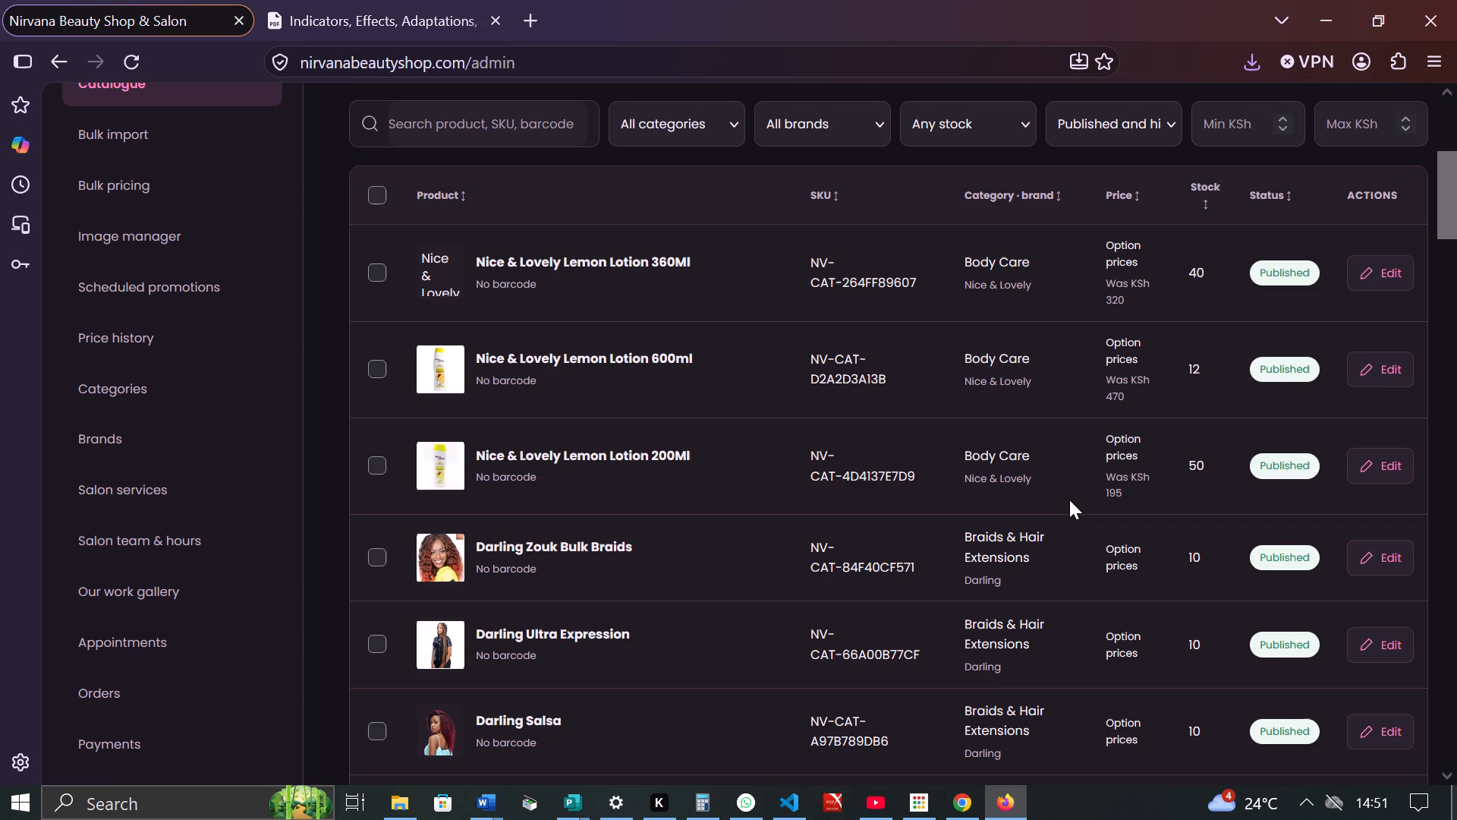
# Open the Darling Zouk Bulk Braids record and set the Standard option's price to KSh 230.
pyautogui.scroll(-1, 1064, 501)
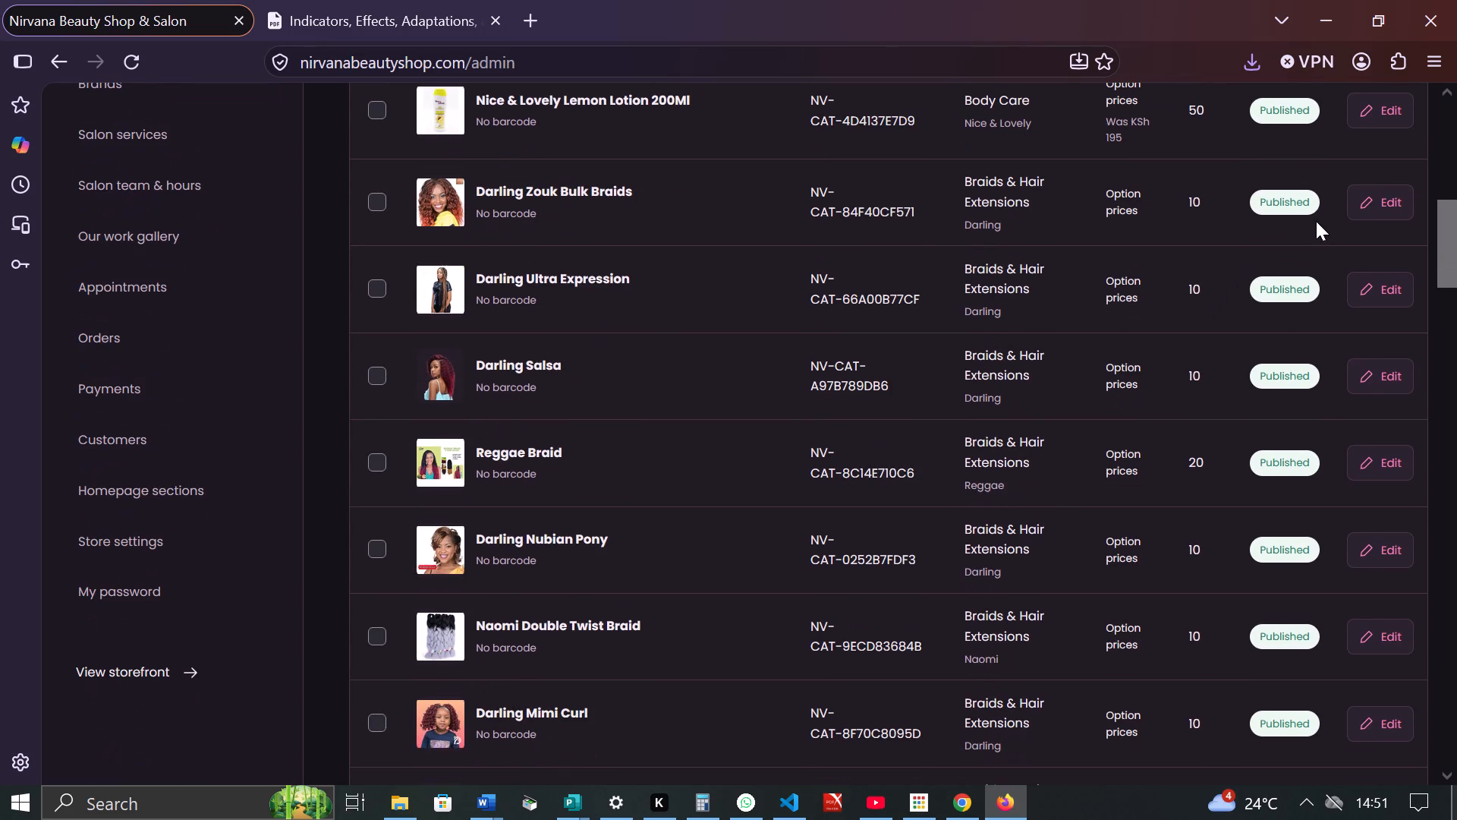
pyautogui.click(1391, 200)
pyautogui.scroll(-2, 1187, 282)
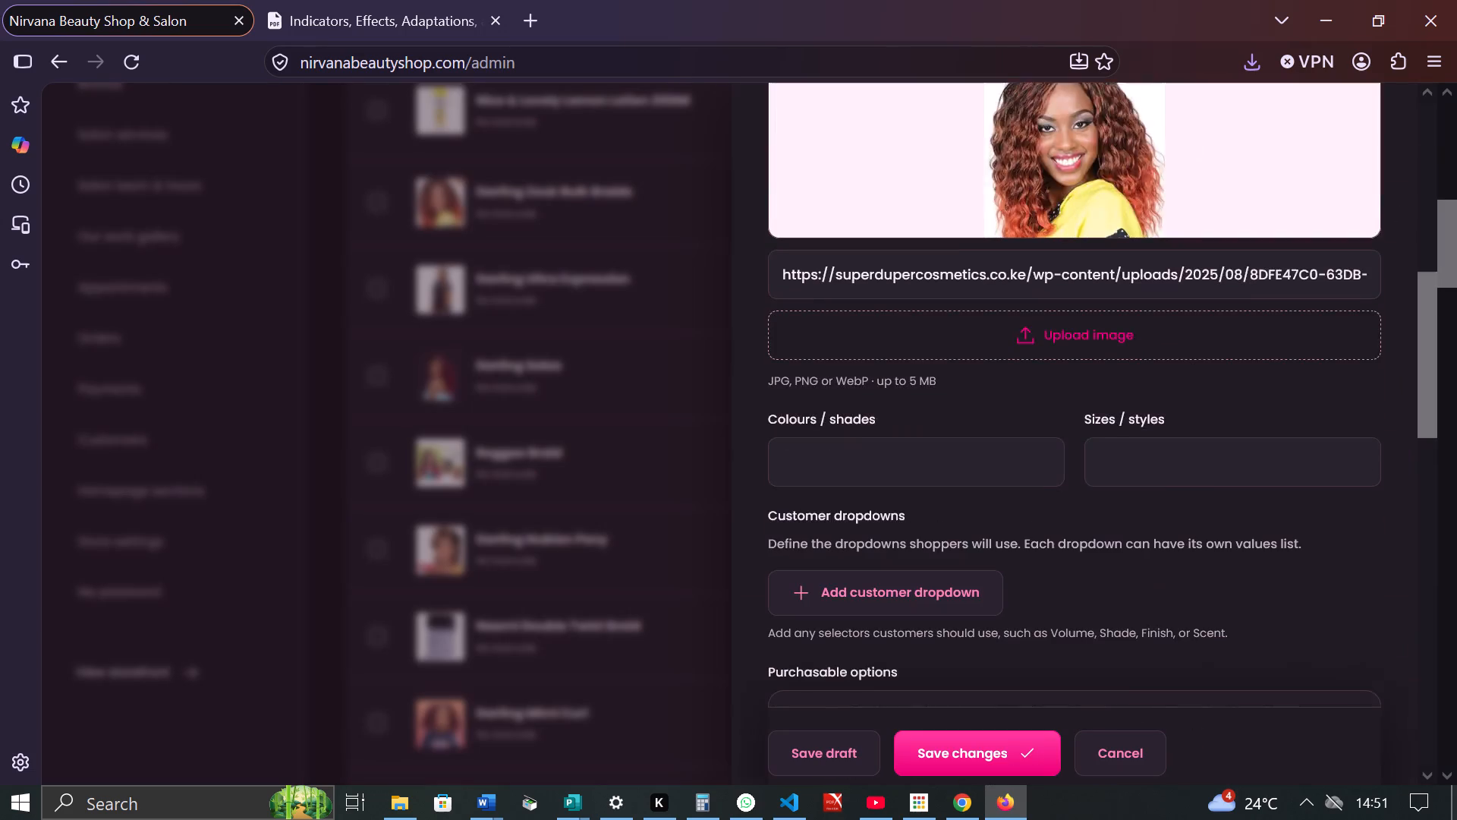
pyautogui.scroll(1, 1169, 342)
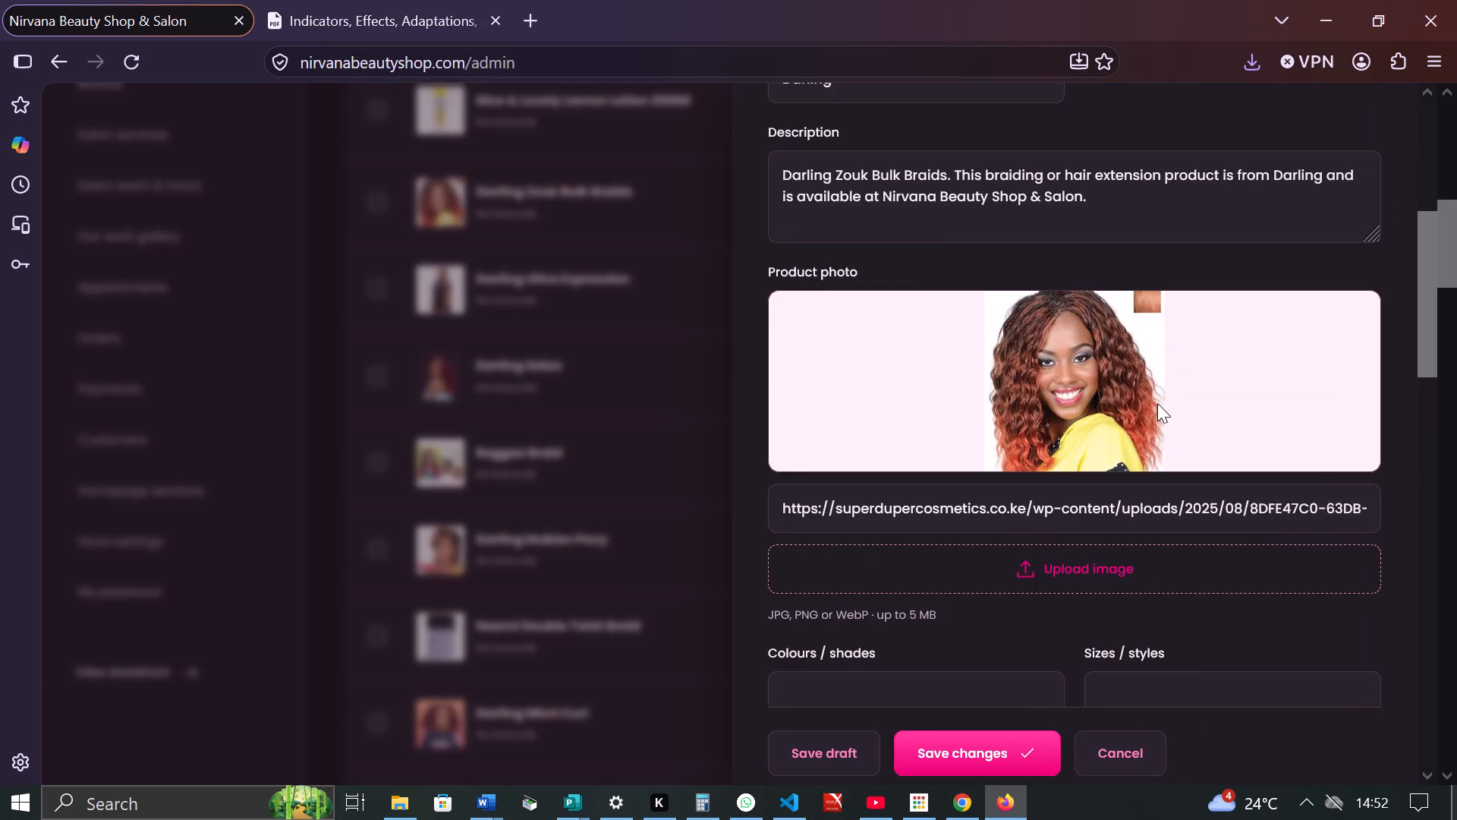
pyautogui.scroll(-1, 1157, 403)
pyautogui.scroll(-1, 1128, 544)
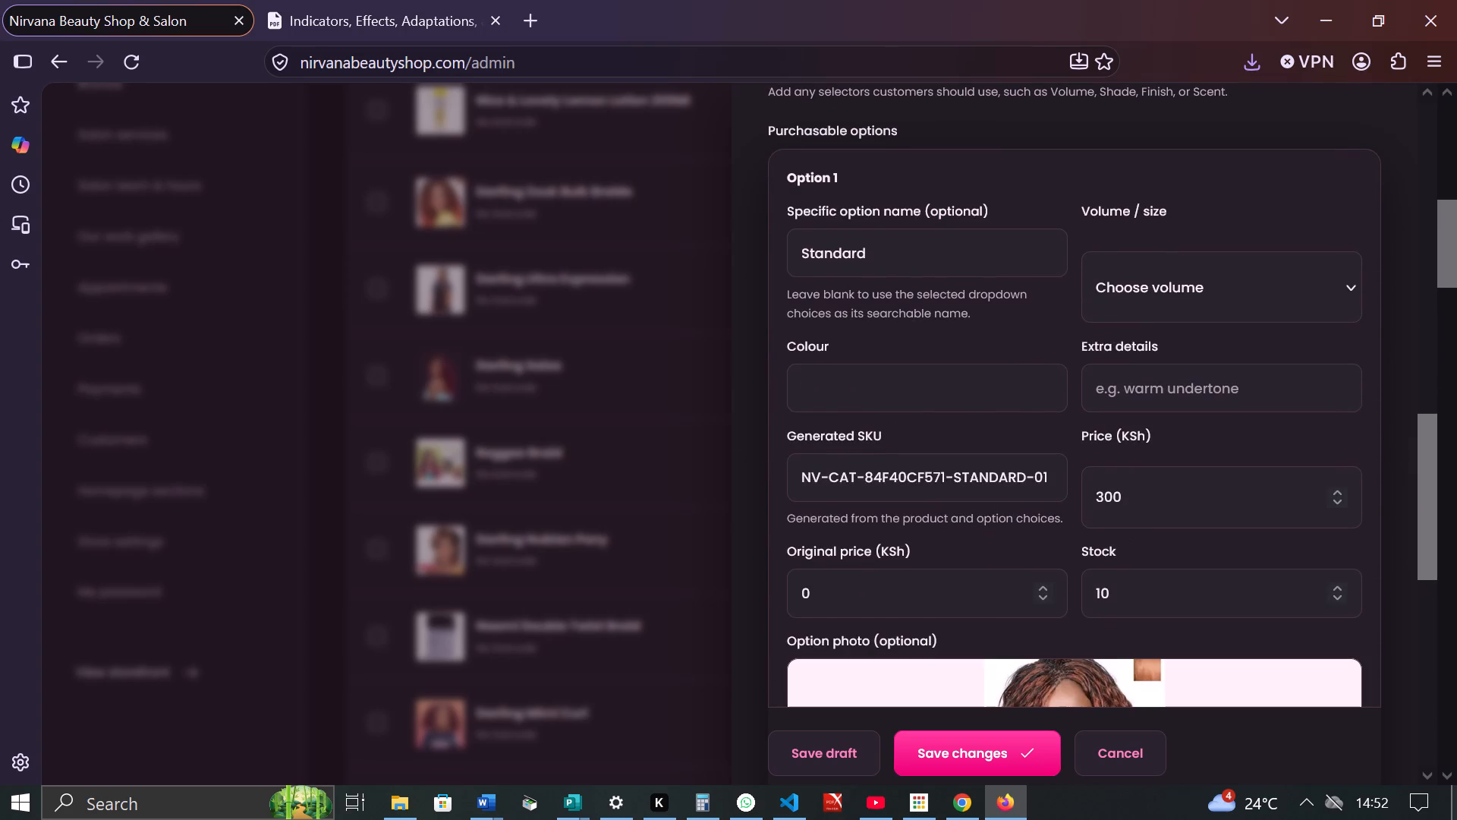
pyautogui.click(1125, 498)
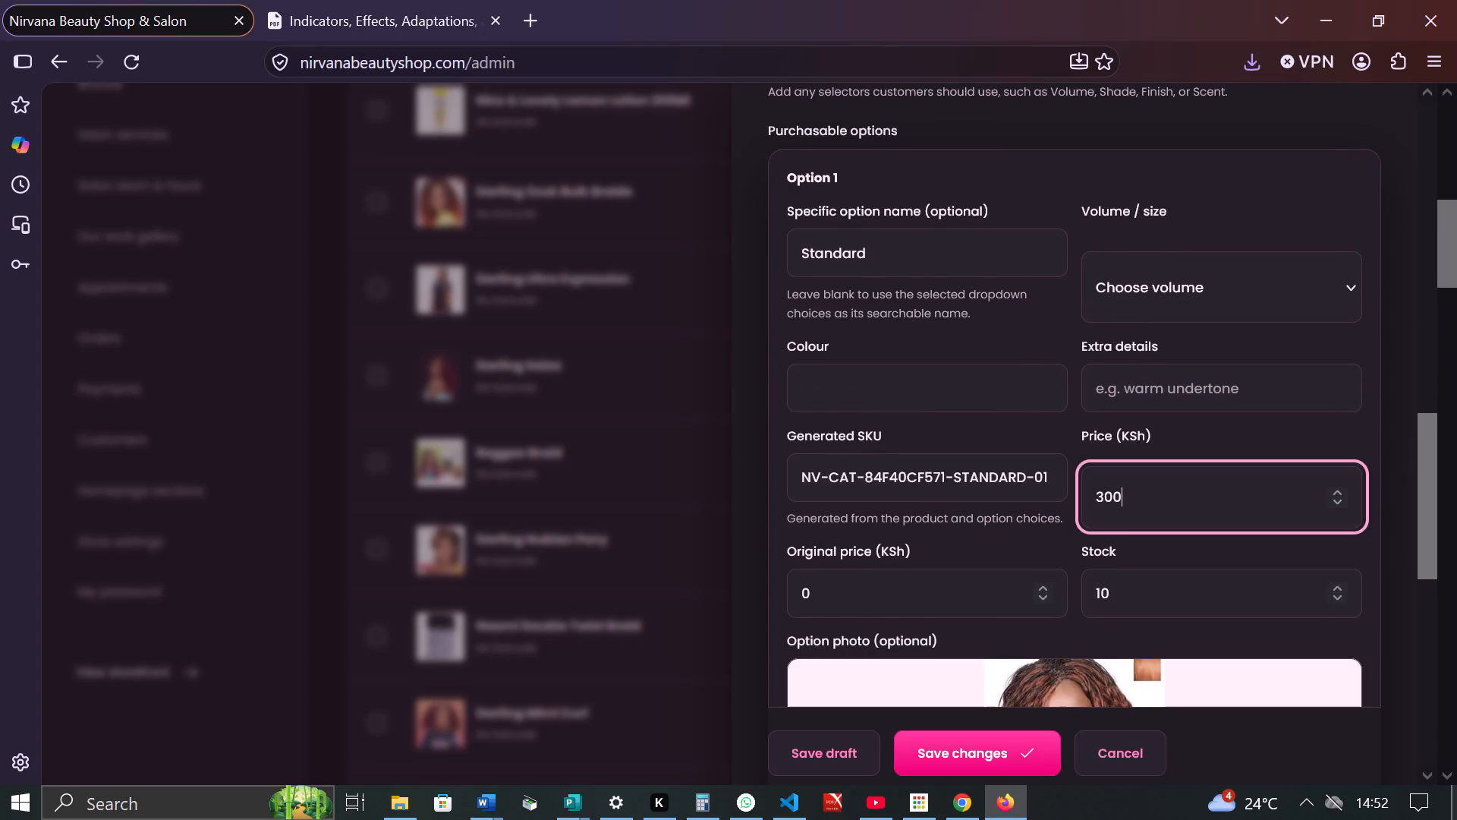
pyautogui.press('BackSpace')
pyautogui.press('BackSpace')
pyautogui.press('BackSpace')
pyautogui.press('BackSpace')
pyautogui.write('230')
# Set the Standard option's stock to 50 in the Darling Zouk Bulk Braids record and save the changes.
pyautogui.click(1162, 588)
pyautogui.press('BackSpace')
pyautogui.press('BackSpace')
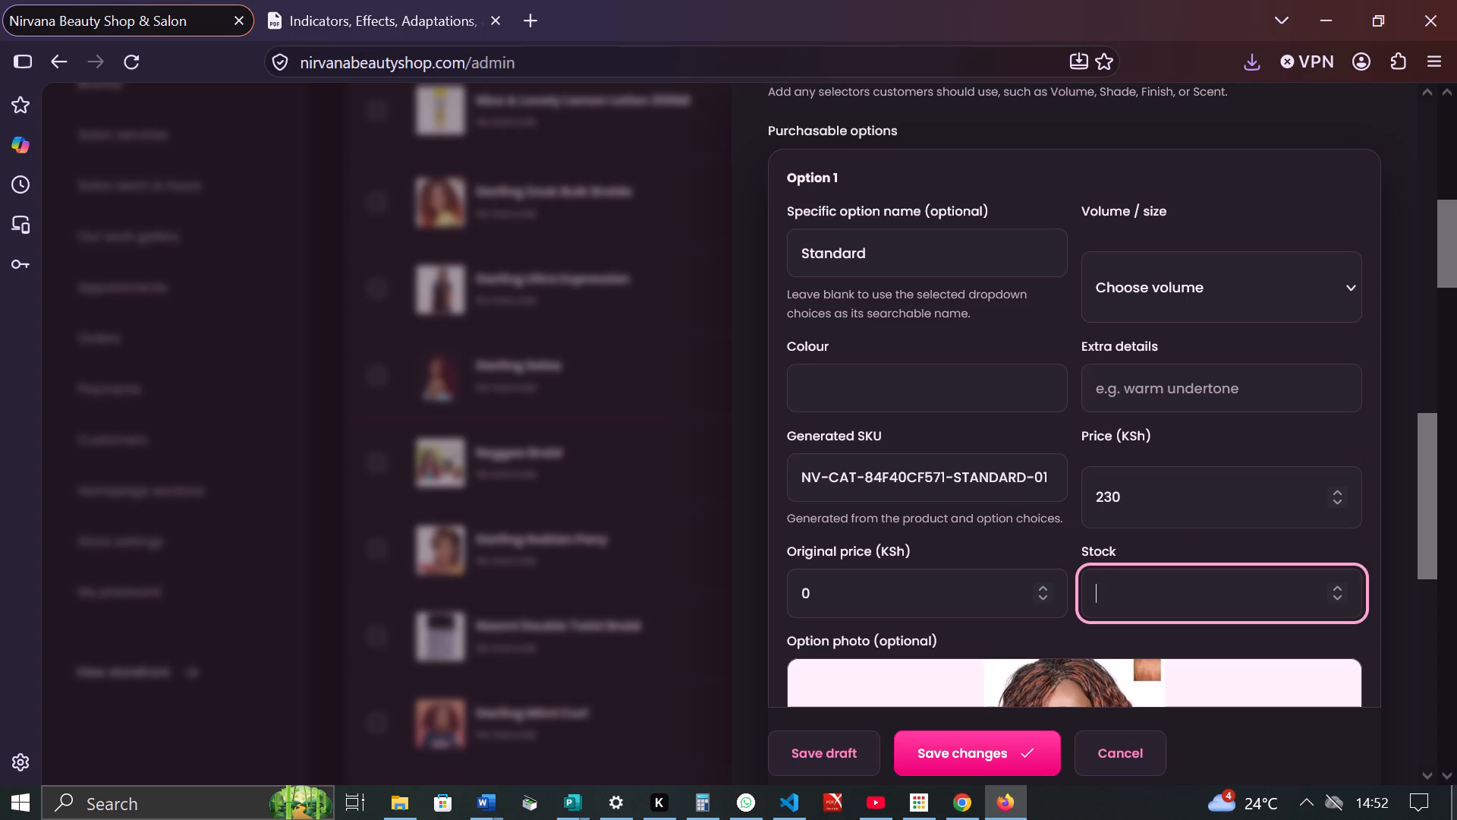
pyautogui.press('5')
pyautogui.press('0')
pyautogui.click(948, 744)
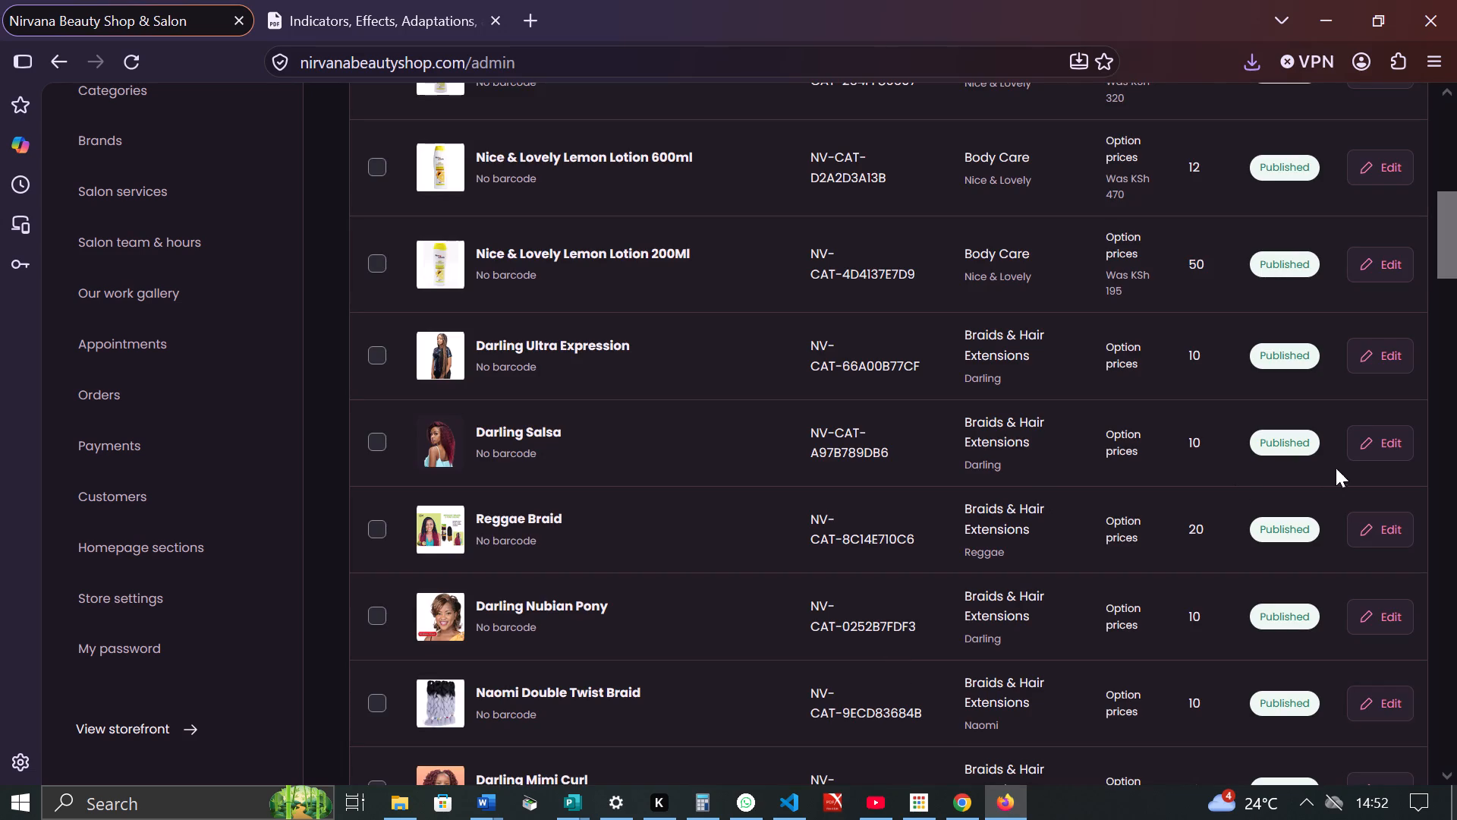
# Open the Darling Ultra Expression record and set the Standard option's price to KSh 300.
pyautogui.click(1377, 348)
pyautogui.scroll(-1, 1160, 504)
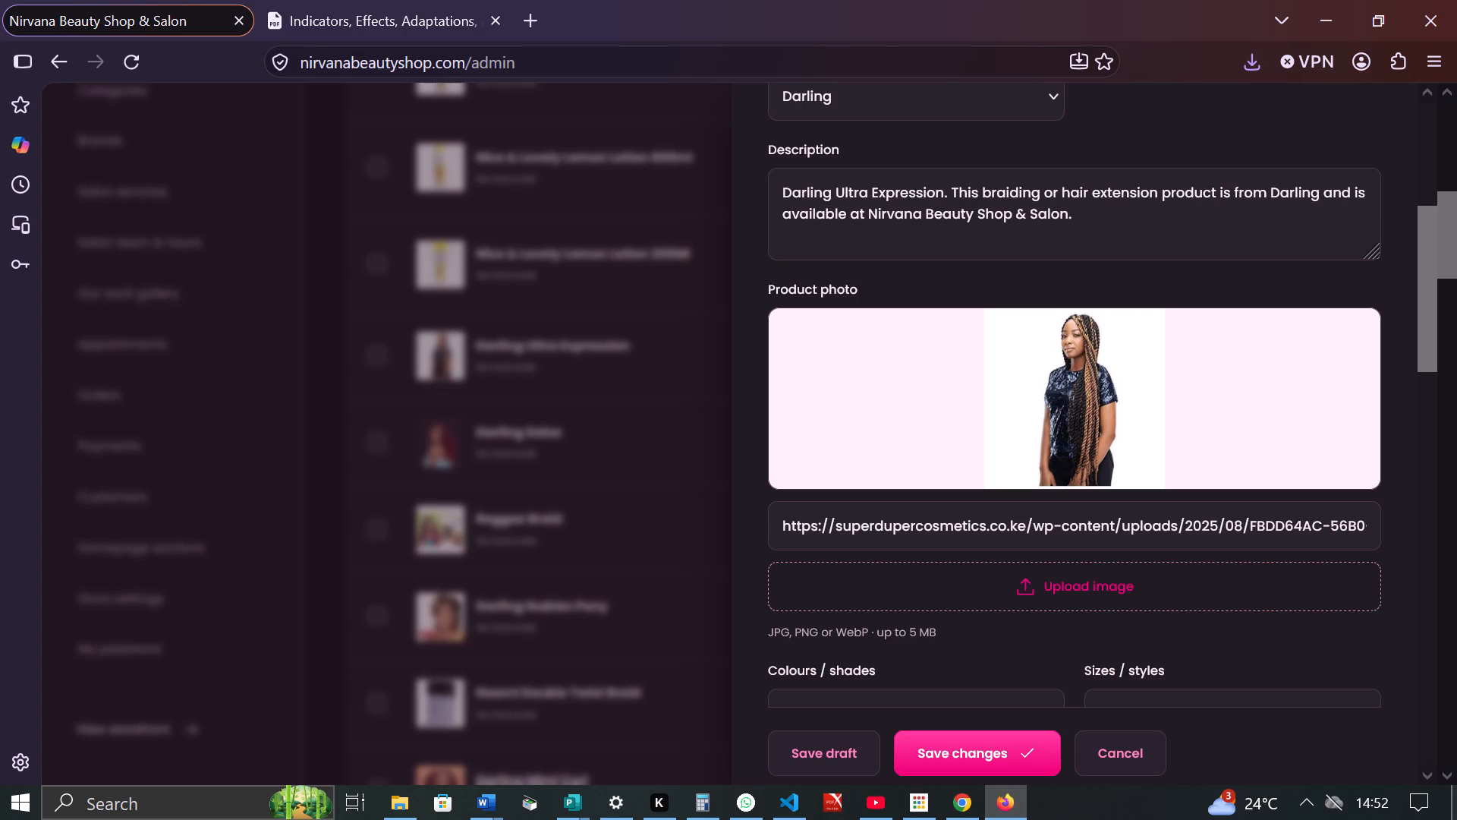
pyautogui.scroll(-2, 1179, 523)
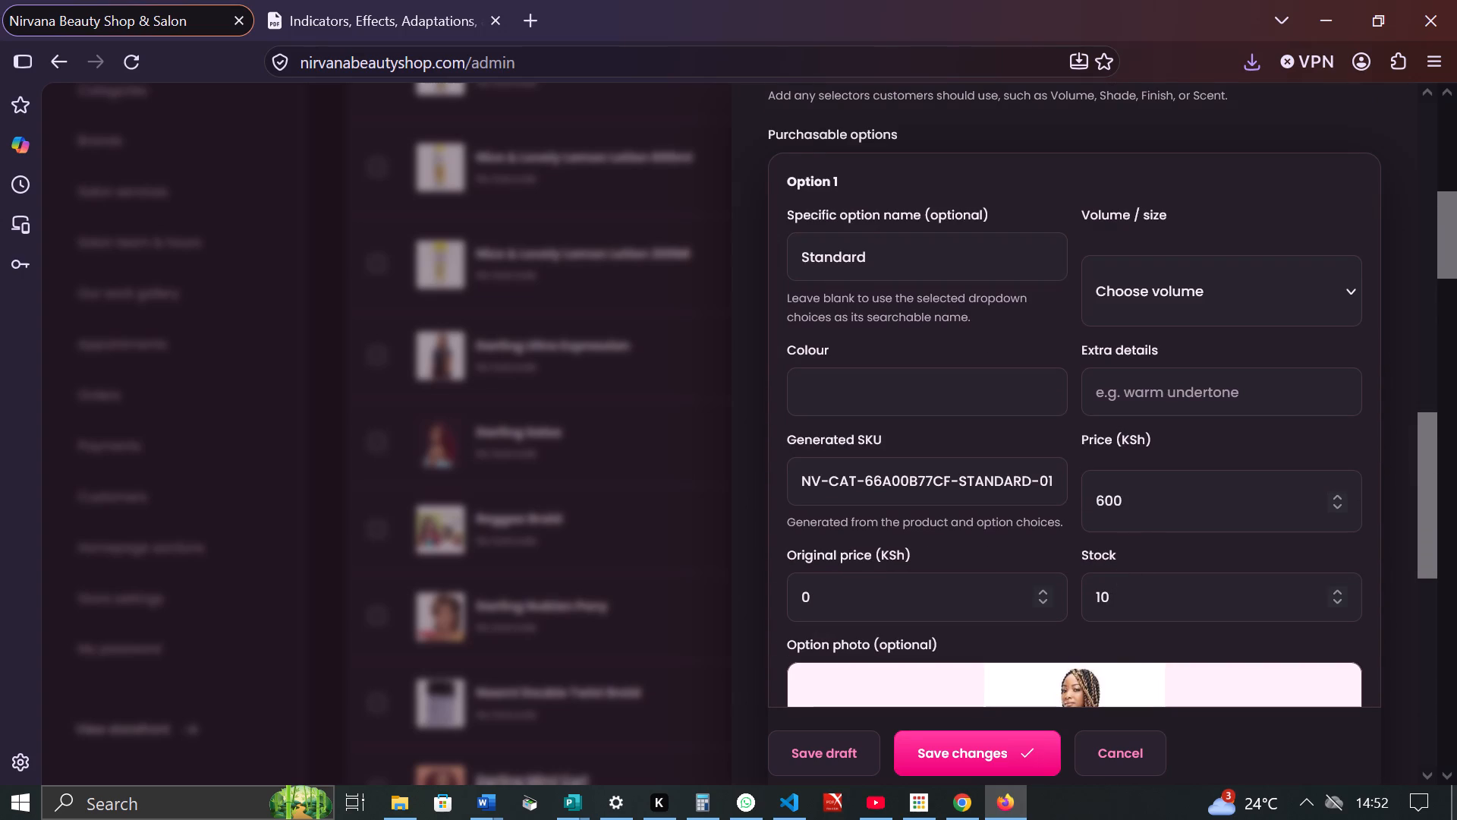
pyautogui.click(1105, 493)
pyautogui.press('BackSpace')
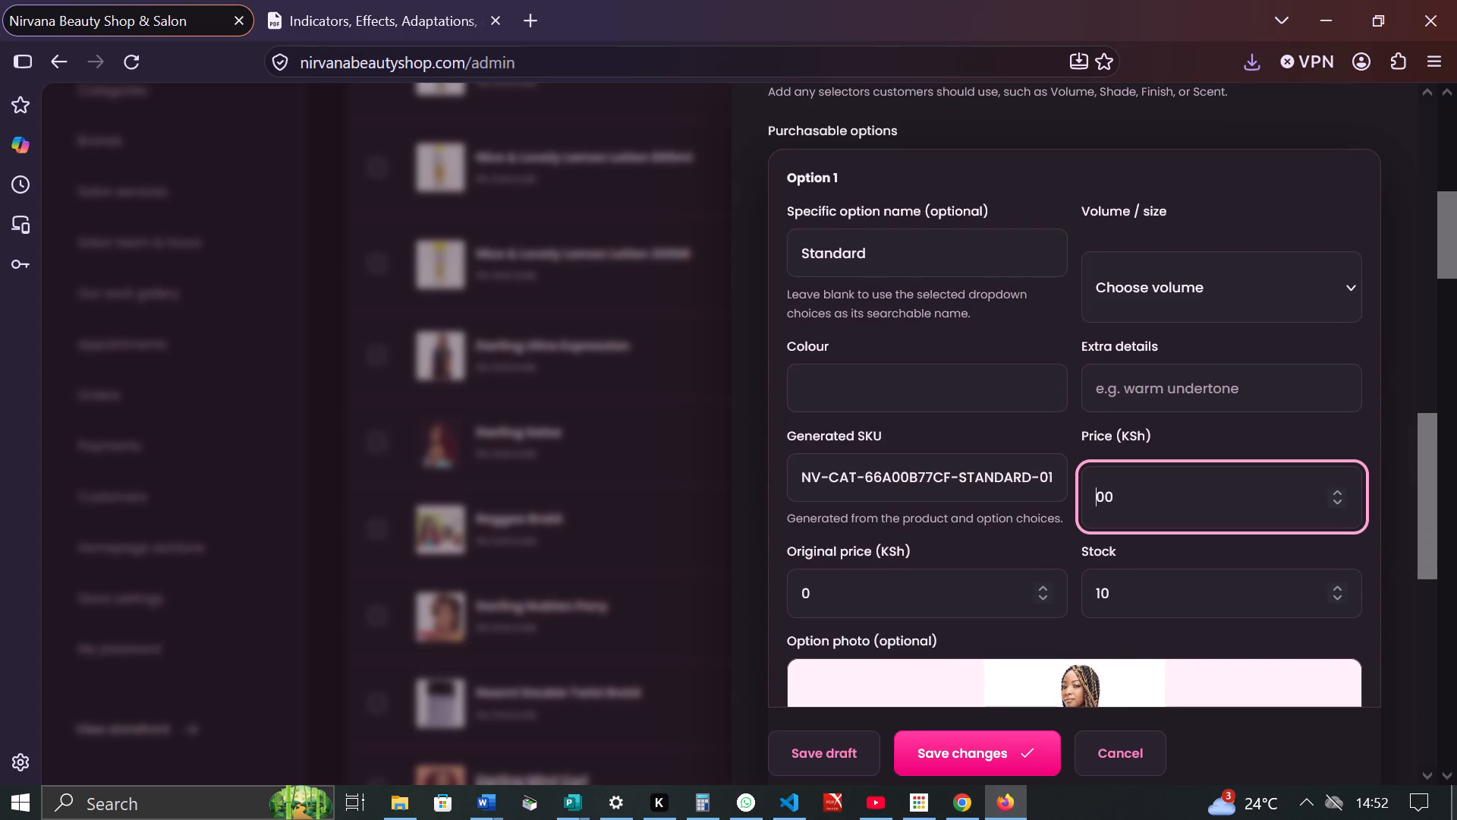
pyautogui.press('3')
# Set the Standard option's stock to 20 in the Darling Ultra Expression record and save the changes.
pyautogui.click(1144, 600)
pyautogui.press('BackSpace')
pyautogui.press('BackSpace')
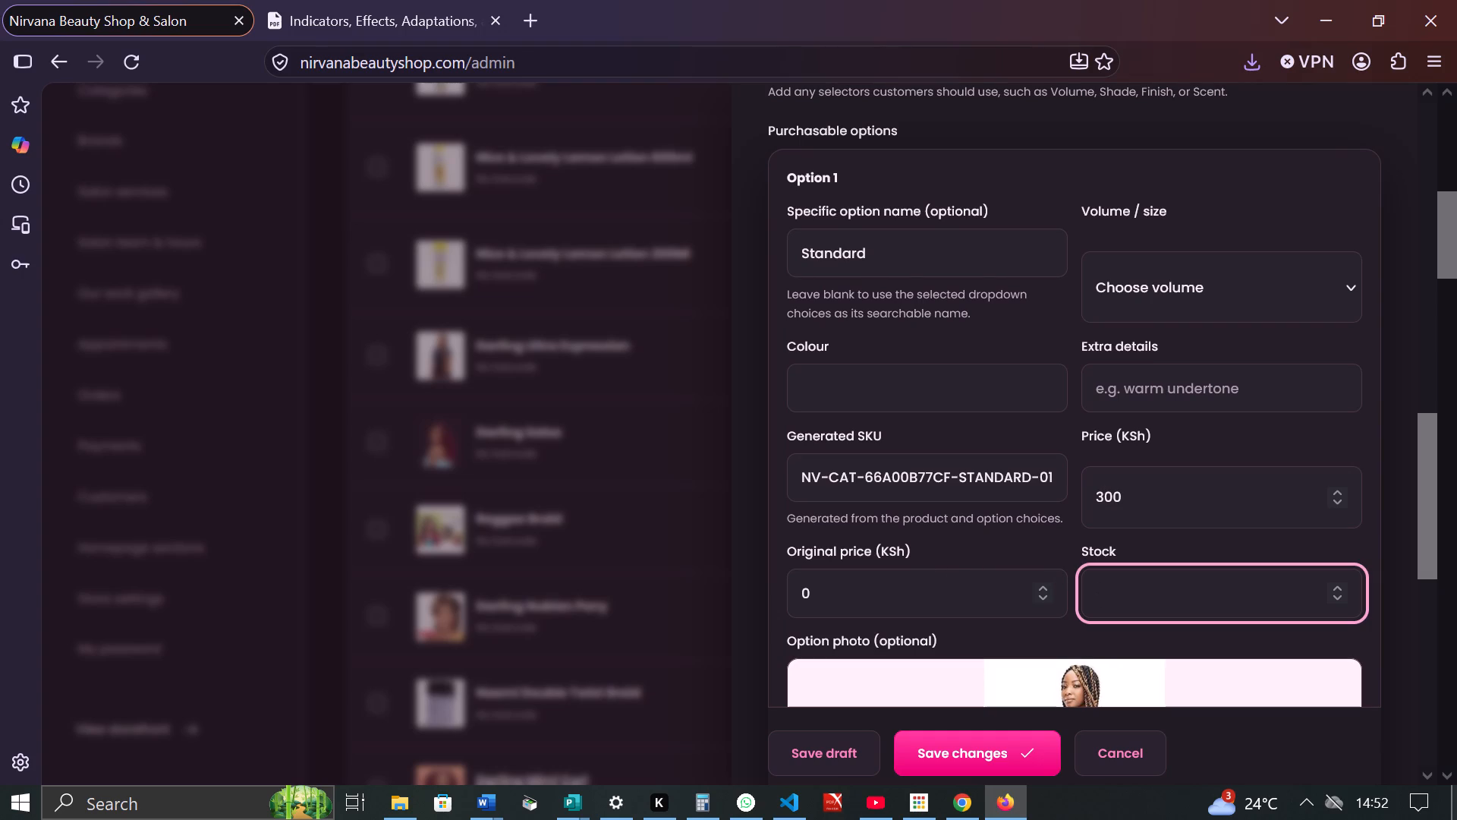
pyautogui.write('20')
pyautogui.click(988, 745)
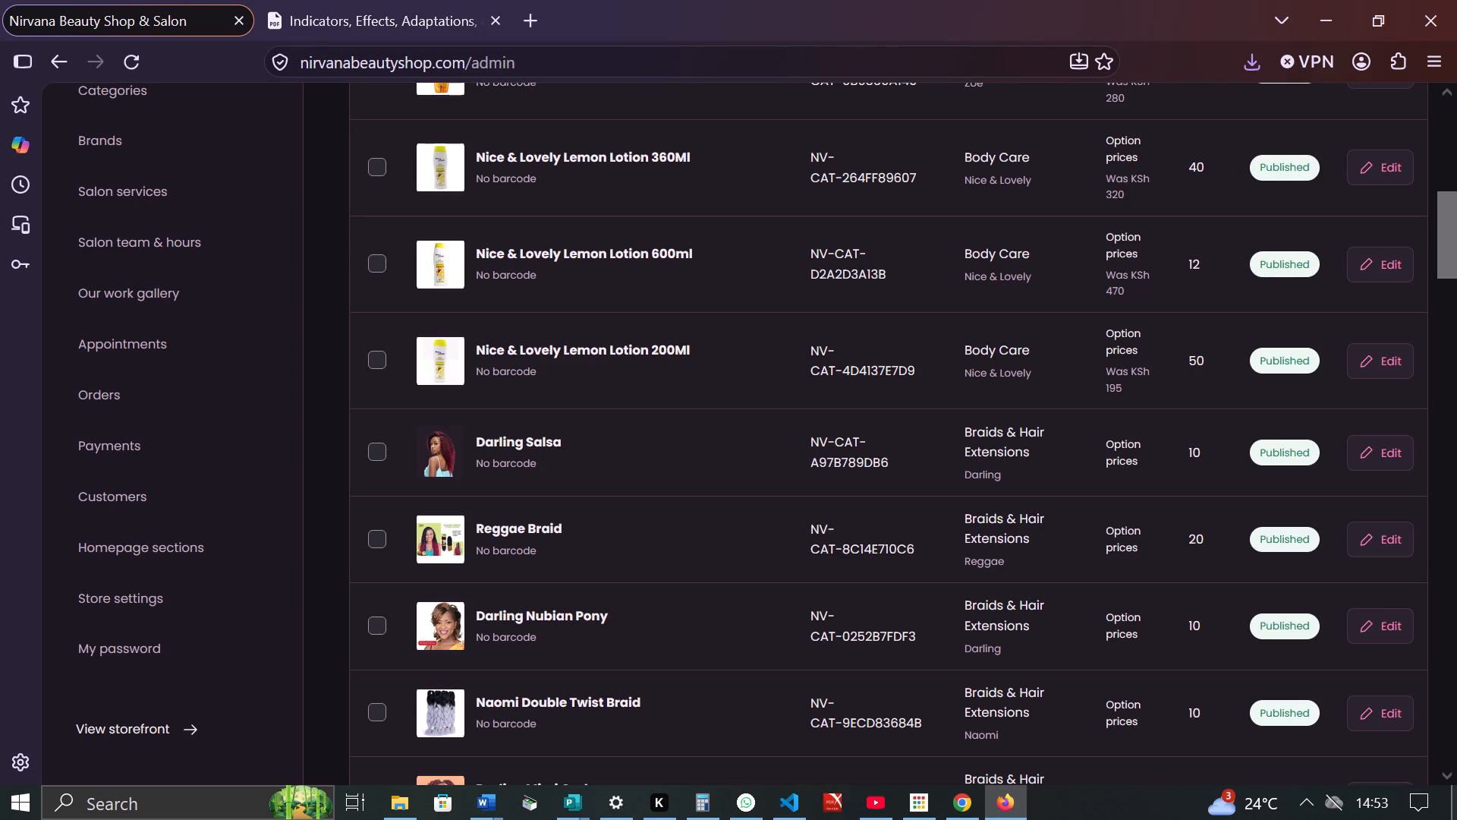
# Open the Darling Salsa record, set the Standard option's stock to 0 and save the changes.
pyautogui.click(1363, 446)
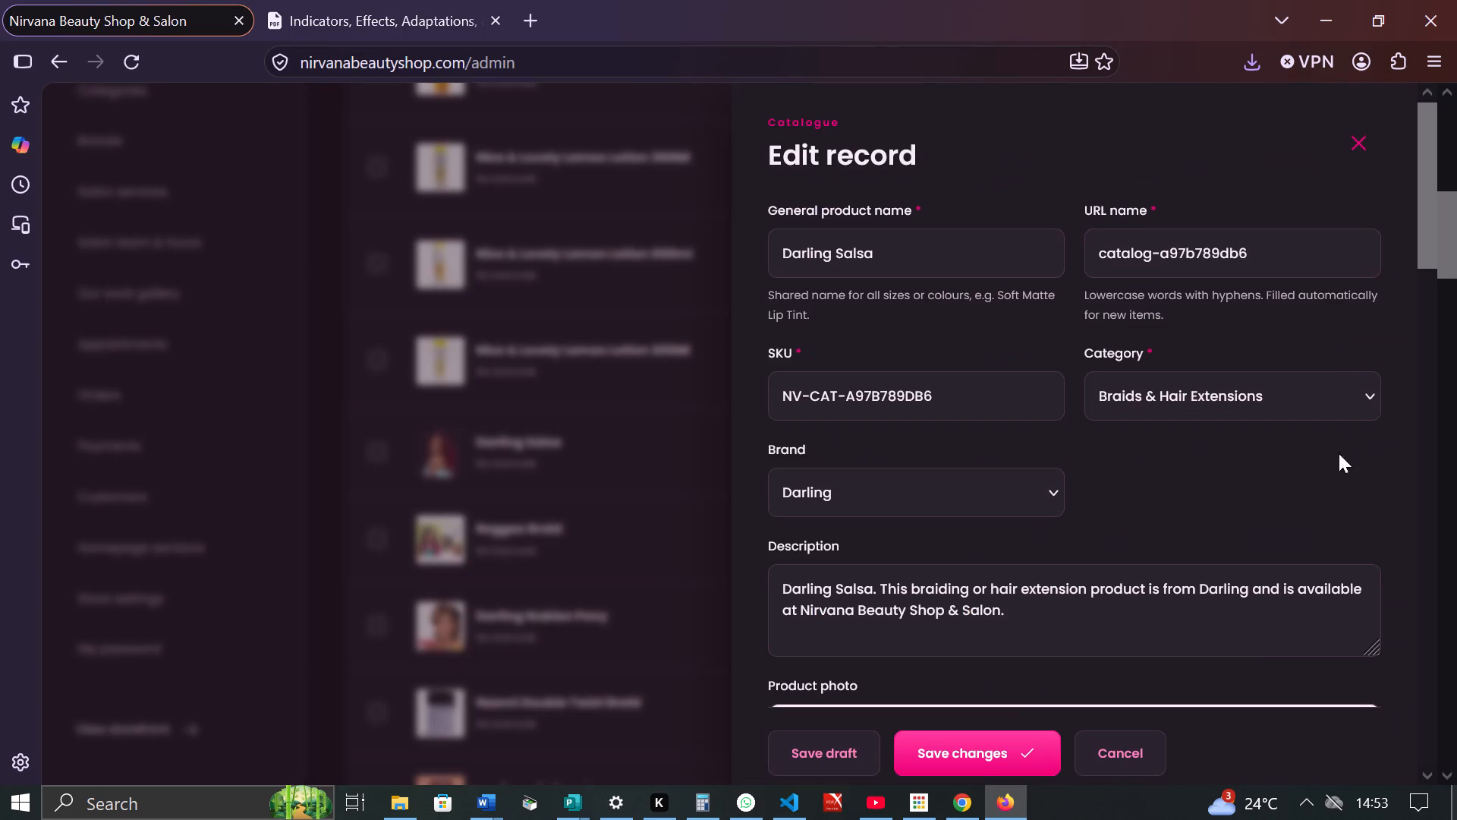
pyautogui.scroll(-2, 1152, 473)
pyautogui.scroll(1, 1154, 463)
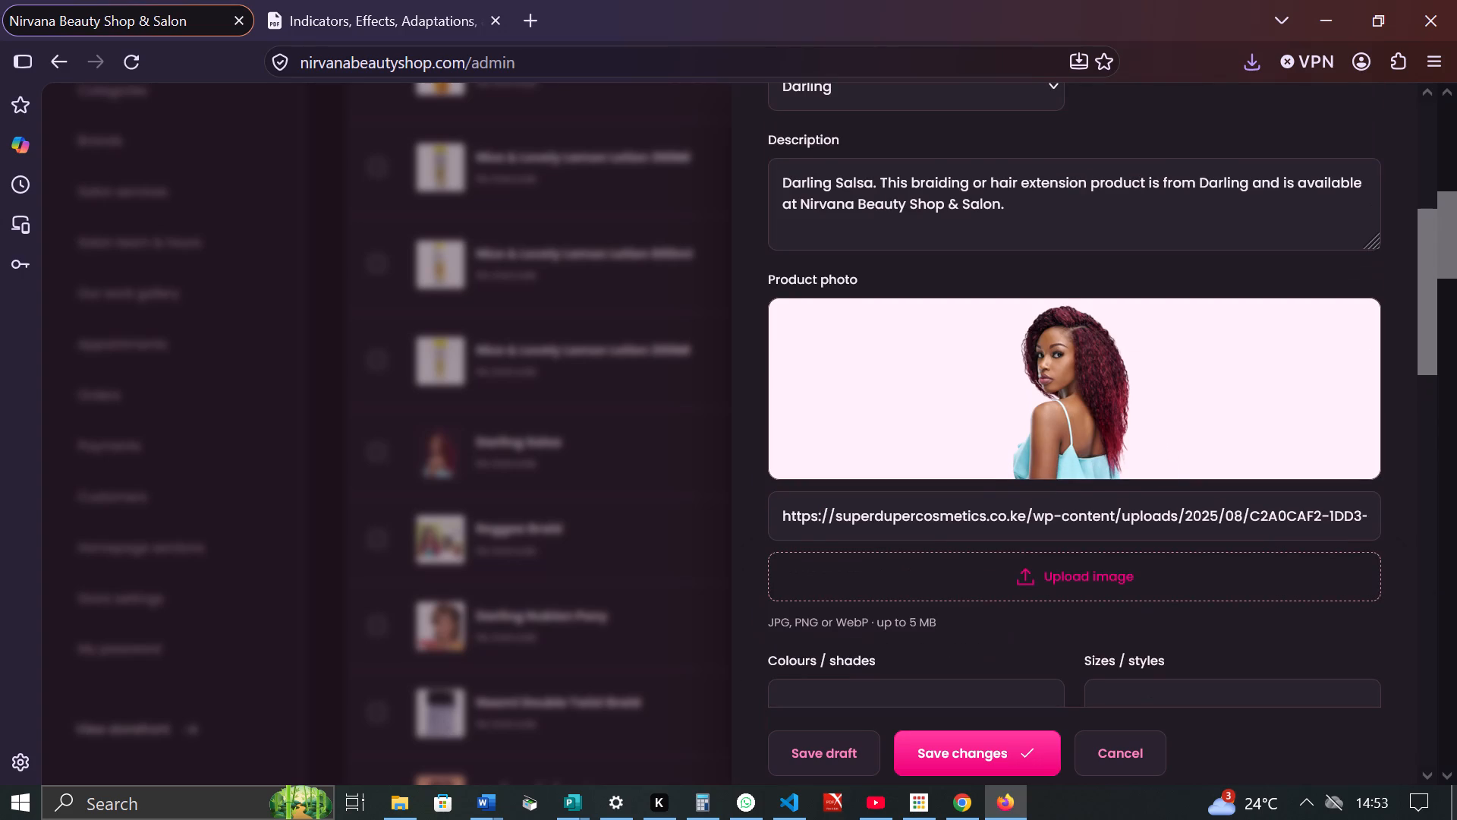
pyautogui.scroll(-1, 1188, 509)
pyautogui.scroll(-1, 1157, 610)
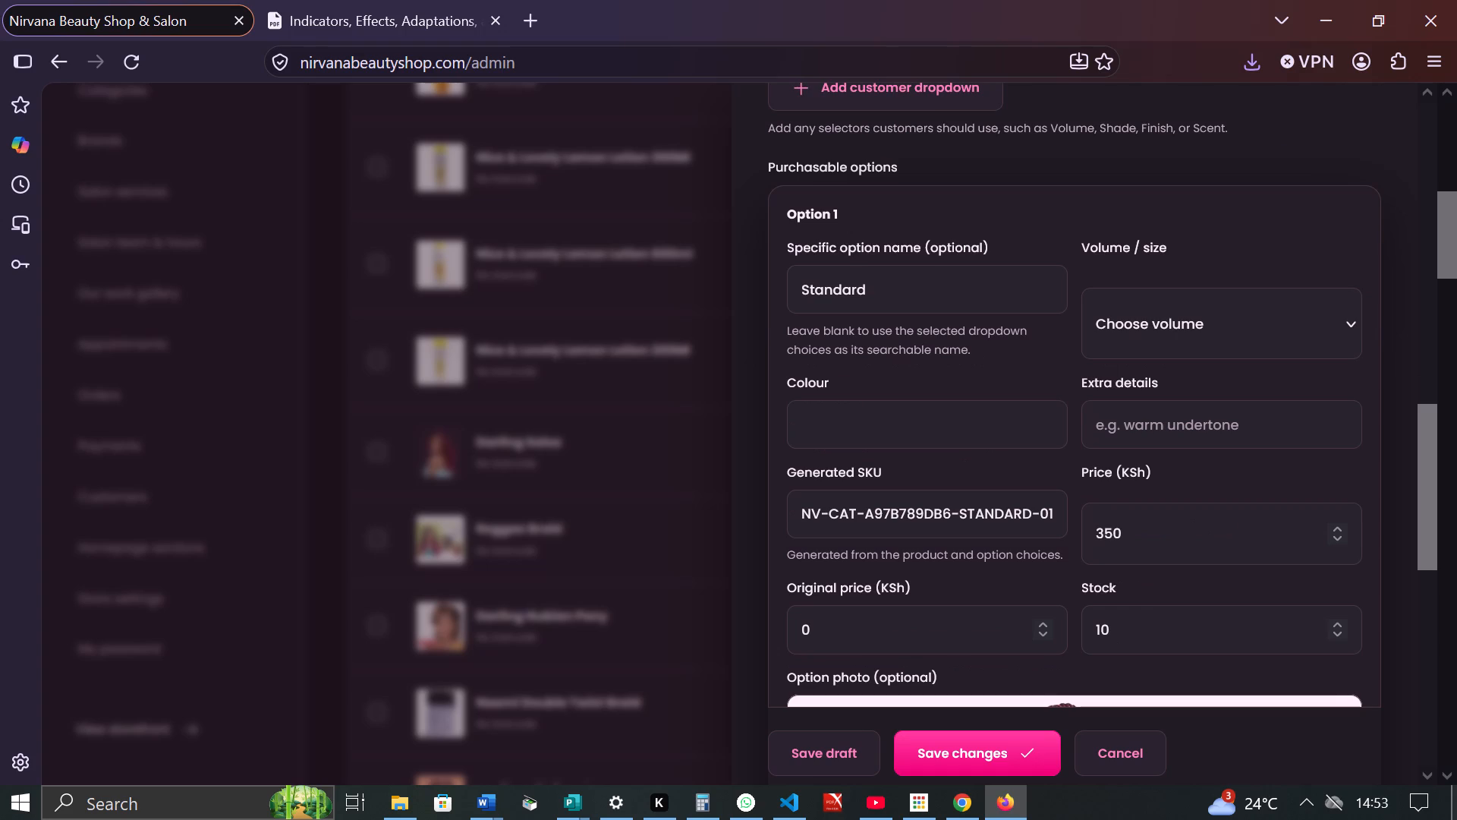
pyautogui.click(1101, 601)
pyautogui.press('BackSpace')
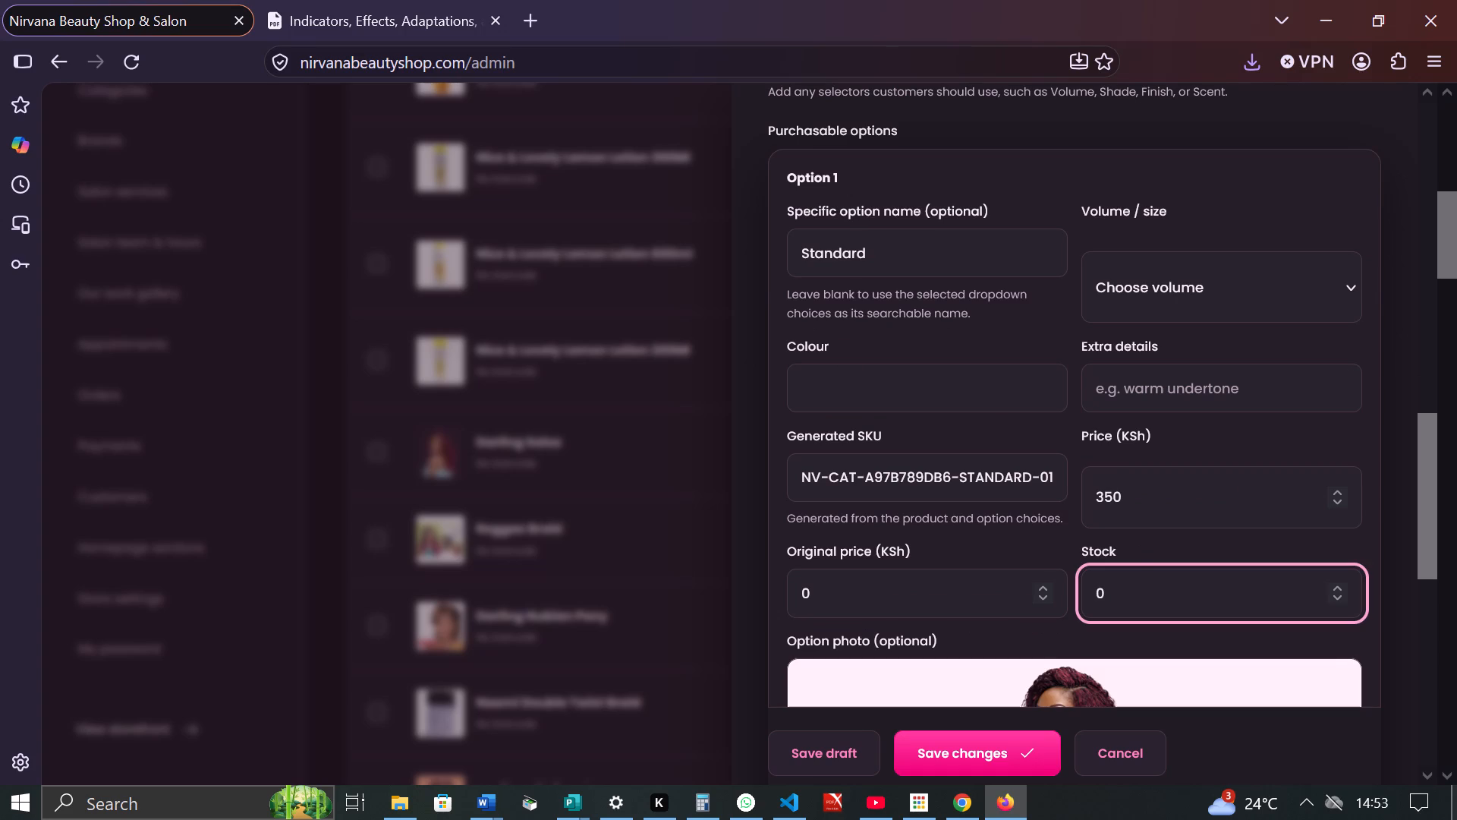
pyautogui.click(946, 755)
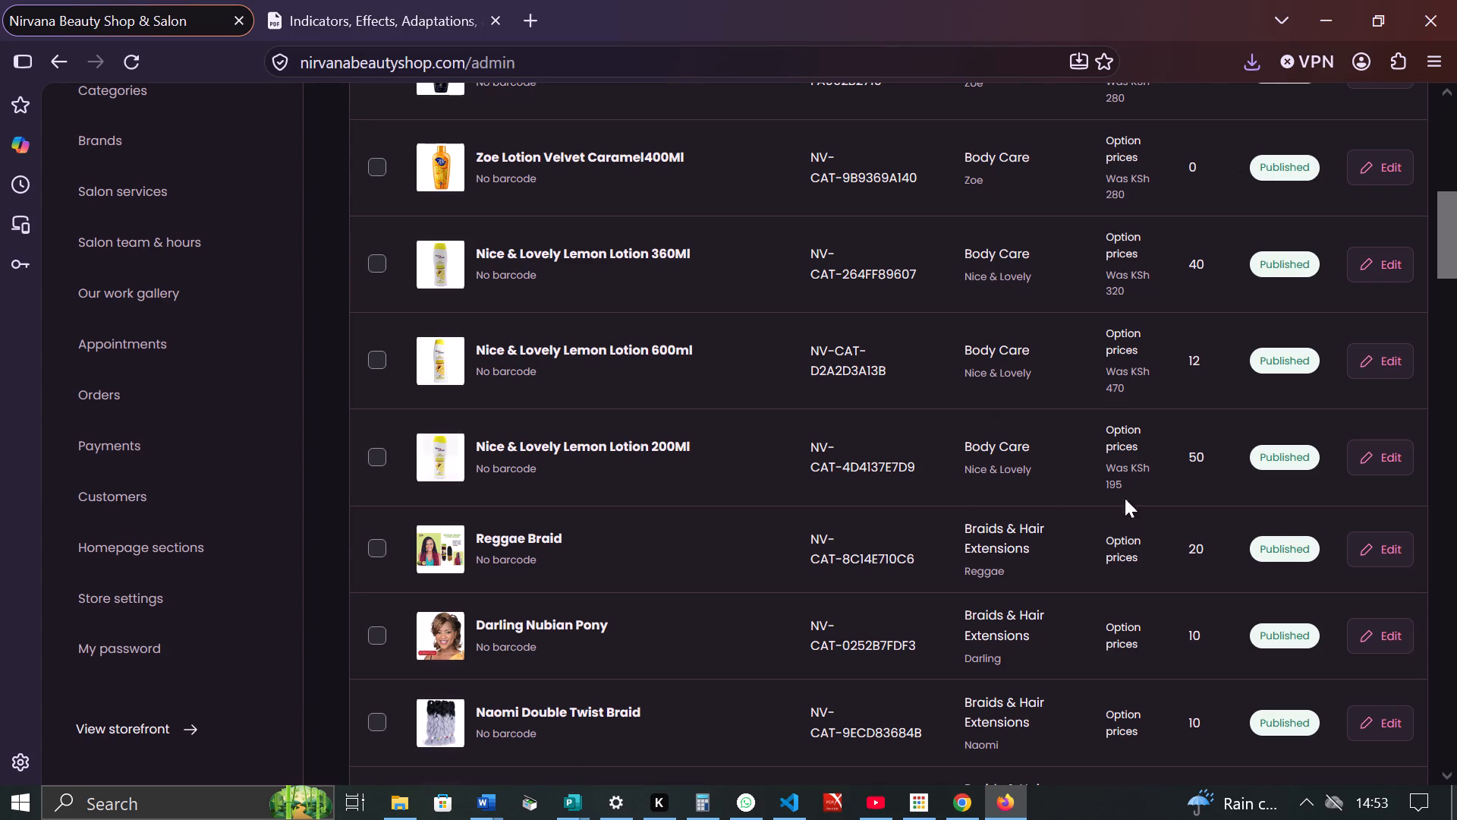
# Open the Reggae Braid record, set the stock of its second purchasable option to 0 and save the changes.
pyautogui.click(1394, 553)
pyautogui.scroll(-1, 1218, 542)
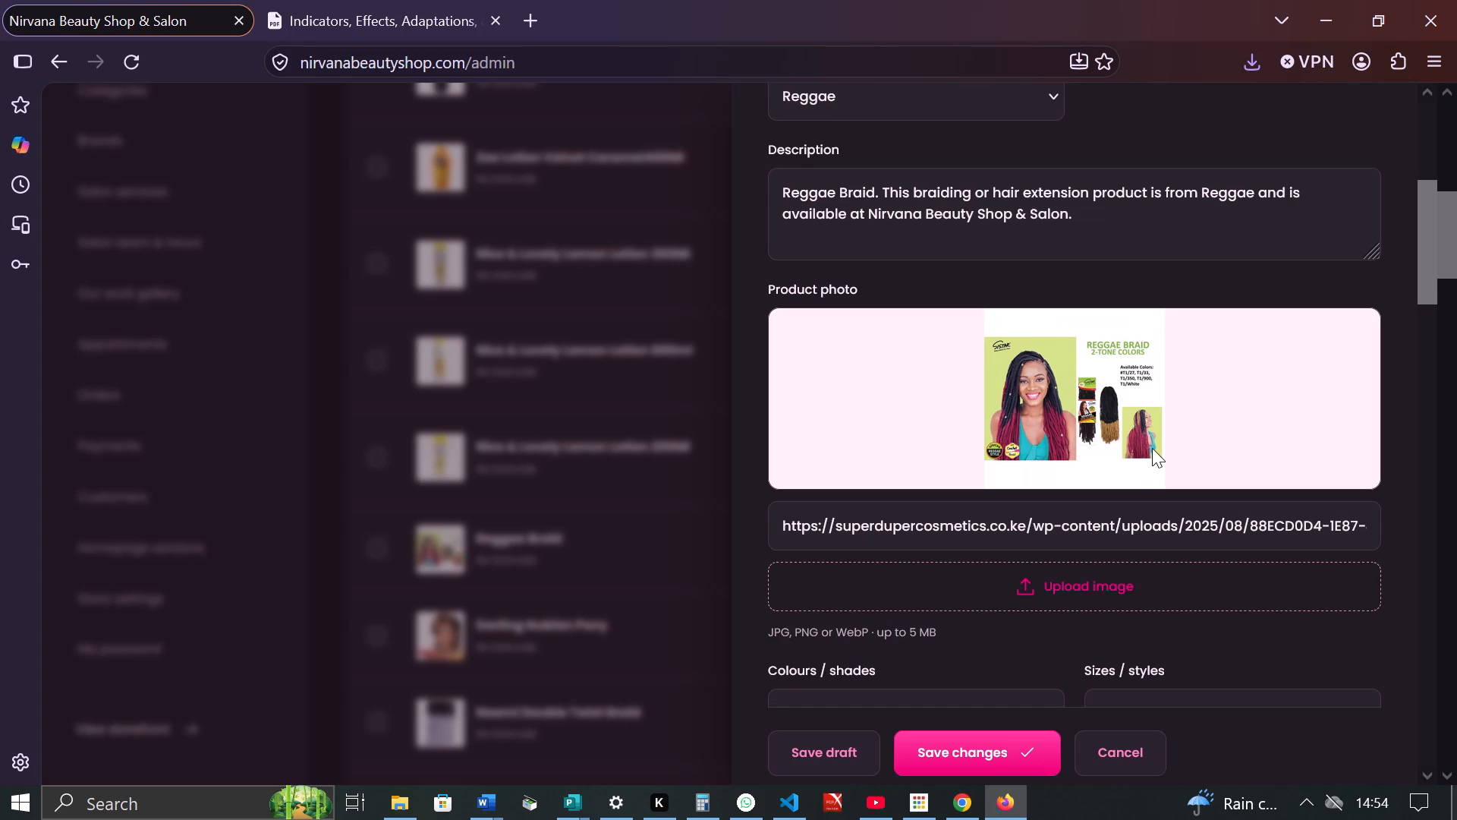
pyautogui.scroll(-2, 1145, 448)
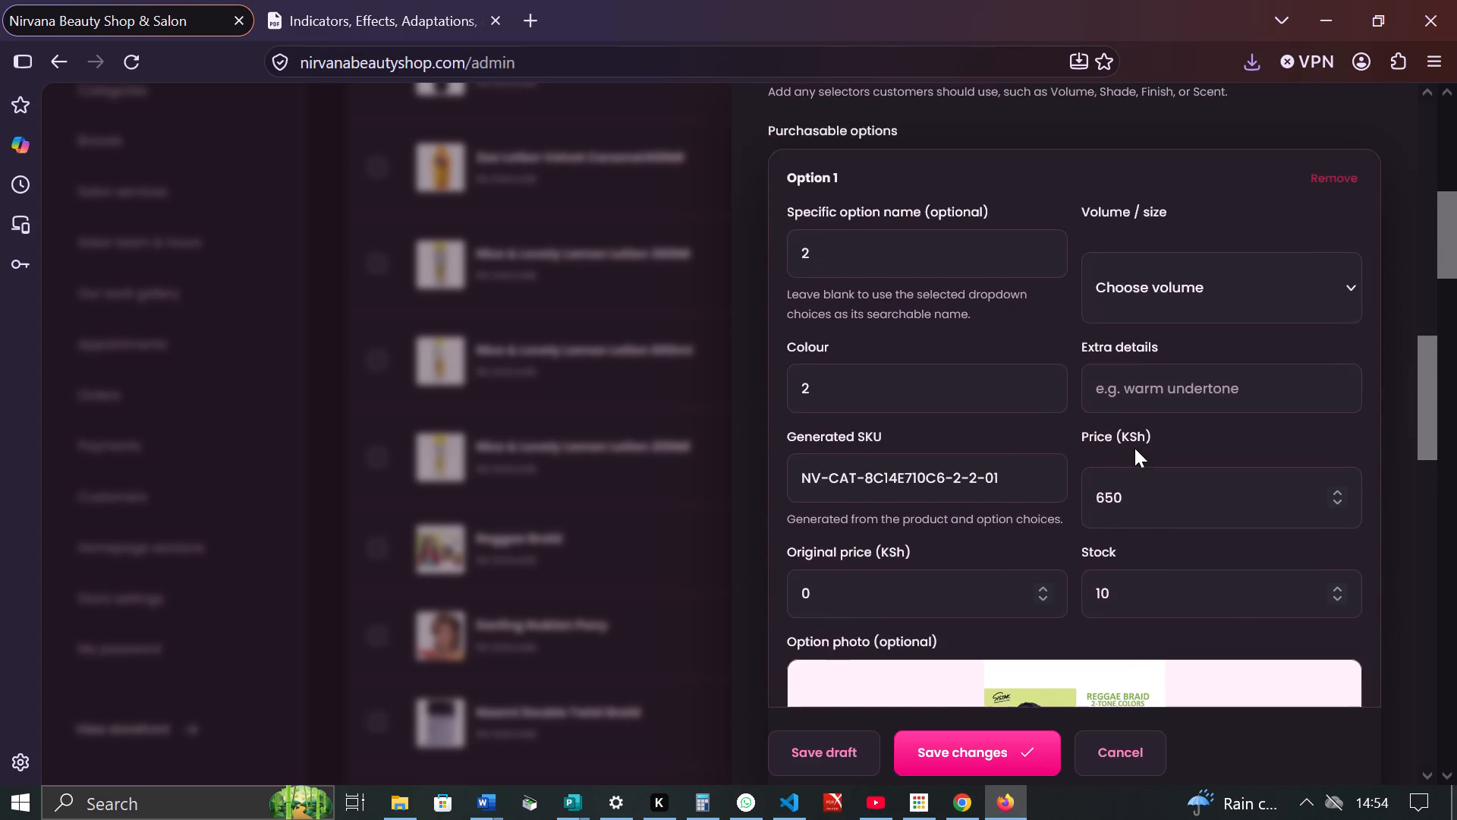
pyautogui.scroll(-1, 1134, 448)
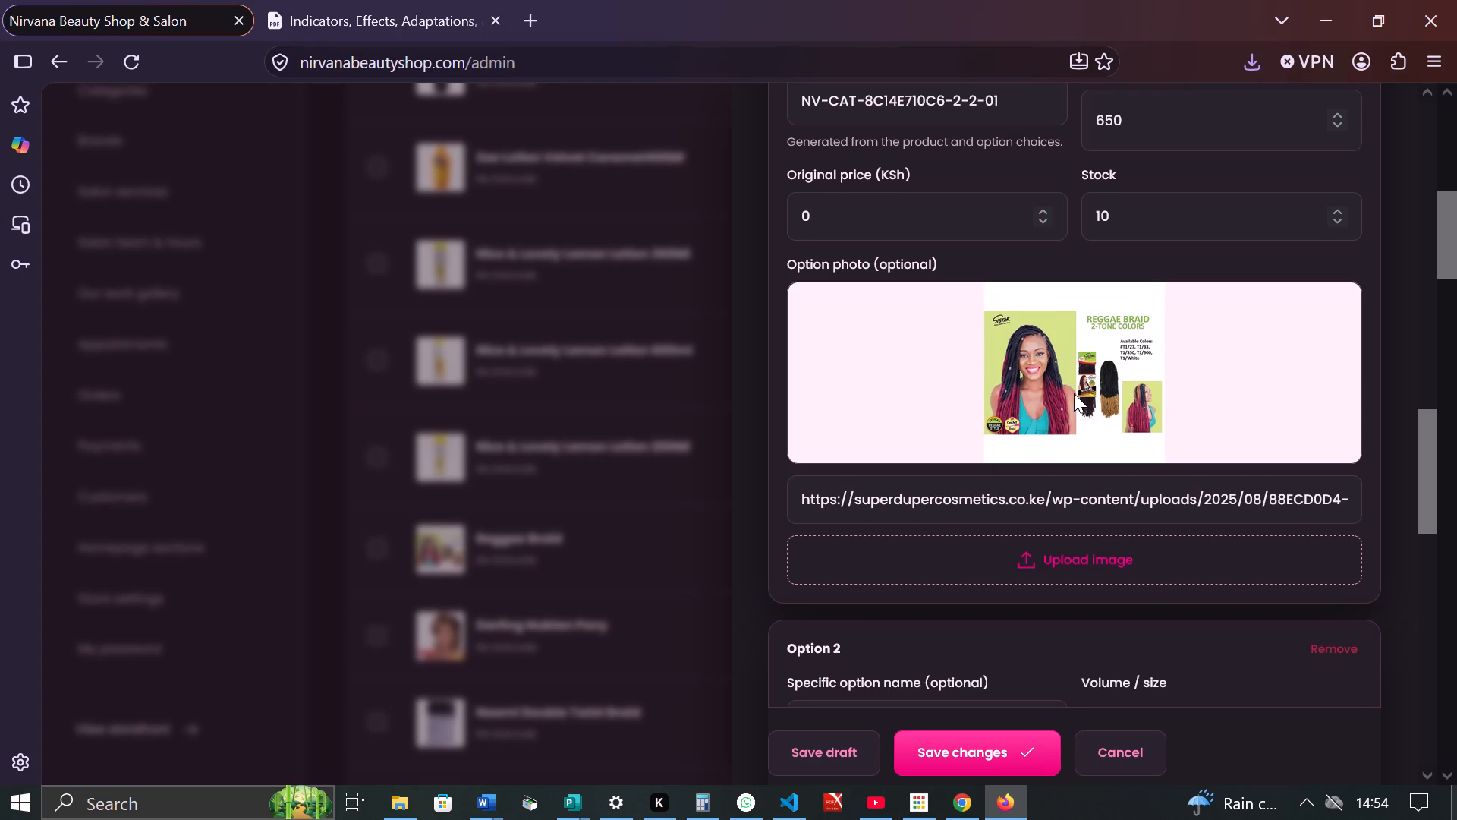
pyautogui.scroll(-2, 1072, 391)
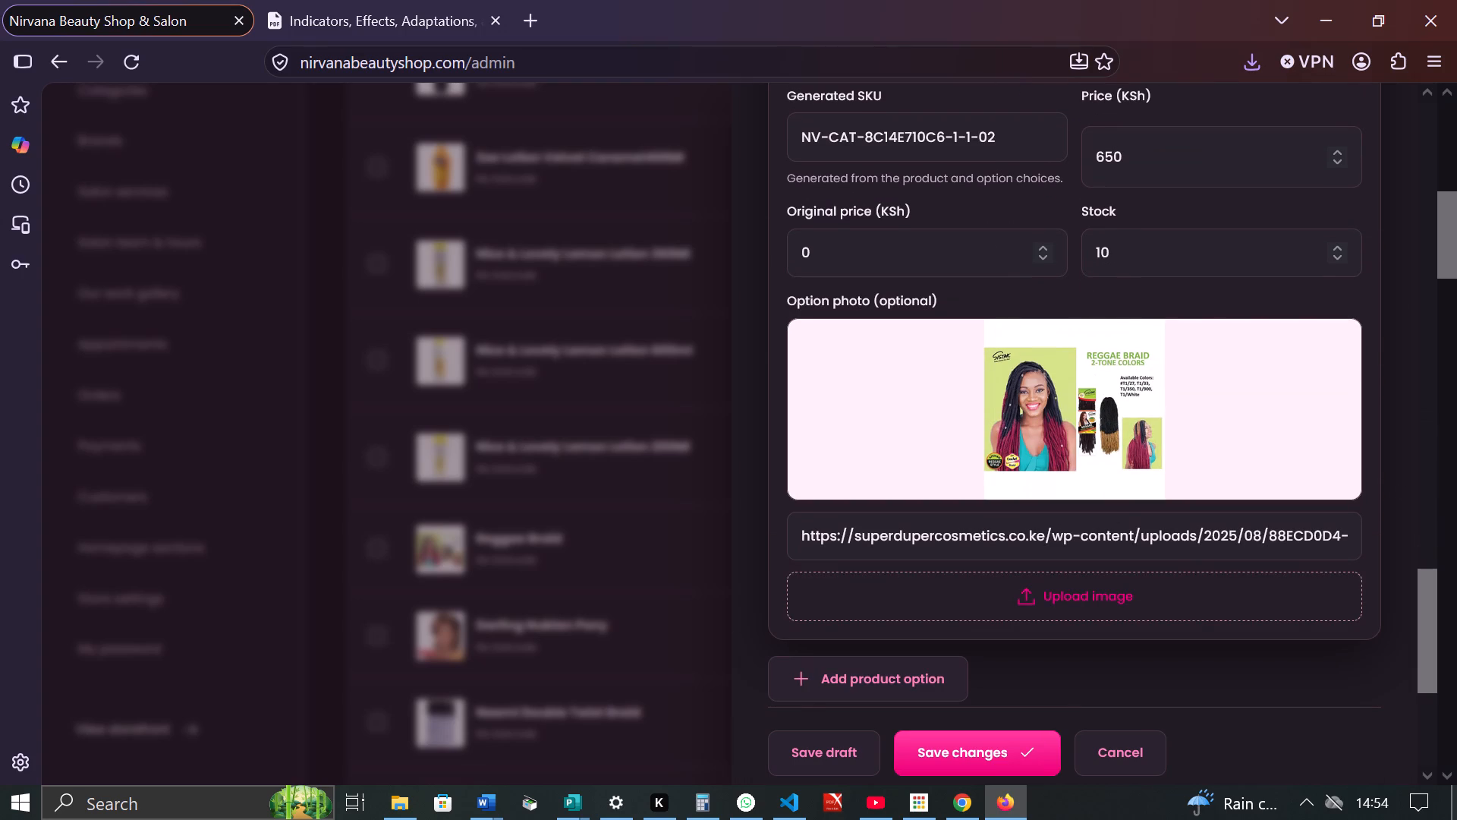
pyautogui.click(1101, 250)
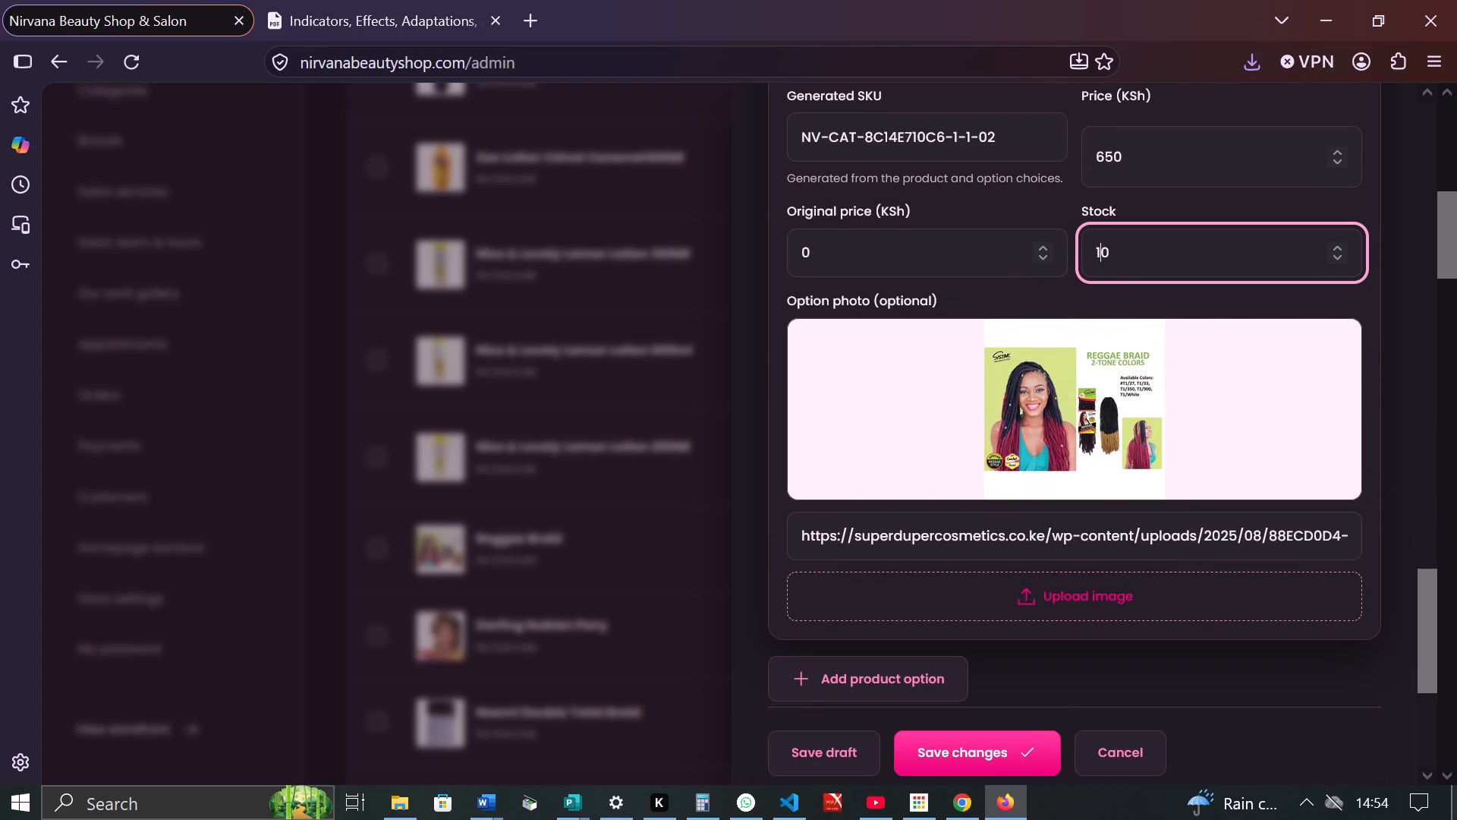
pyautogui.press('BackSpace')
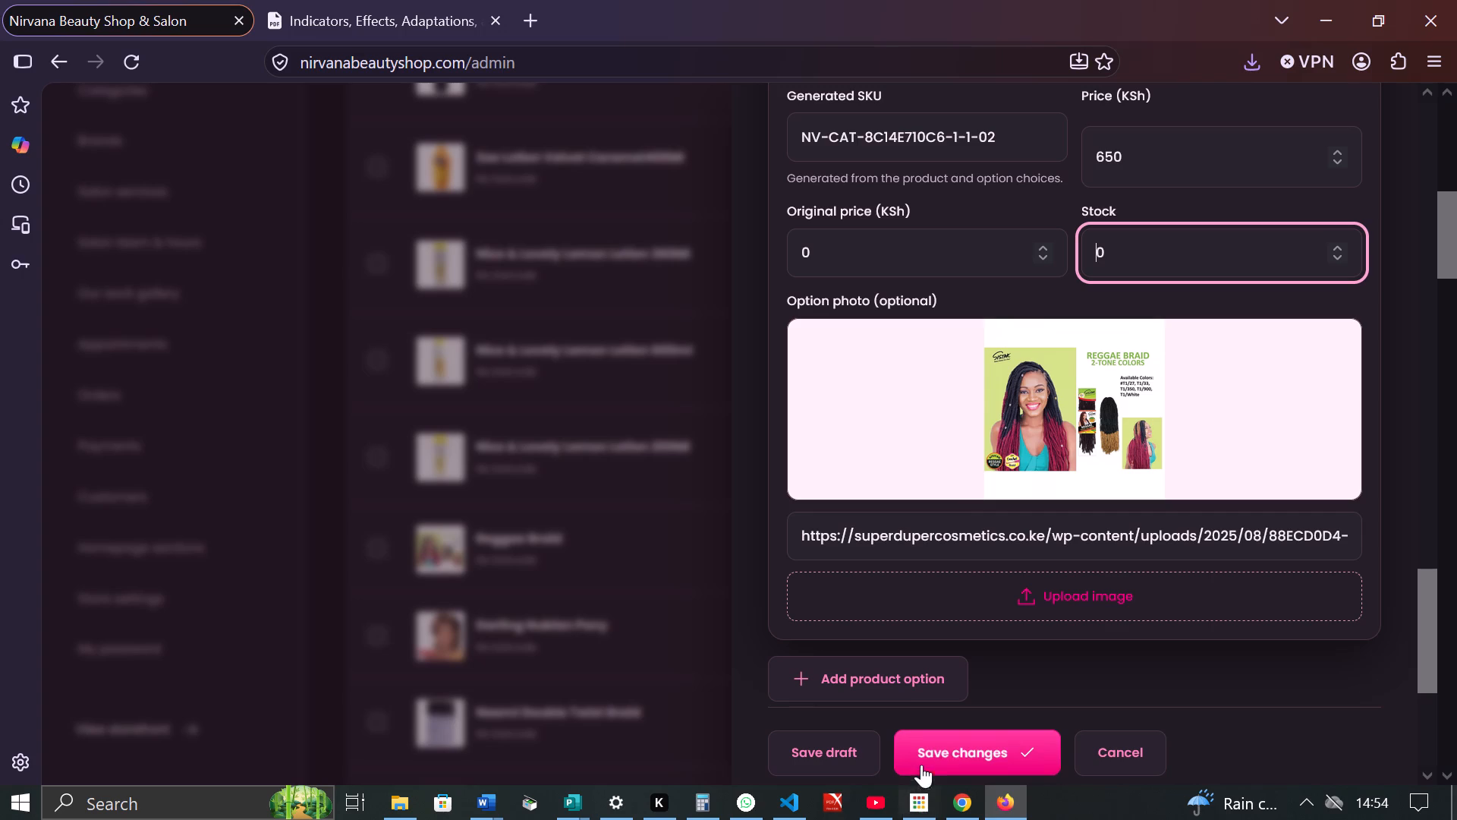
pyautogui.click(953, 740)
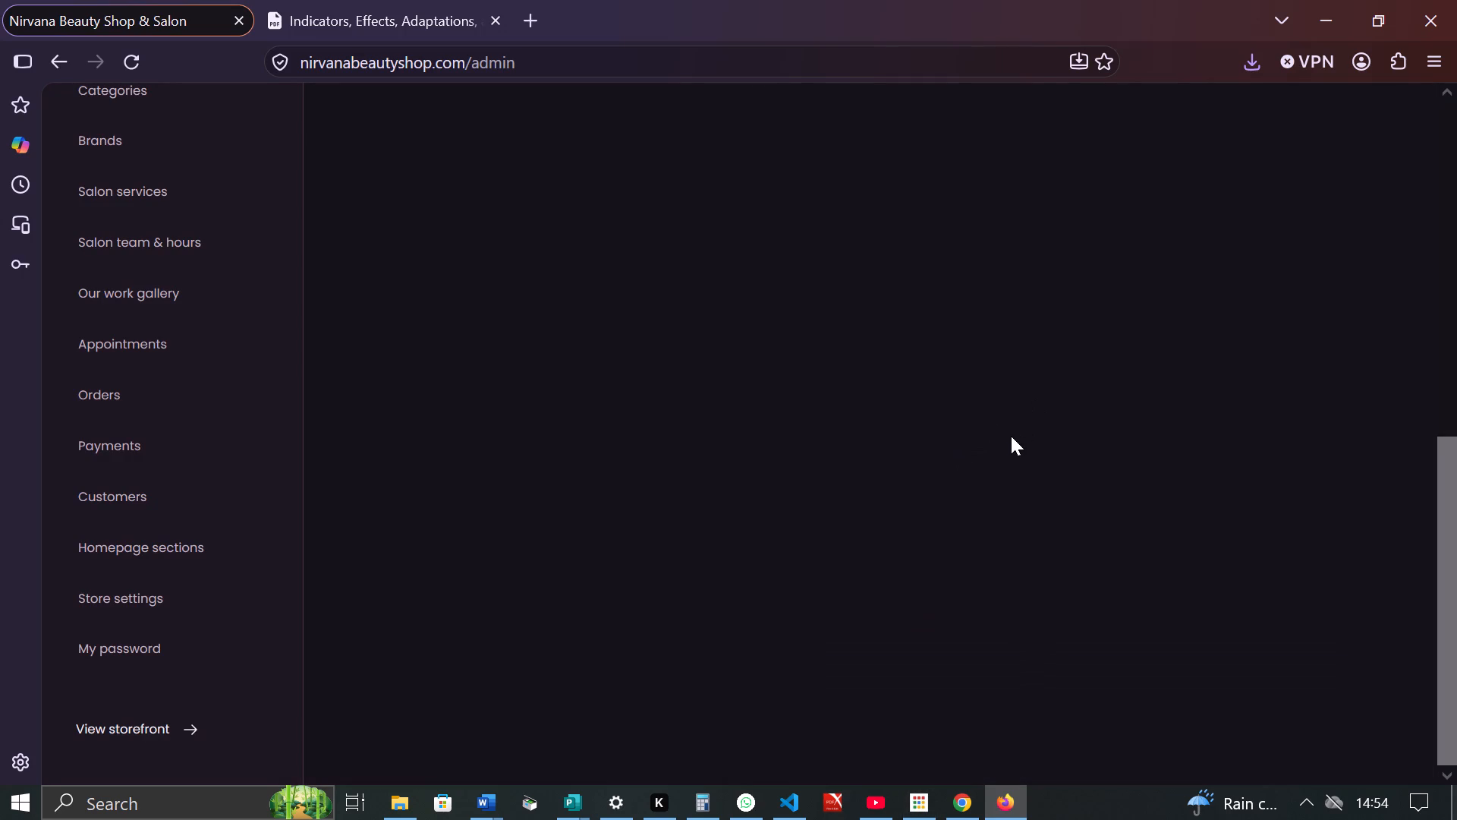
# Open the Darling Nubian Pony record for editing and check its photo and Standard option details.
pyautogui.scroll(-1, 986, 429)
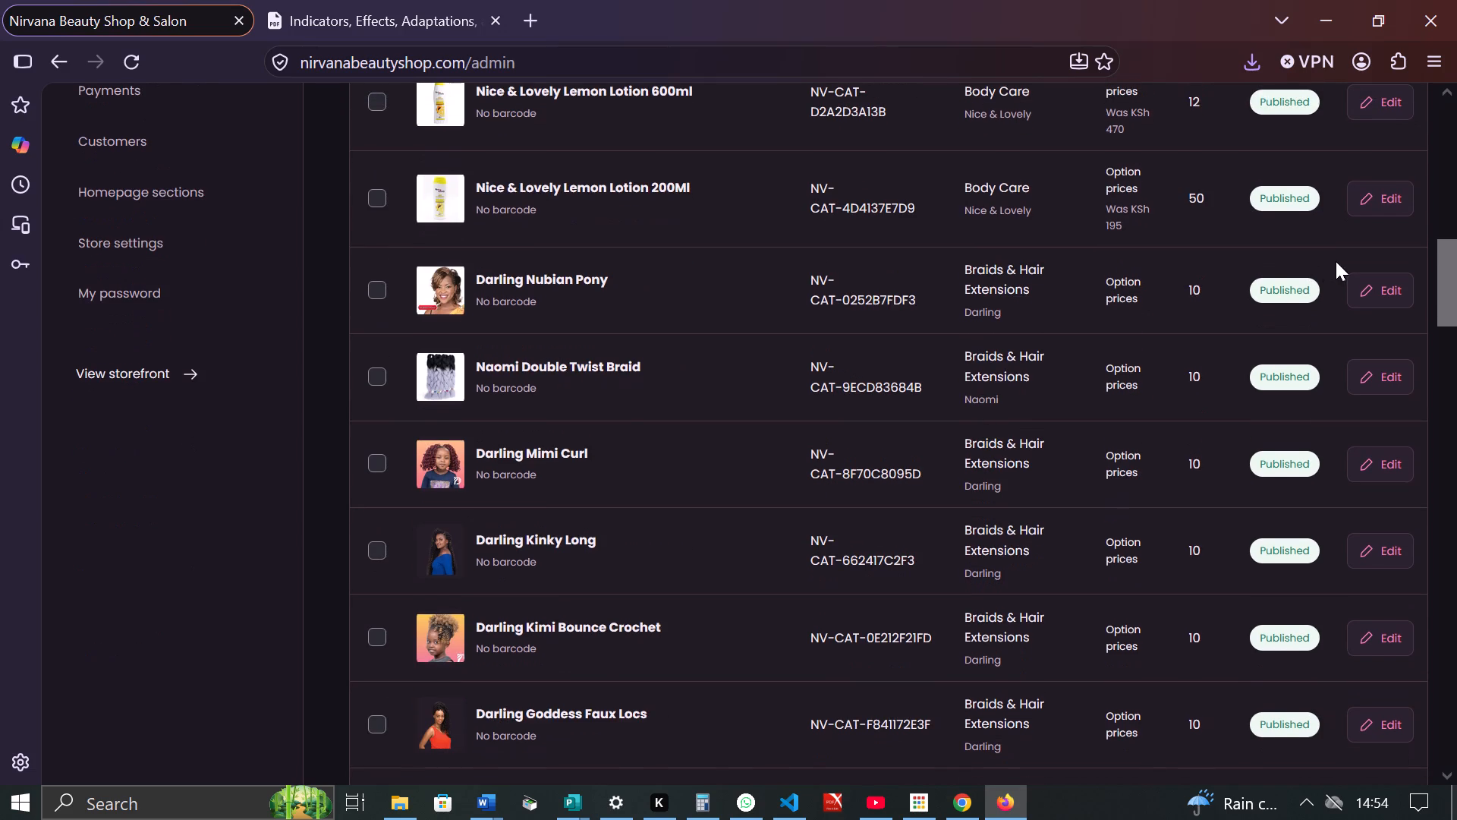
pyautogui.click(1362, 285)
pyautogui.scroll(-1, 987, 581)
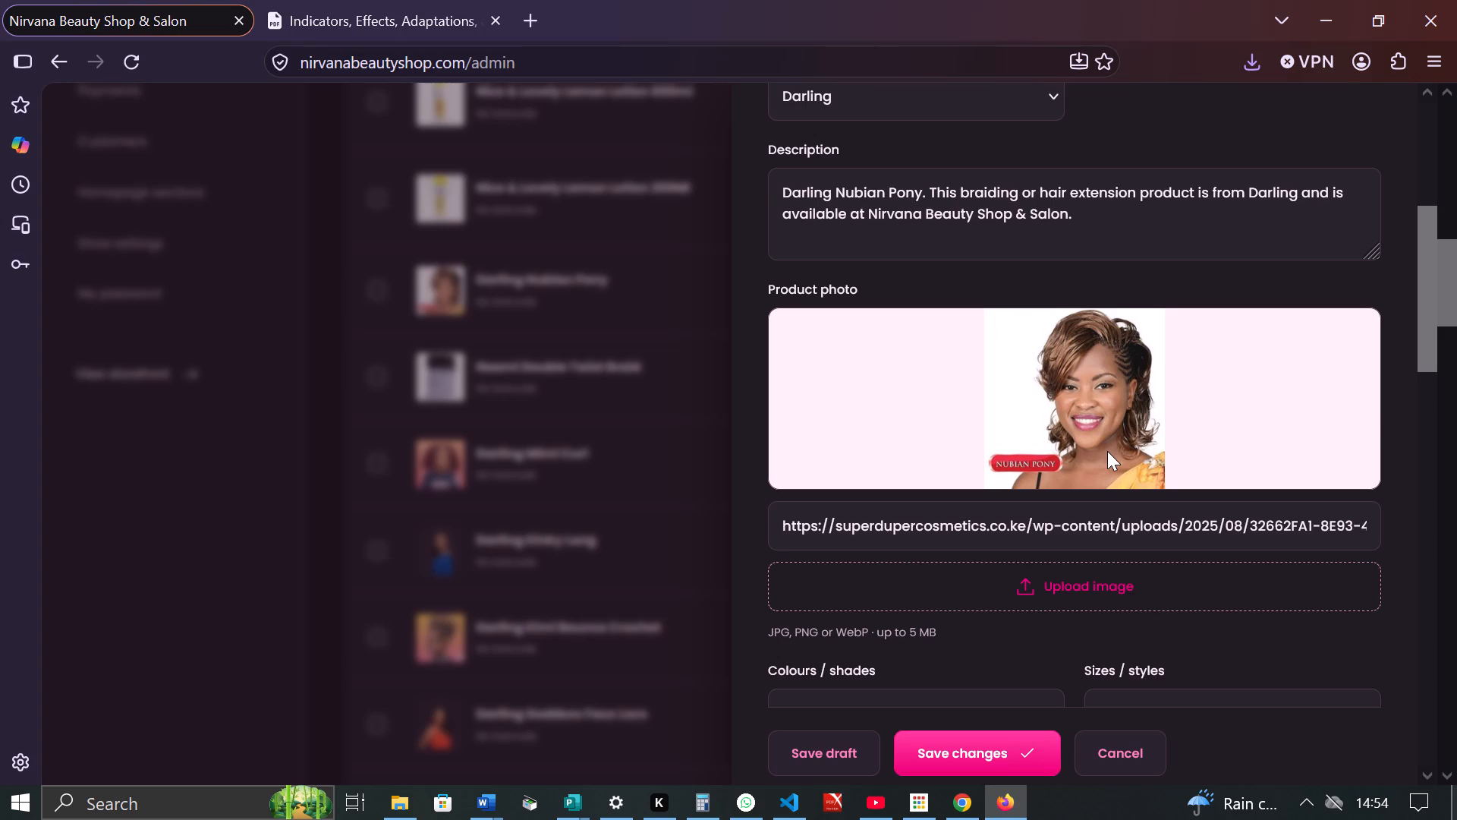
pyautogui.scroll(-1, 1191, 391)
pyautogui.scroll(-1, 1096, 545)
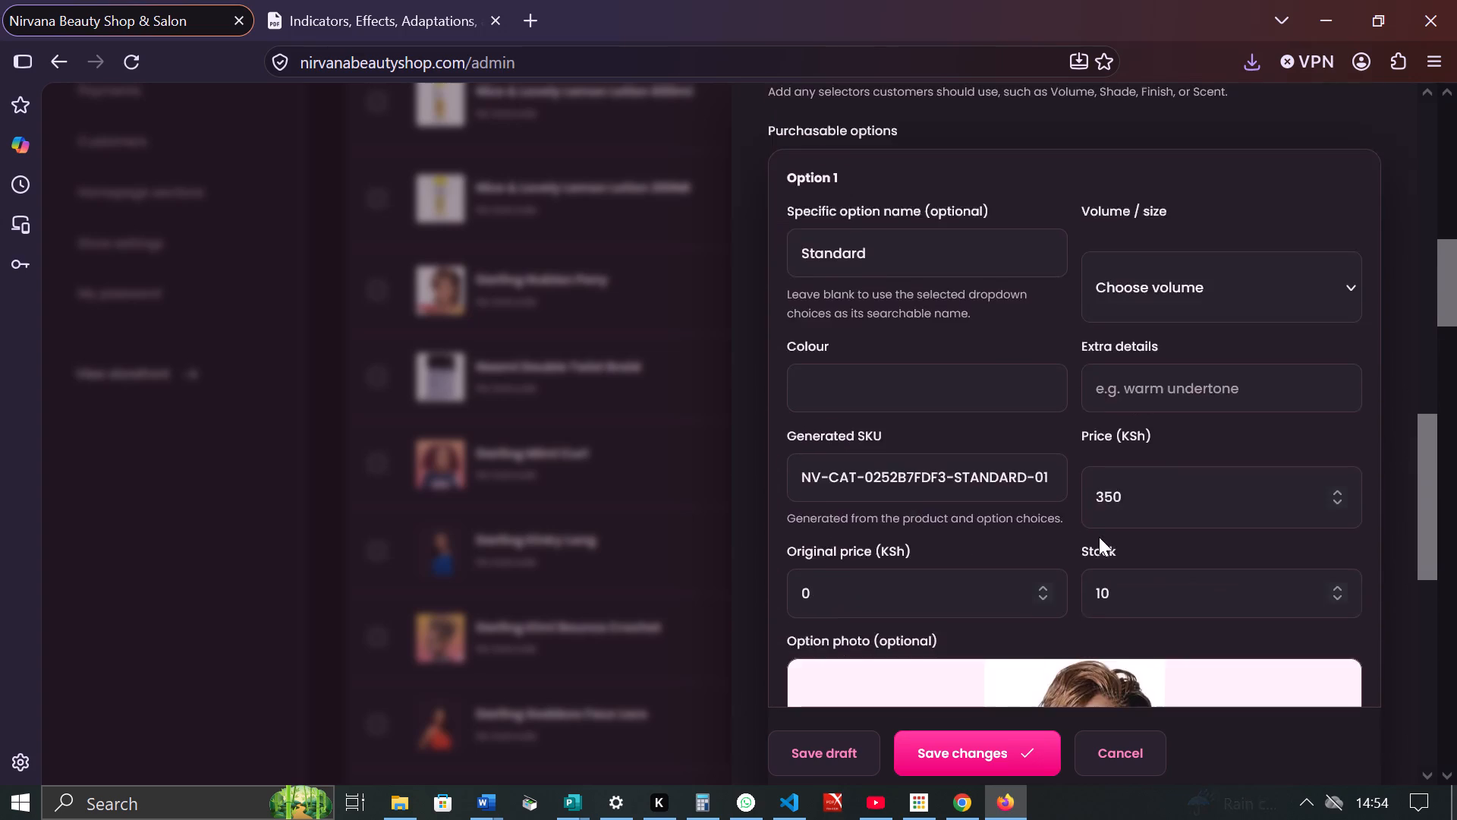
pyautogui.scroll(3, 1100, 536)
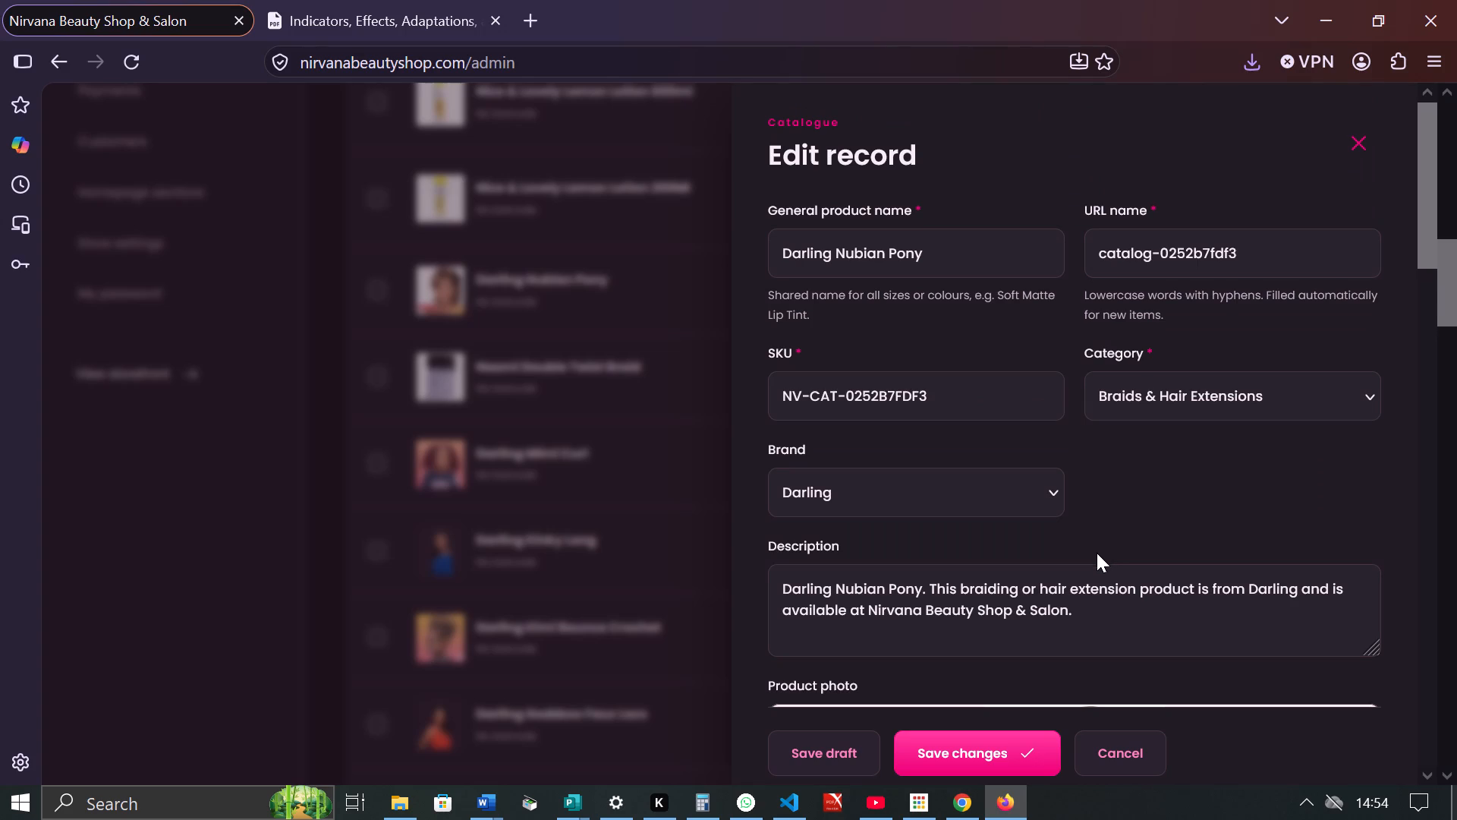
pyautogui.scroll(-1, 1094, 557)
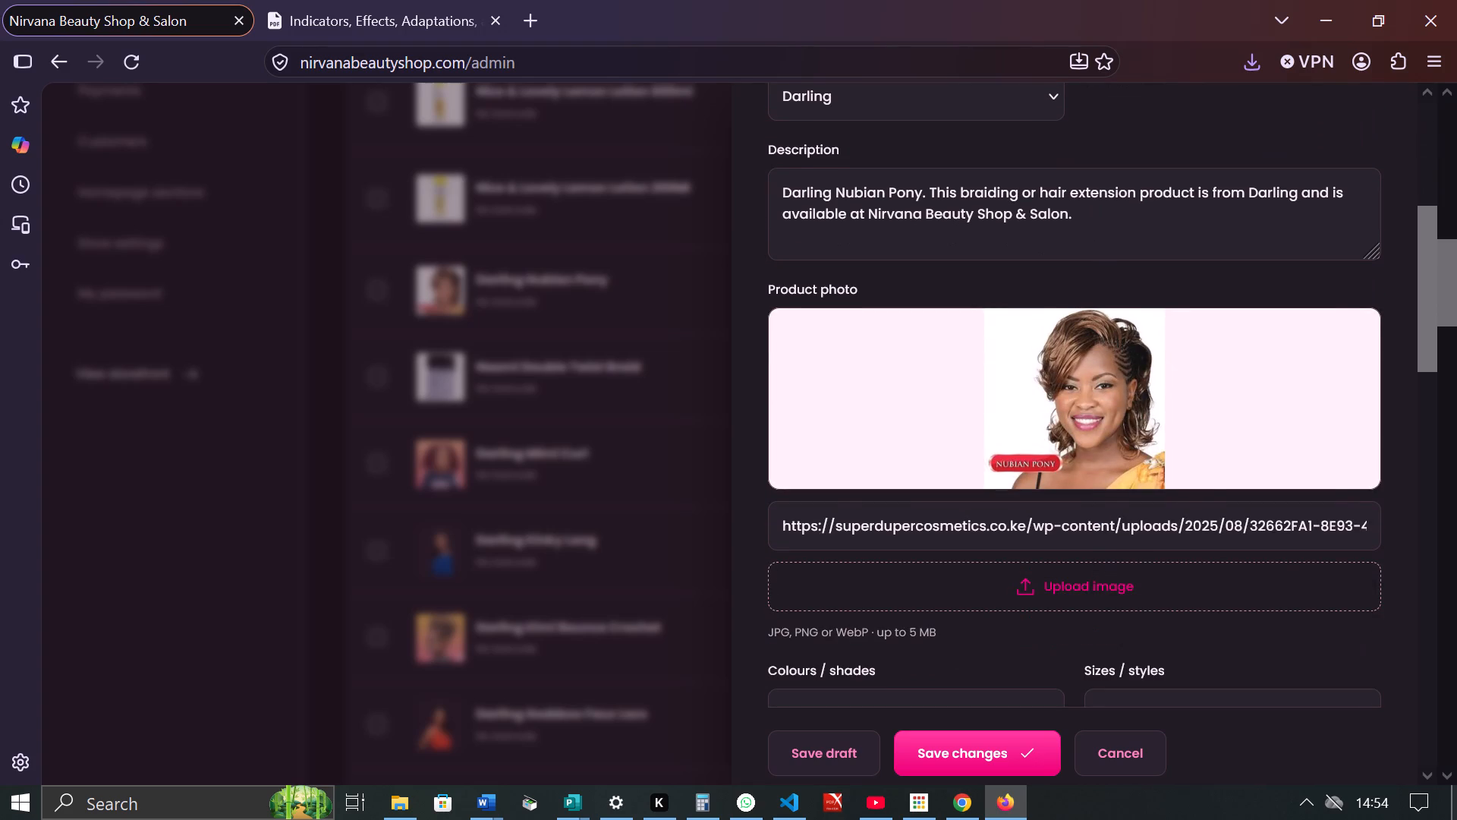
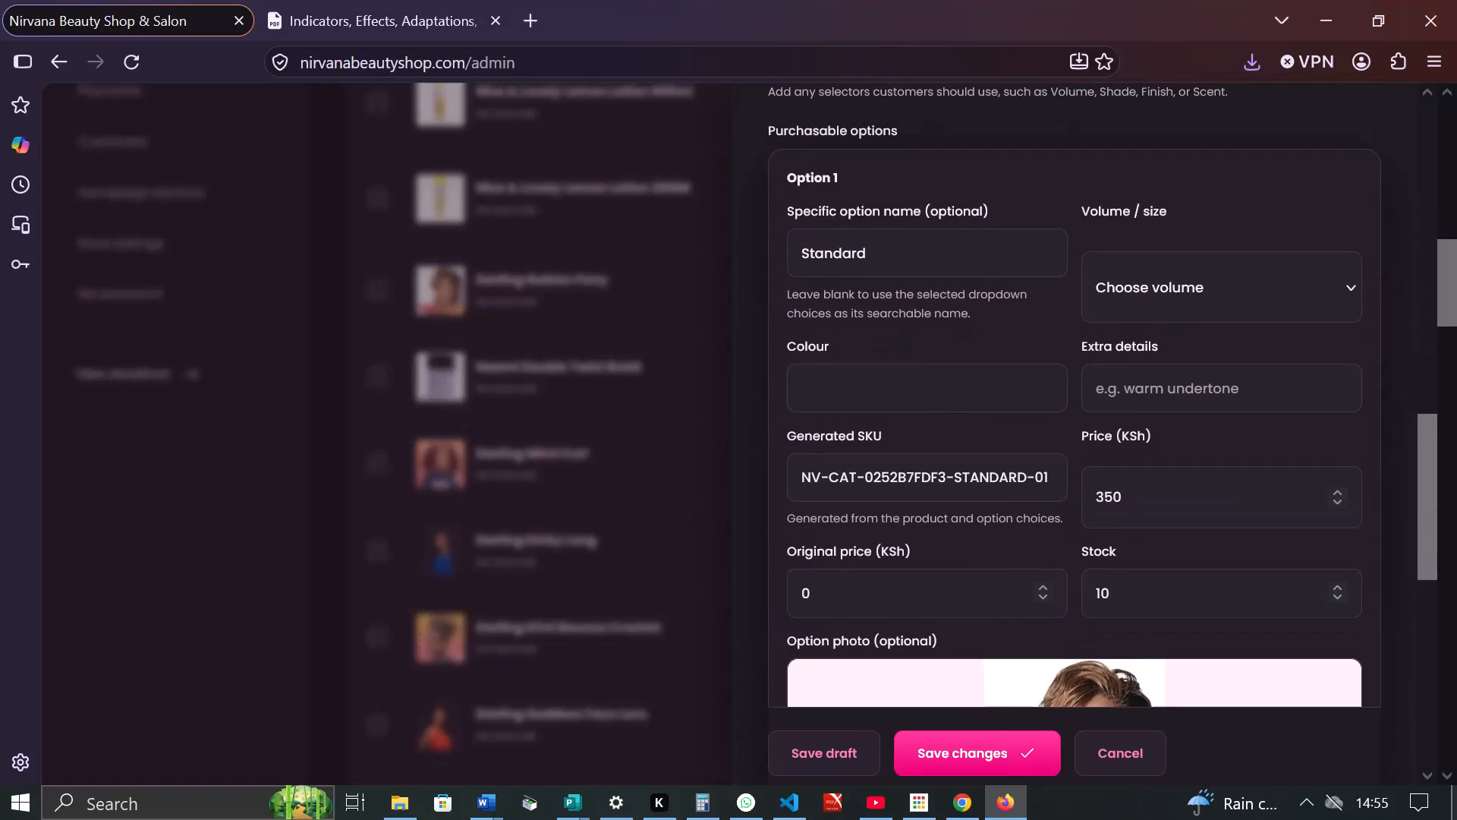
# Set the Standard option's stock to 0 in the Darling Nubian Pony record and save the changes.
pyautogui.click(1105, 587)
pyautogui.press('BackSpace')
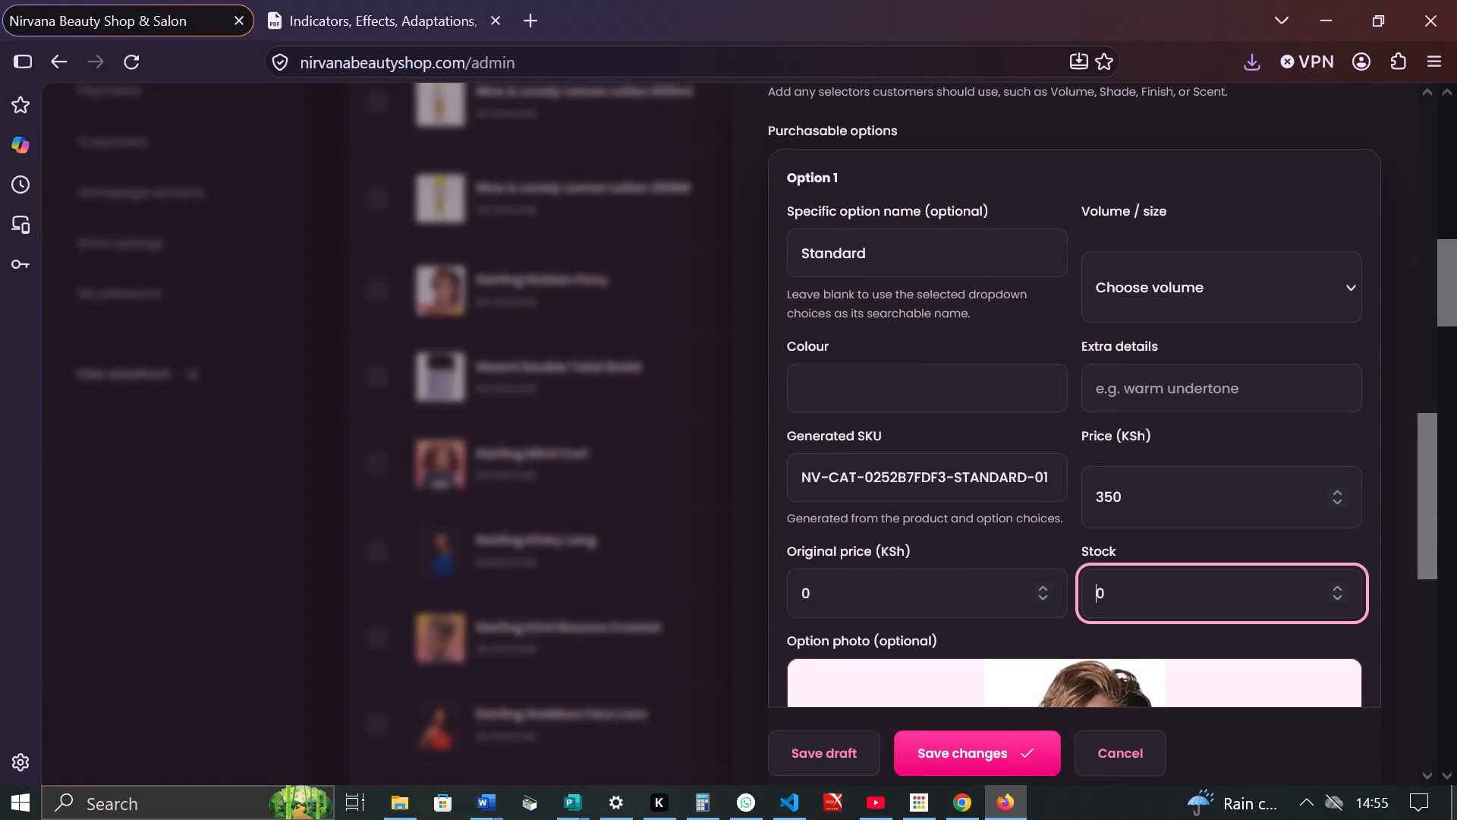
pyautogui.click(977, 753)
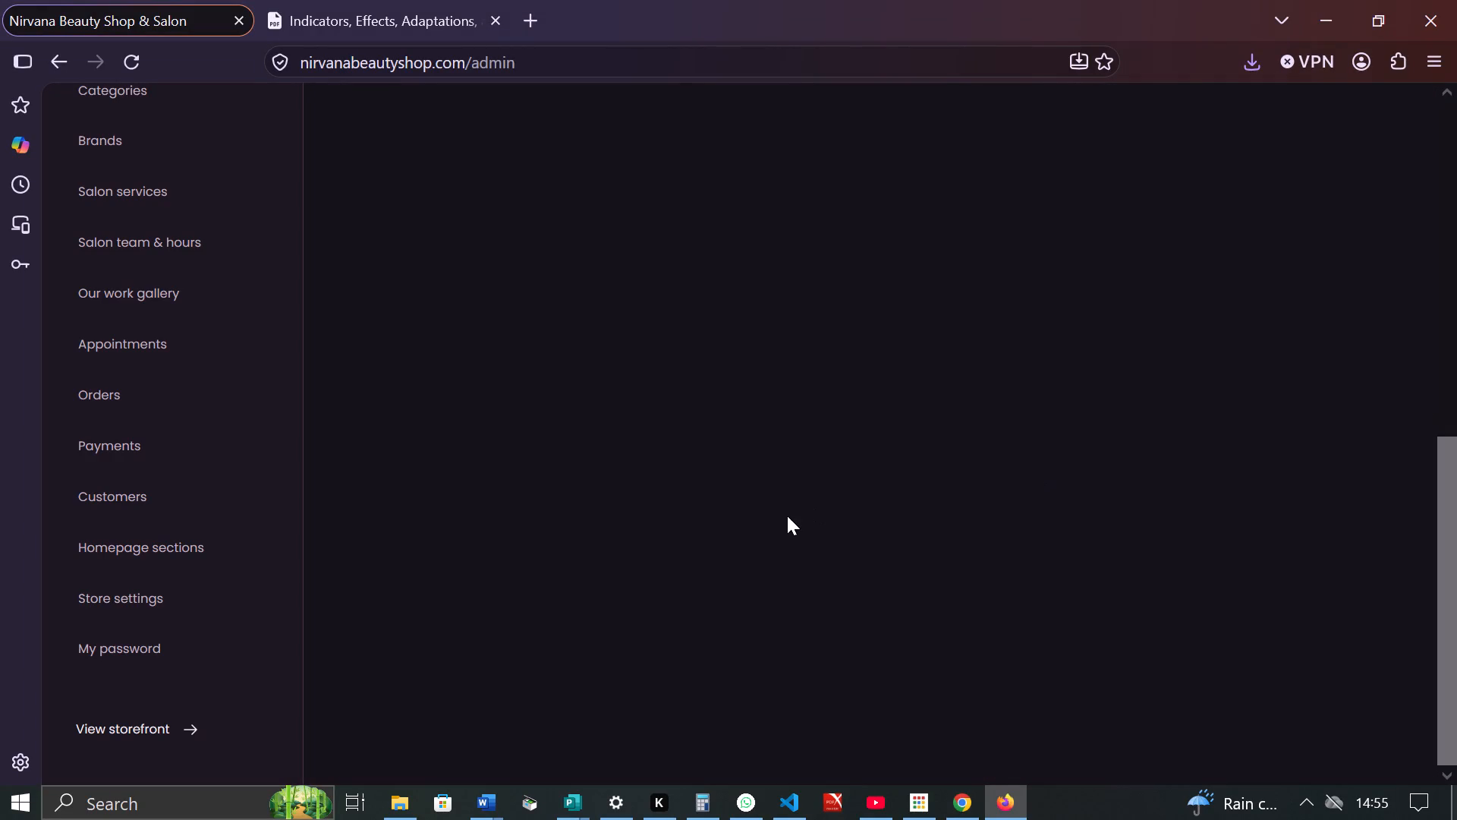
# Open the Naomi Double Twist Braid record, set the Standard option's stock to 0 and save the changes.
pyautogui.scroll(-1, 870, 500)
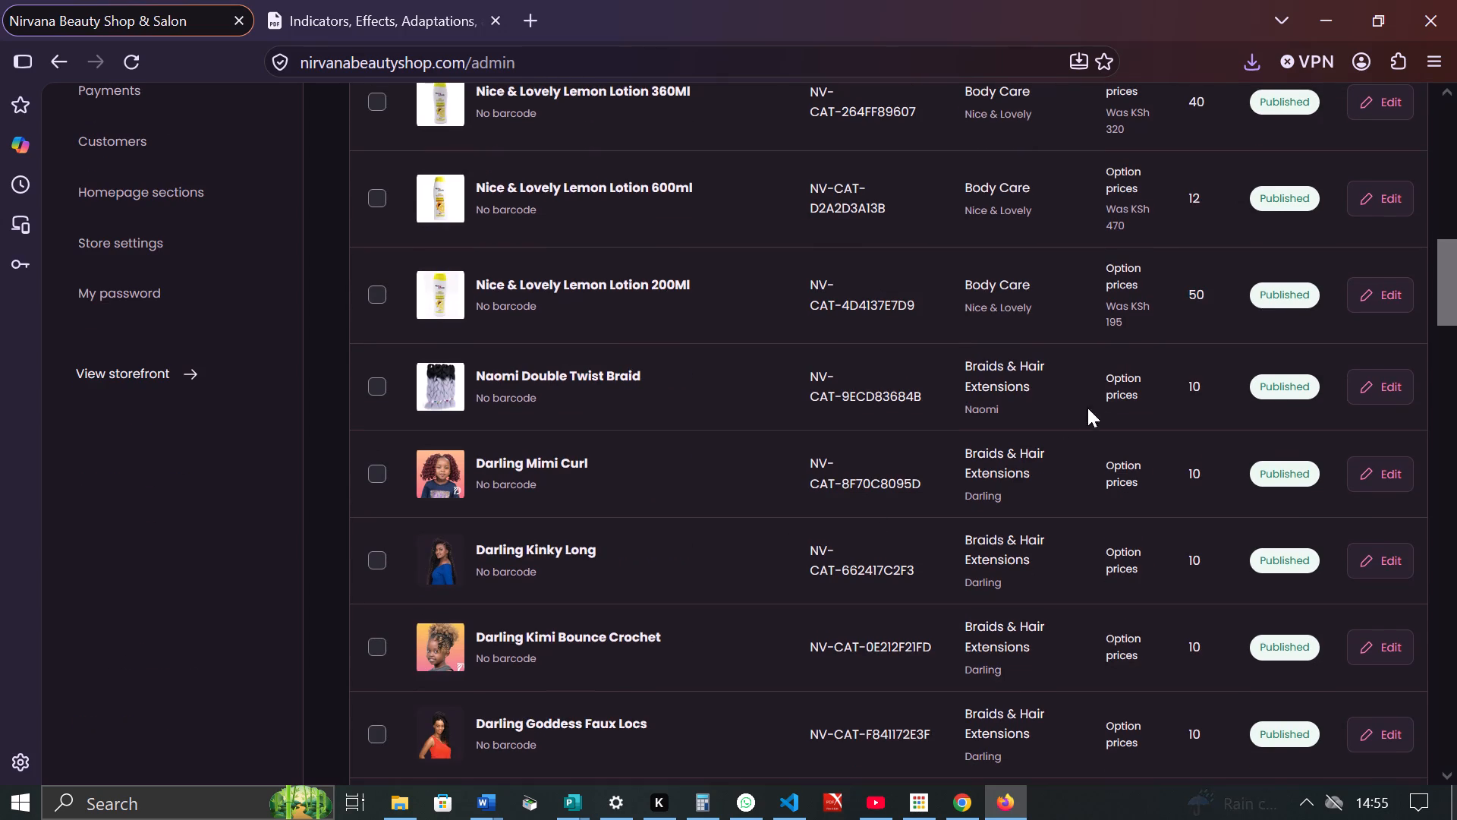
pyautogui.click(1394, 393)
pyautogui.scroll(-1, 1377, 407)
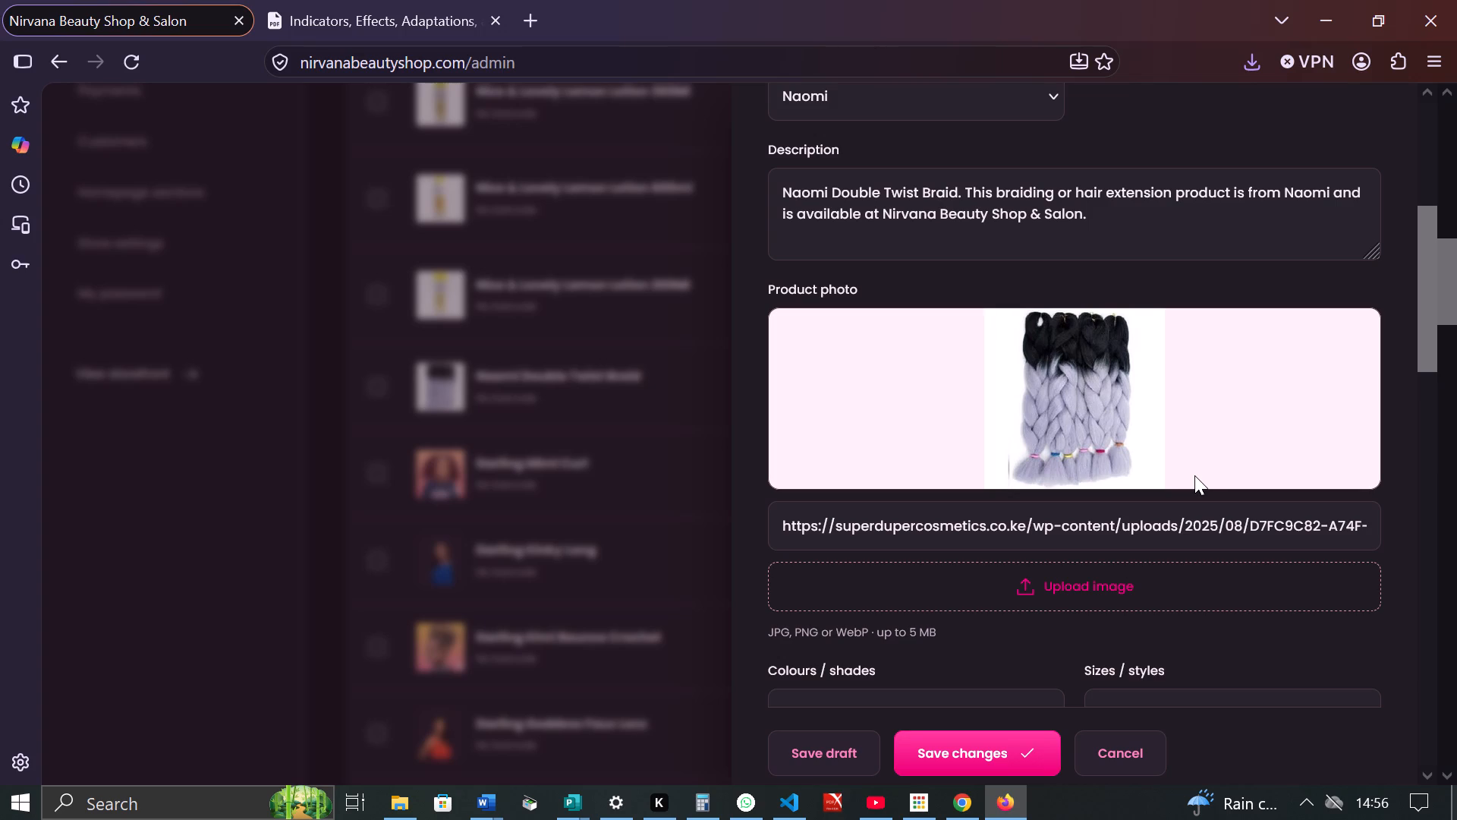
pyautogui.scroll(-2, 1192, 516)
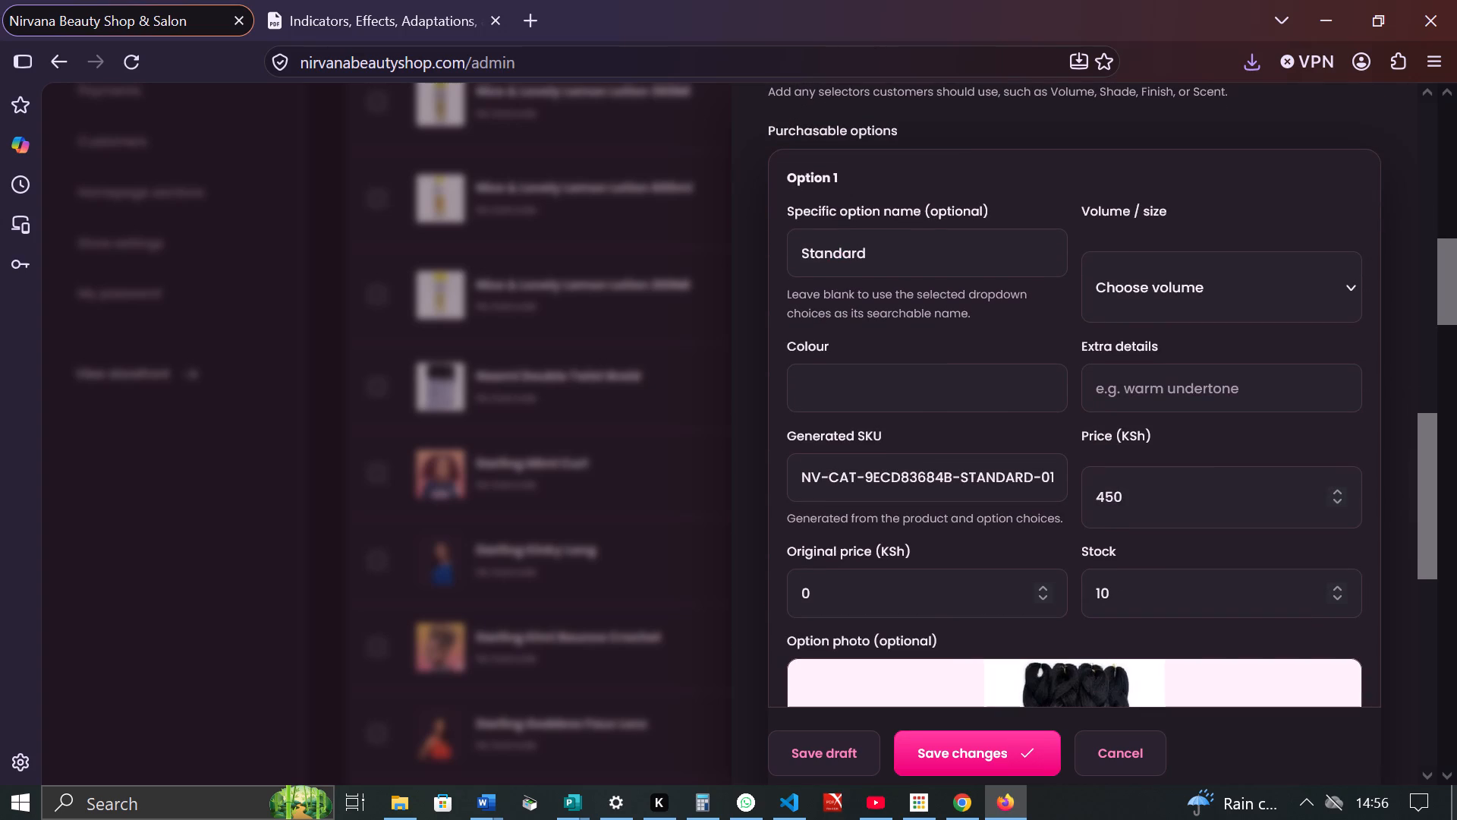
pyautogui.click(1100, 594)
pyautogui.press('BackSpace')
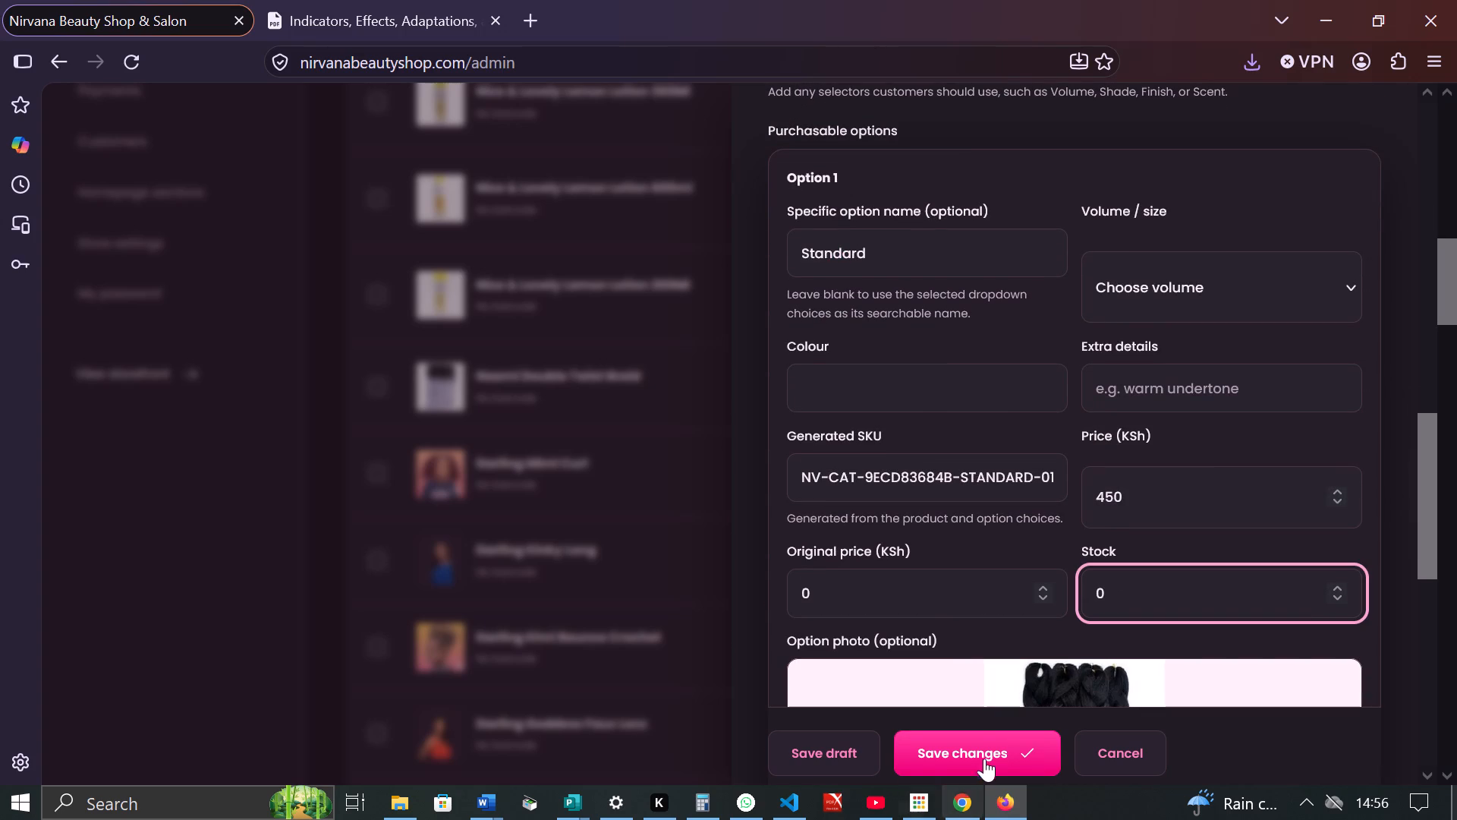
pyautogui.click(986, 755)
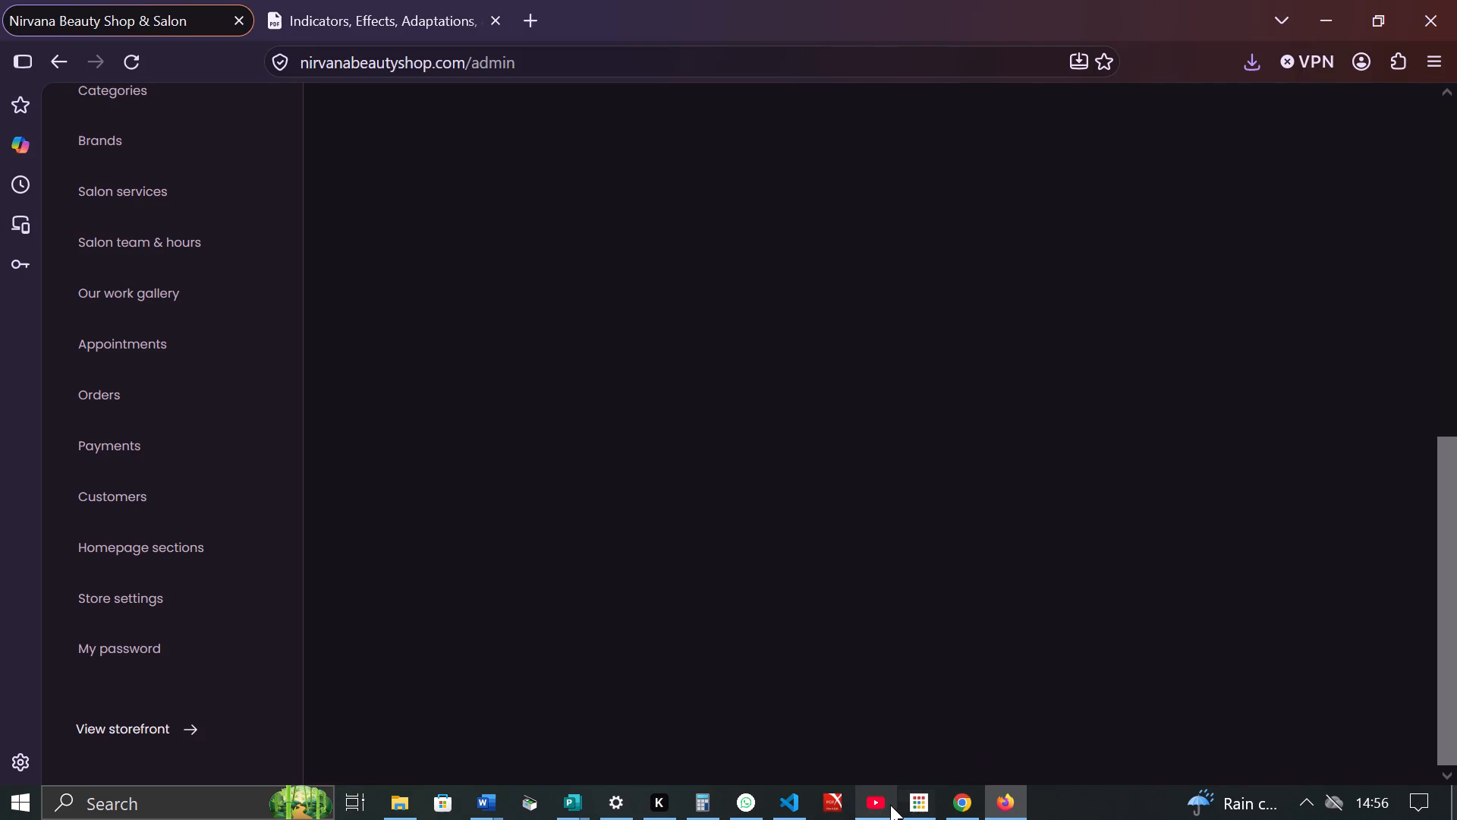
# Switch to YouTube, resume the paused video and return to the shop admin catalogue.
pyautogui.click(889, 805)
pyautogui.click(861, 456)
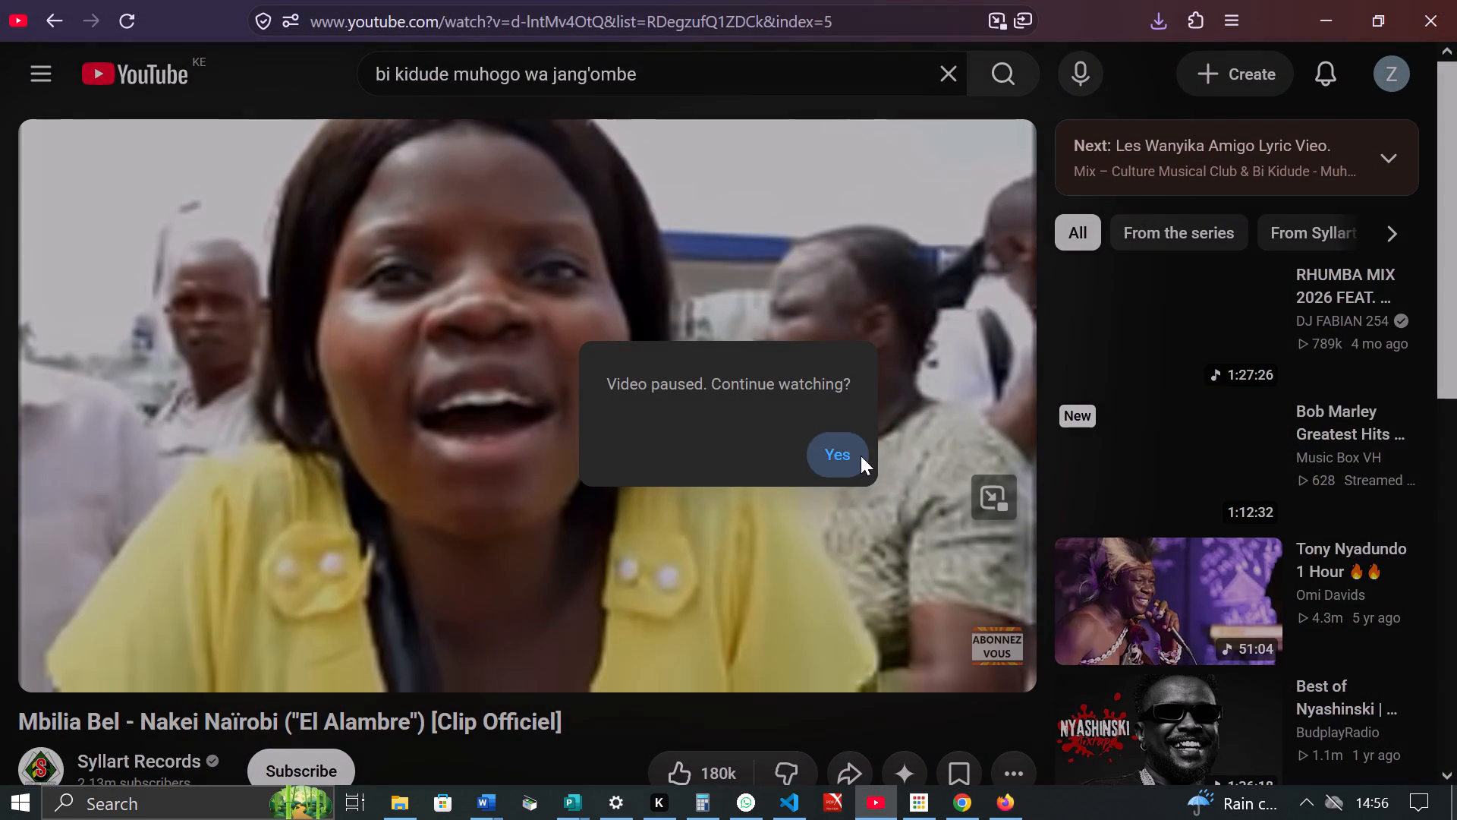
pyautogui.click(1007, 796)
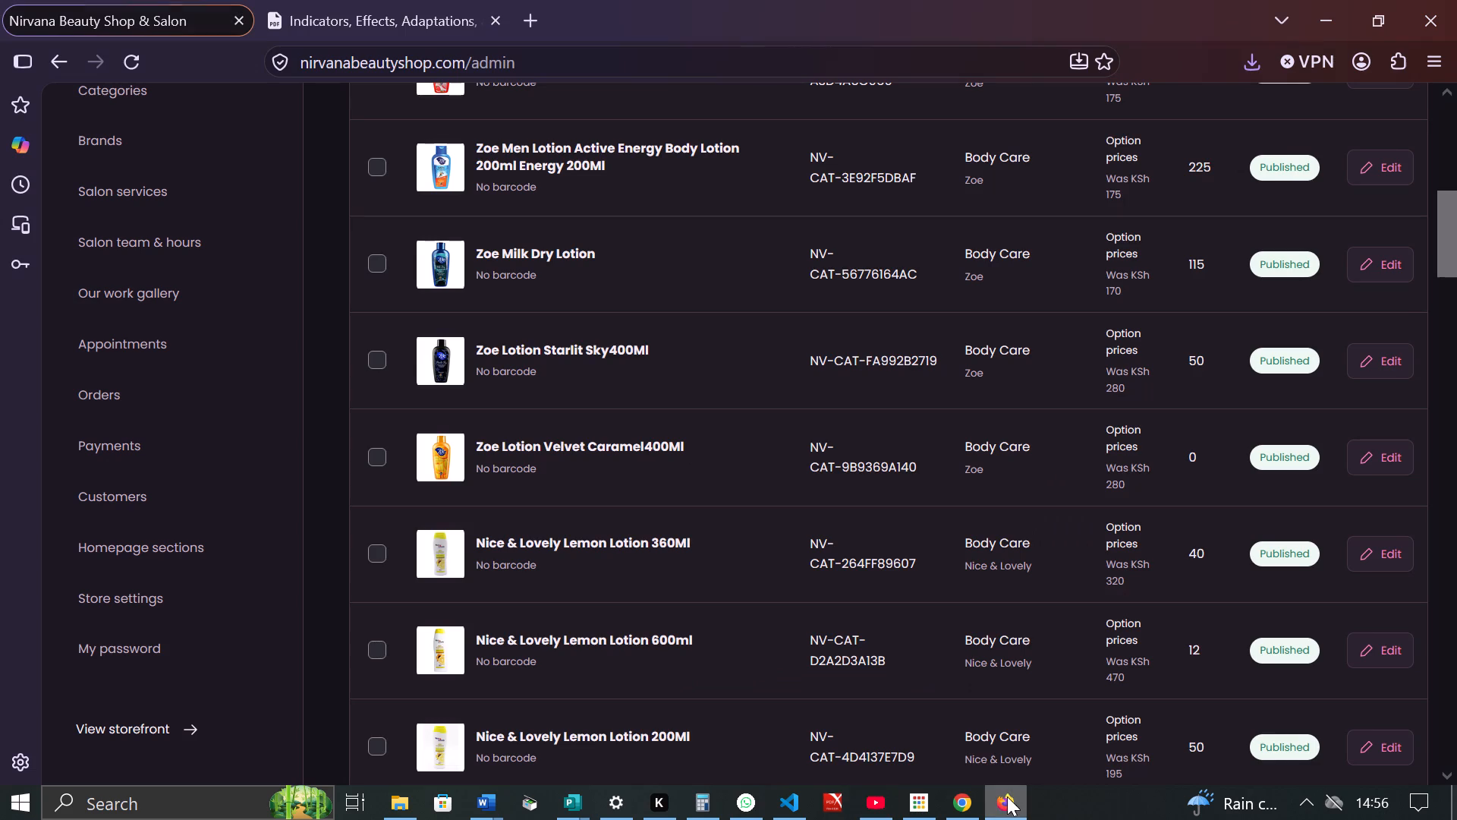
# Open the Darling Mimi Curl record, set the Standard option's stock to 0 and save the changes.
pyautogui.scroll(-1, 1086, 624)
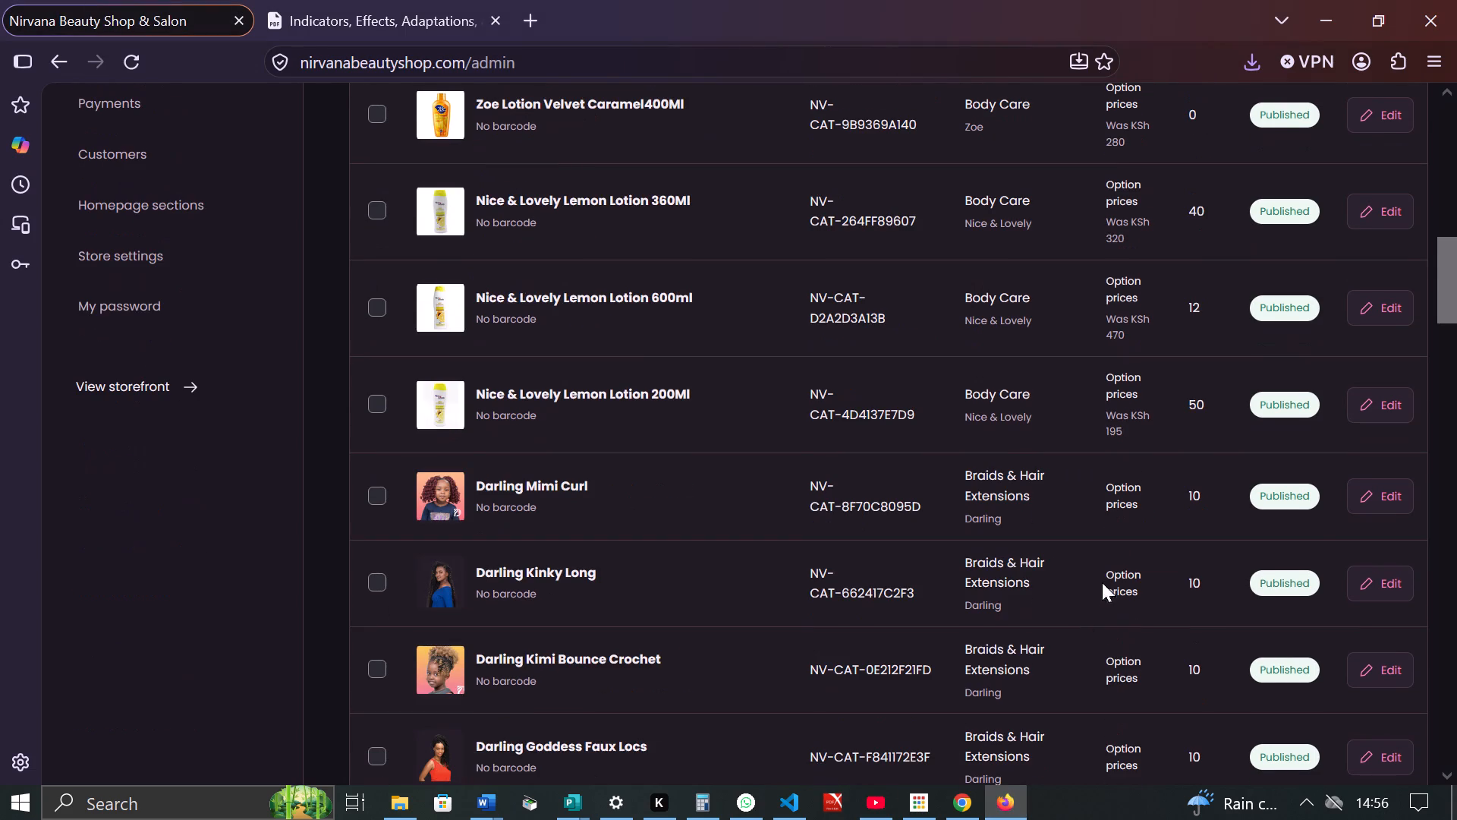
pyautogui.click(1368, 471)
pyautogui.scroll(-1, 1239, 573)
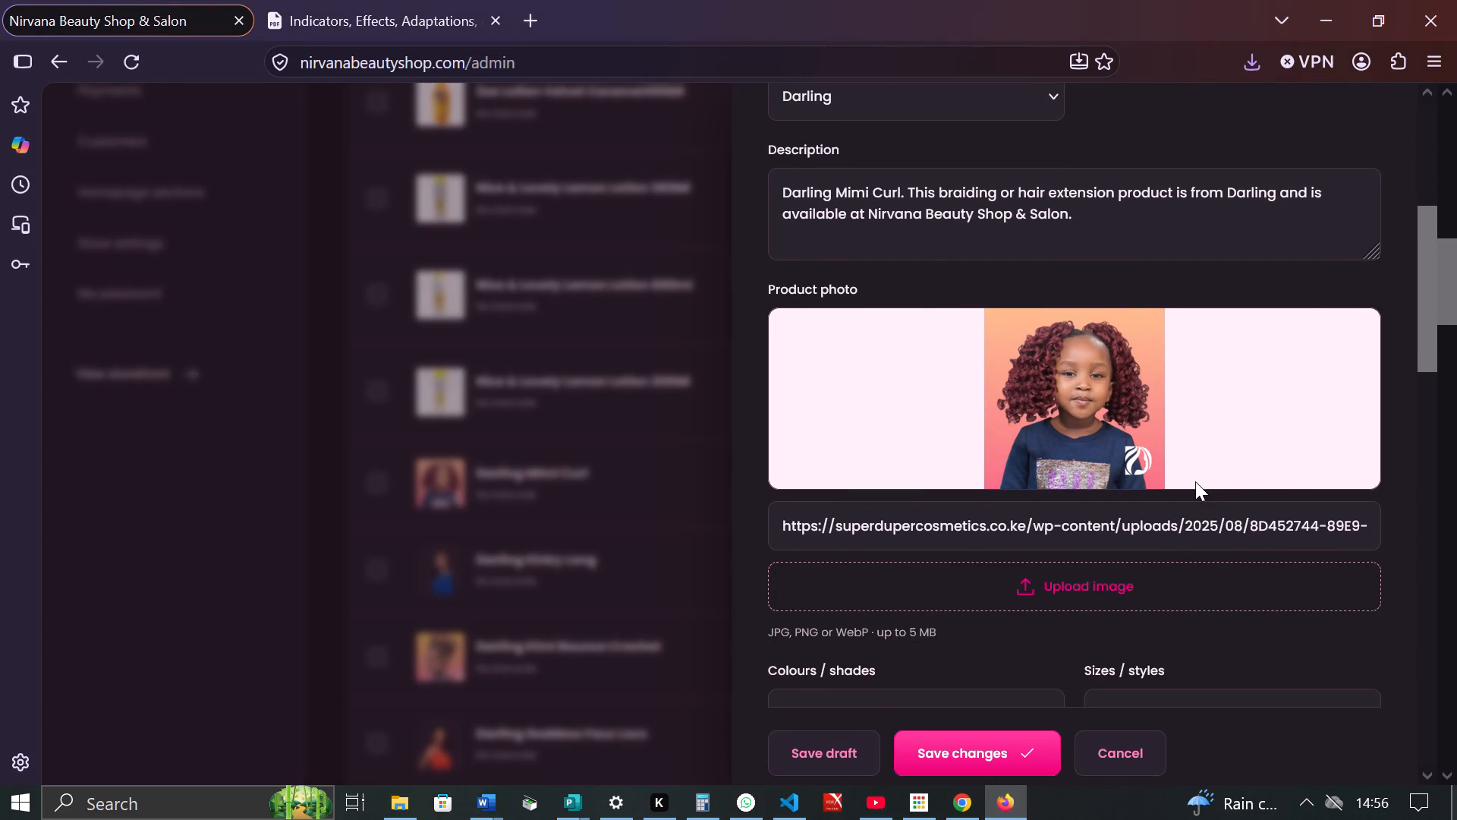
pyautogui.scroll(-1, 1194, 479)
pyautogui.scroll(-1, 1151, 591)
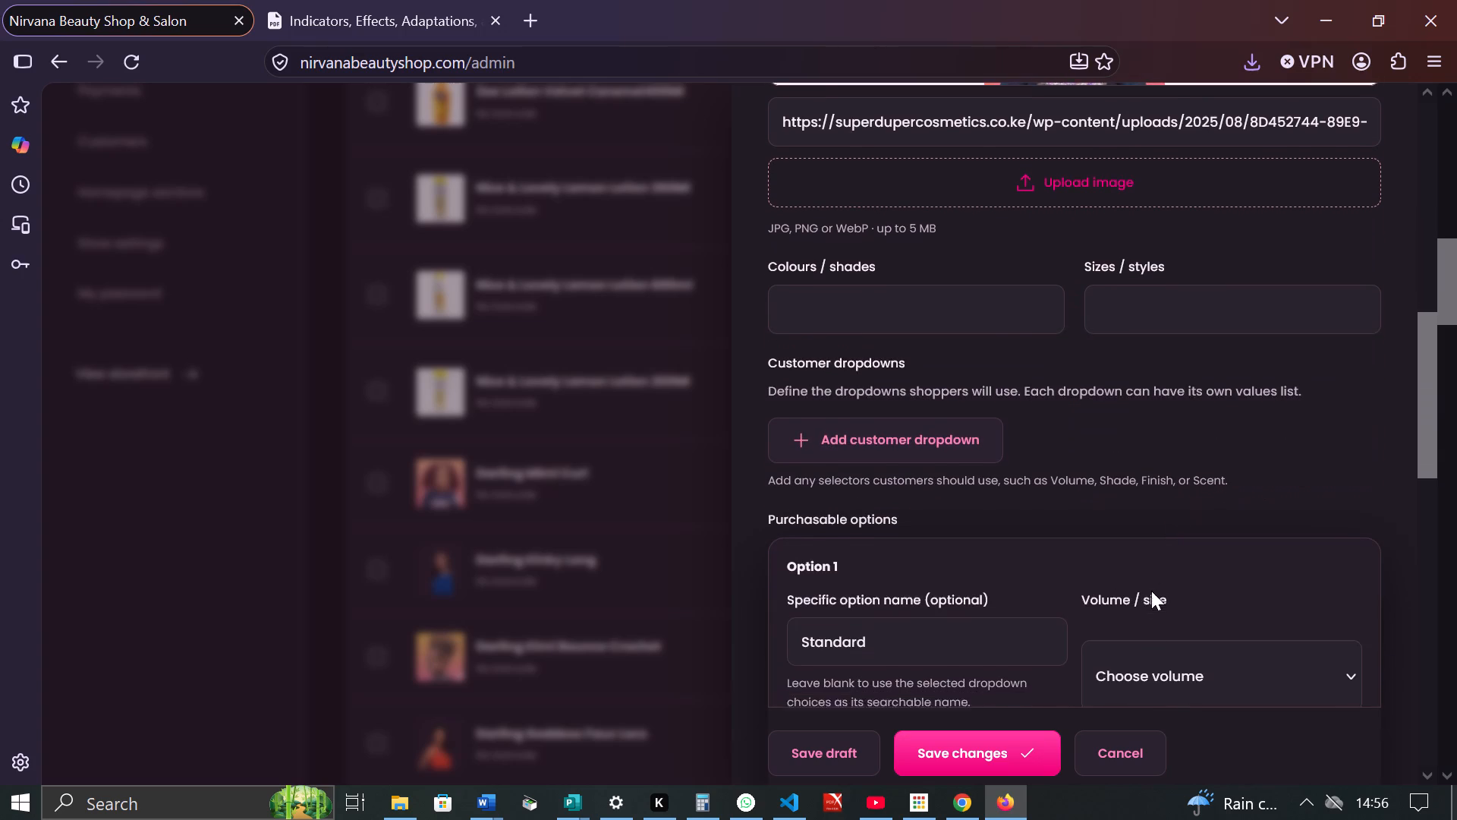
pyautogui.click(1103, 598)
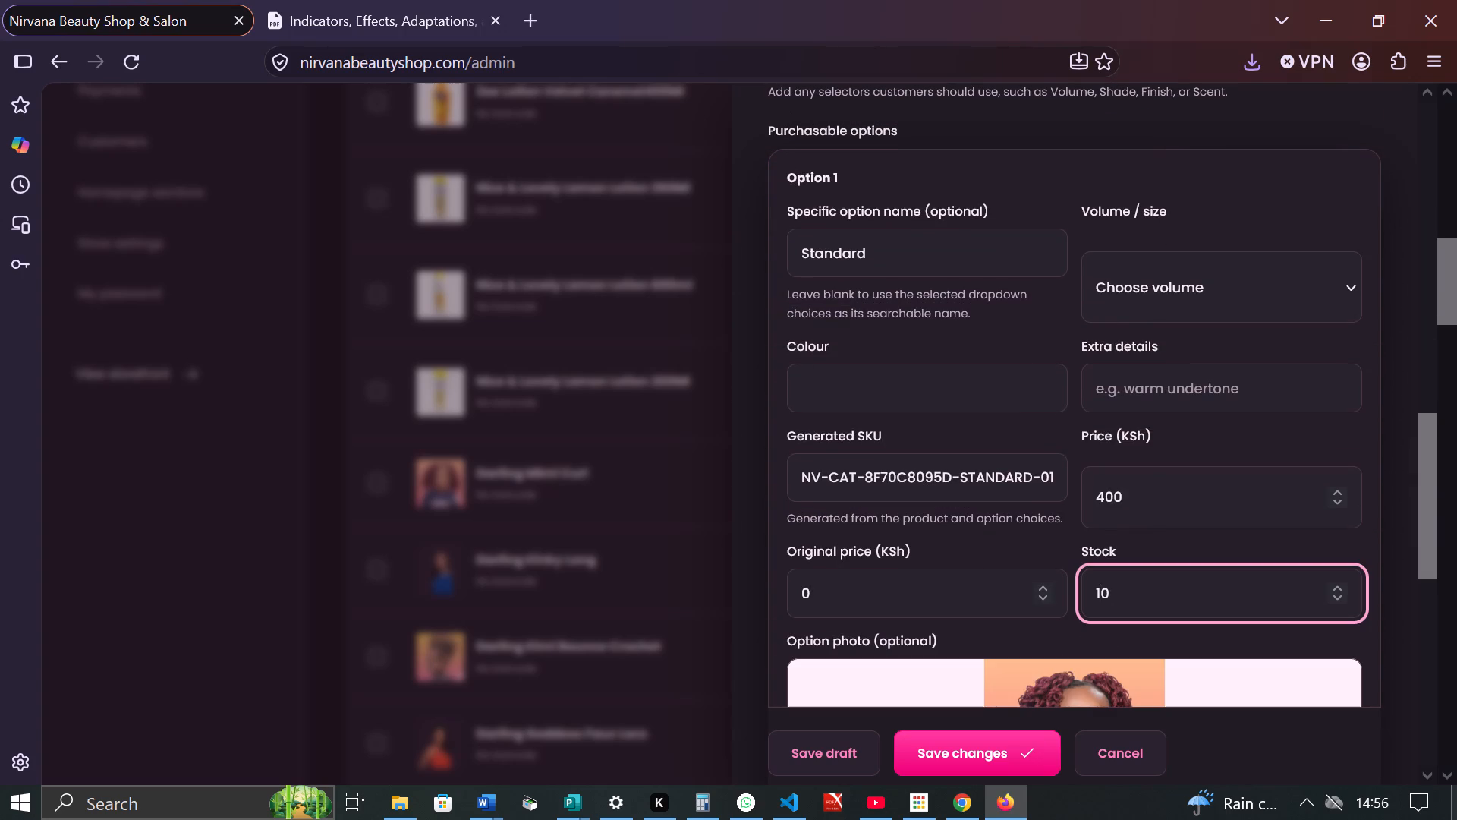
pyautogui.press('BackSpace')
pyautogui.click(975, 750)
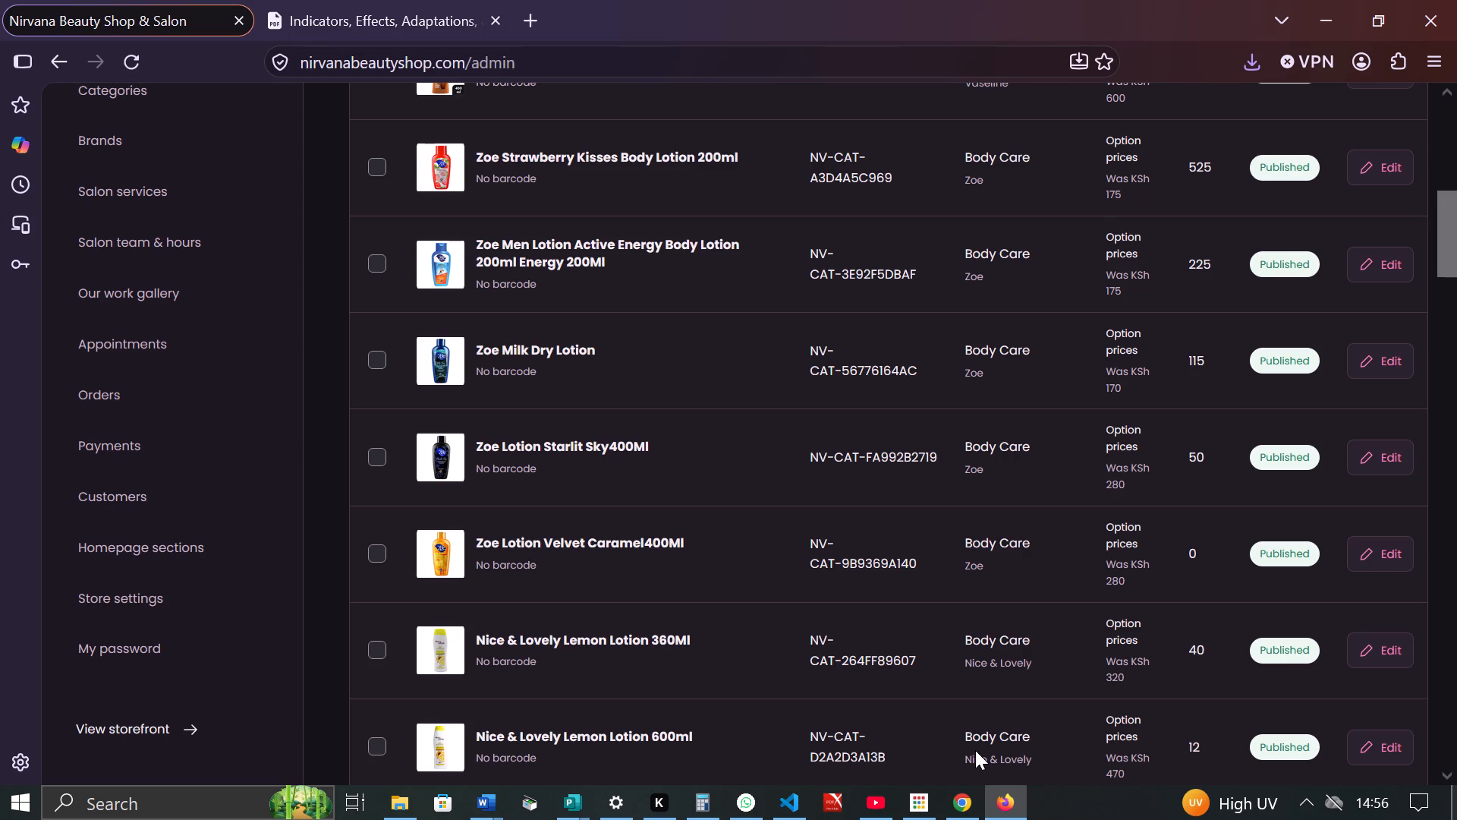
# Open the Darling Kinky Long record for editing and check its description and product photo.
pyautogui.scroll(-1, 899, 500)
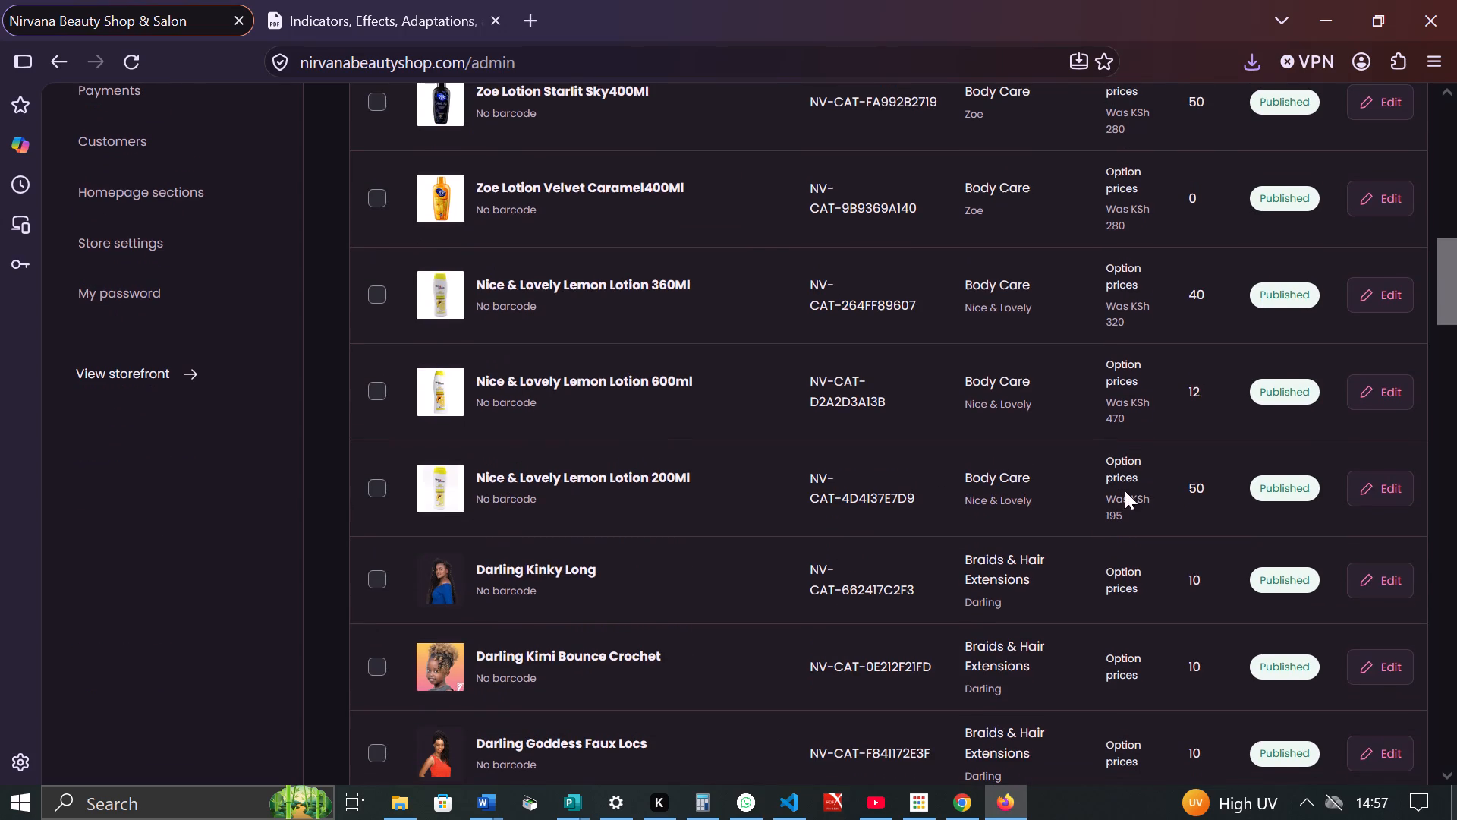
pyautogui.click(1378, 588)
pyautogui.scroll(-1, 1316, 595)
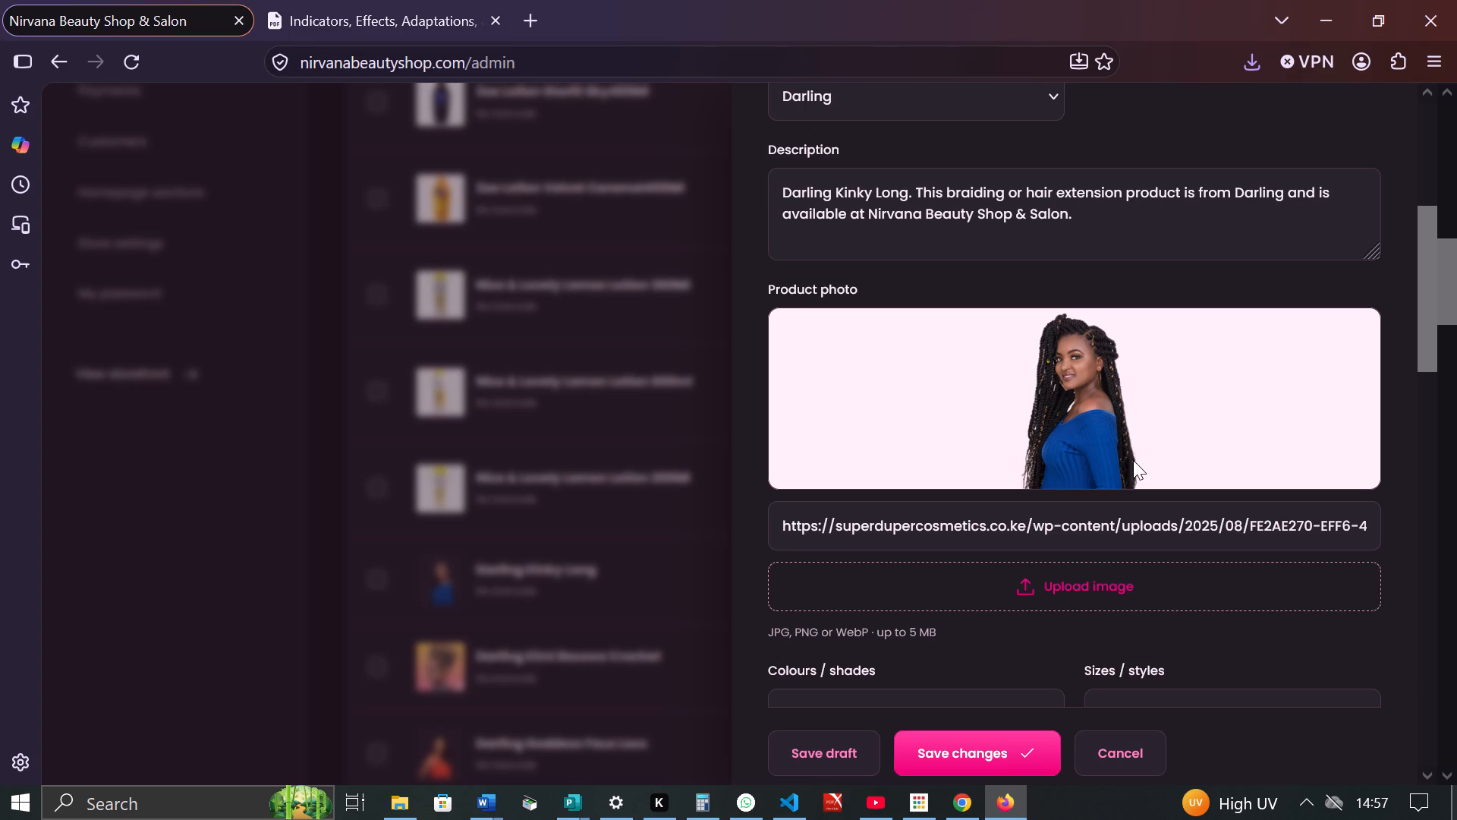
pyautogui.scroll(1, 1133, 460)
pyautogui.scroll(-1, 1032, 539)
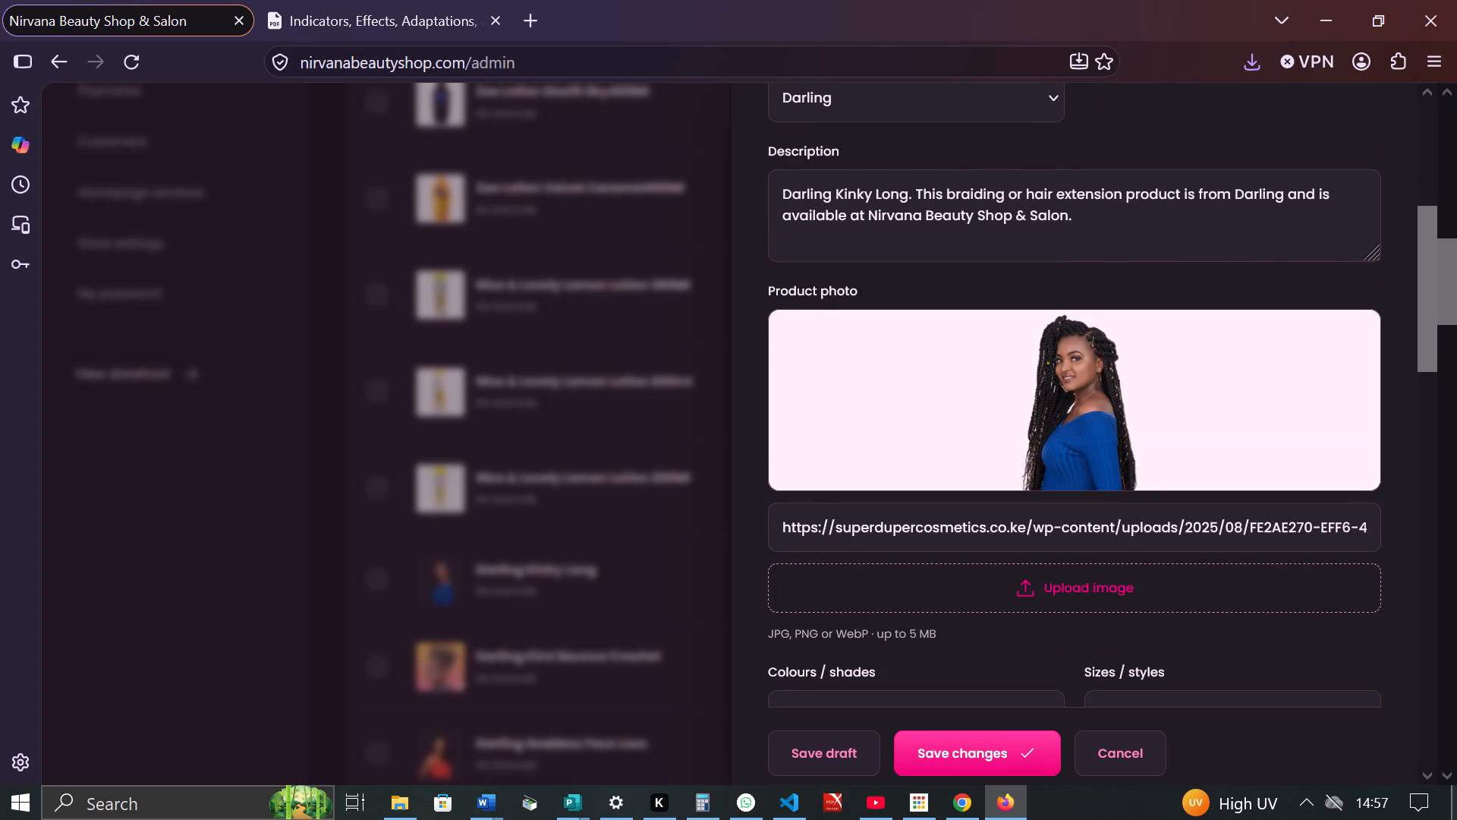
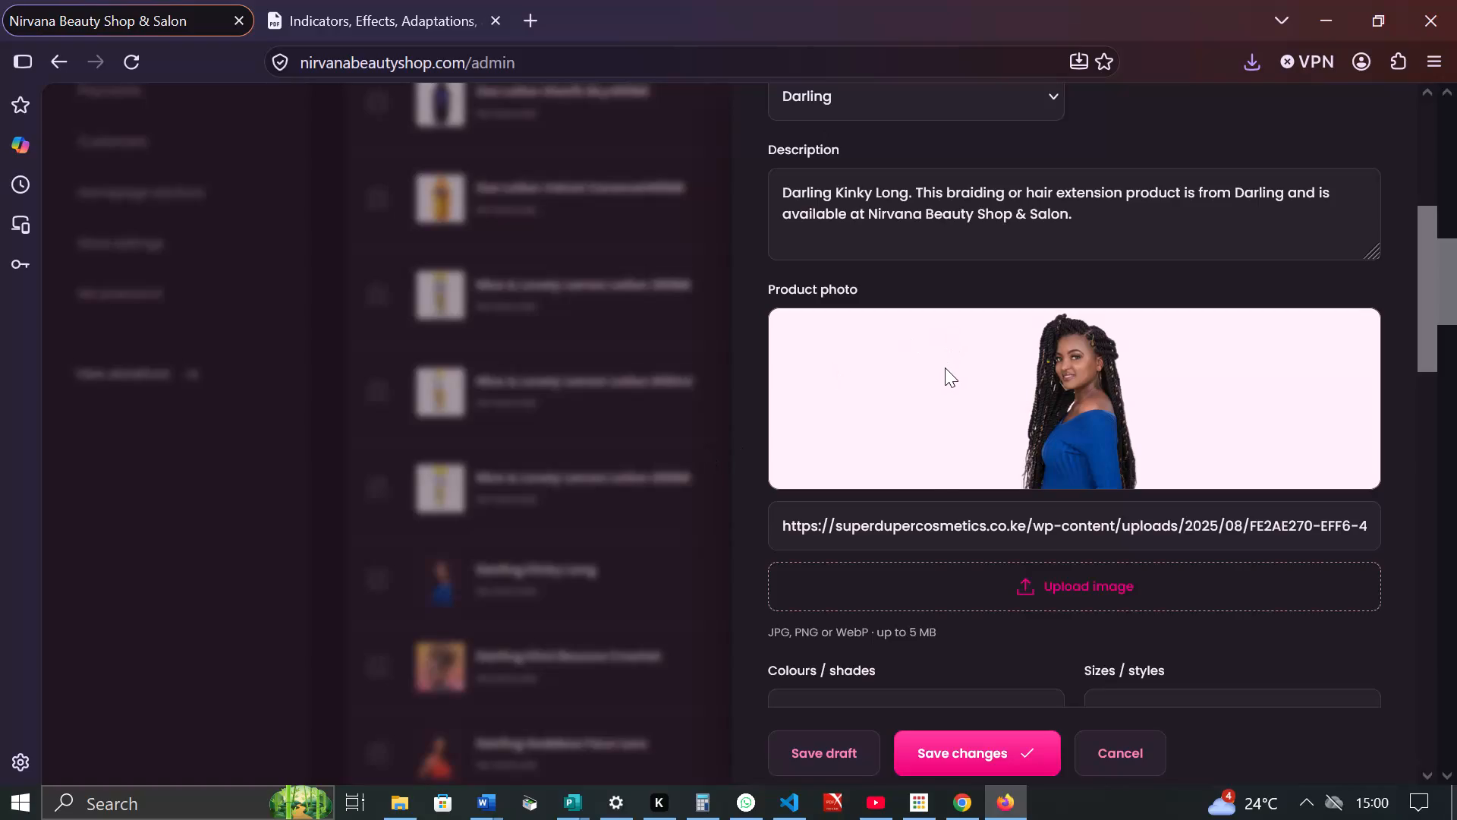
# Set the Darling Kinky Long Standard option's price to KSh 400 and stock to 30, and save the changes.
pyautogui.scroll(-2, 1103, 557)
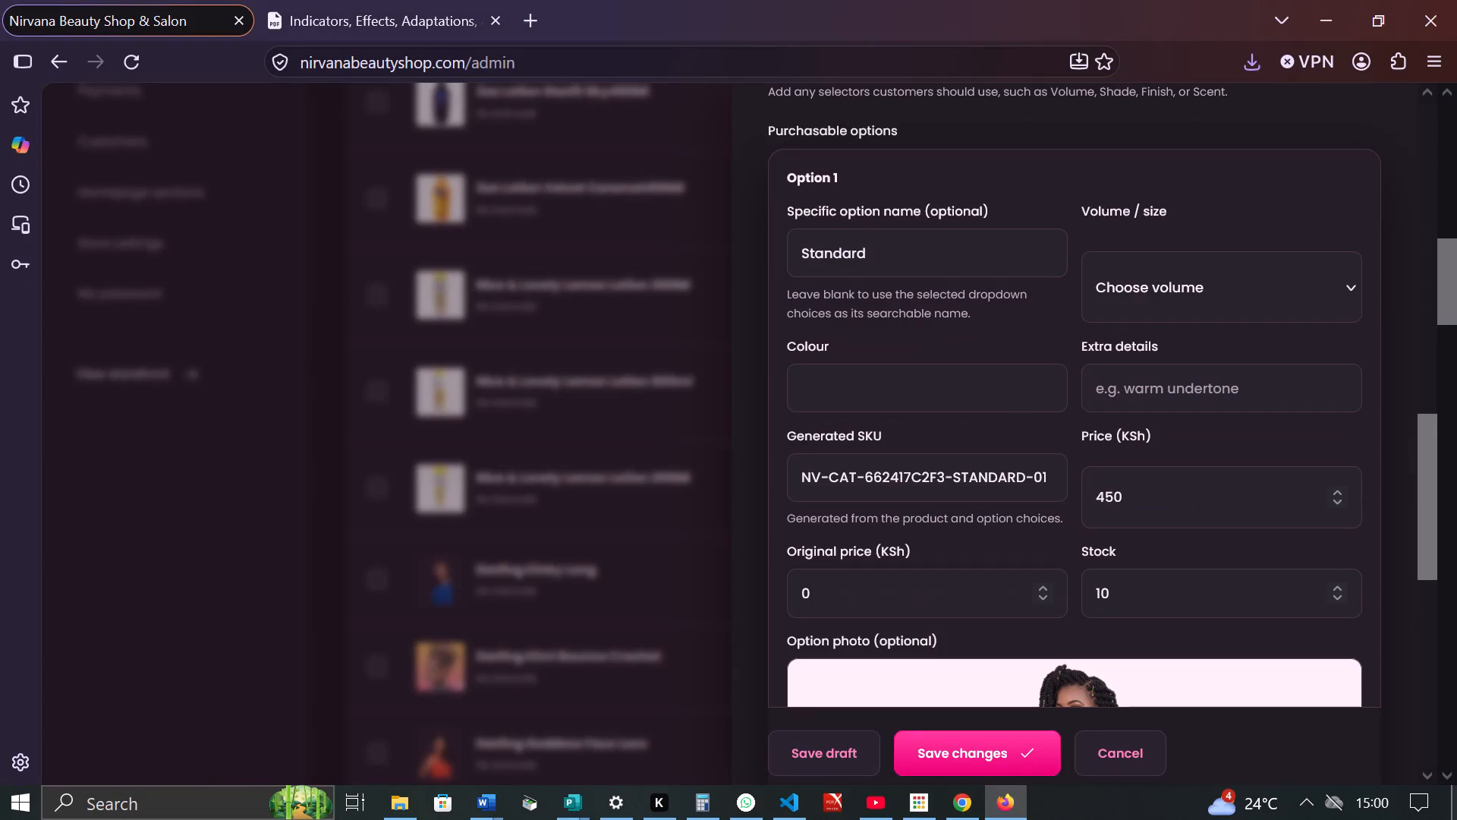
pyautogui.click(1141, 503)
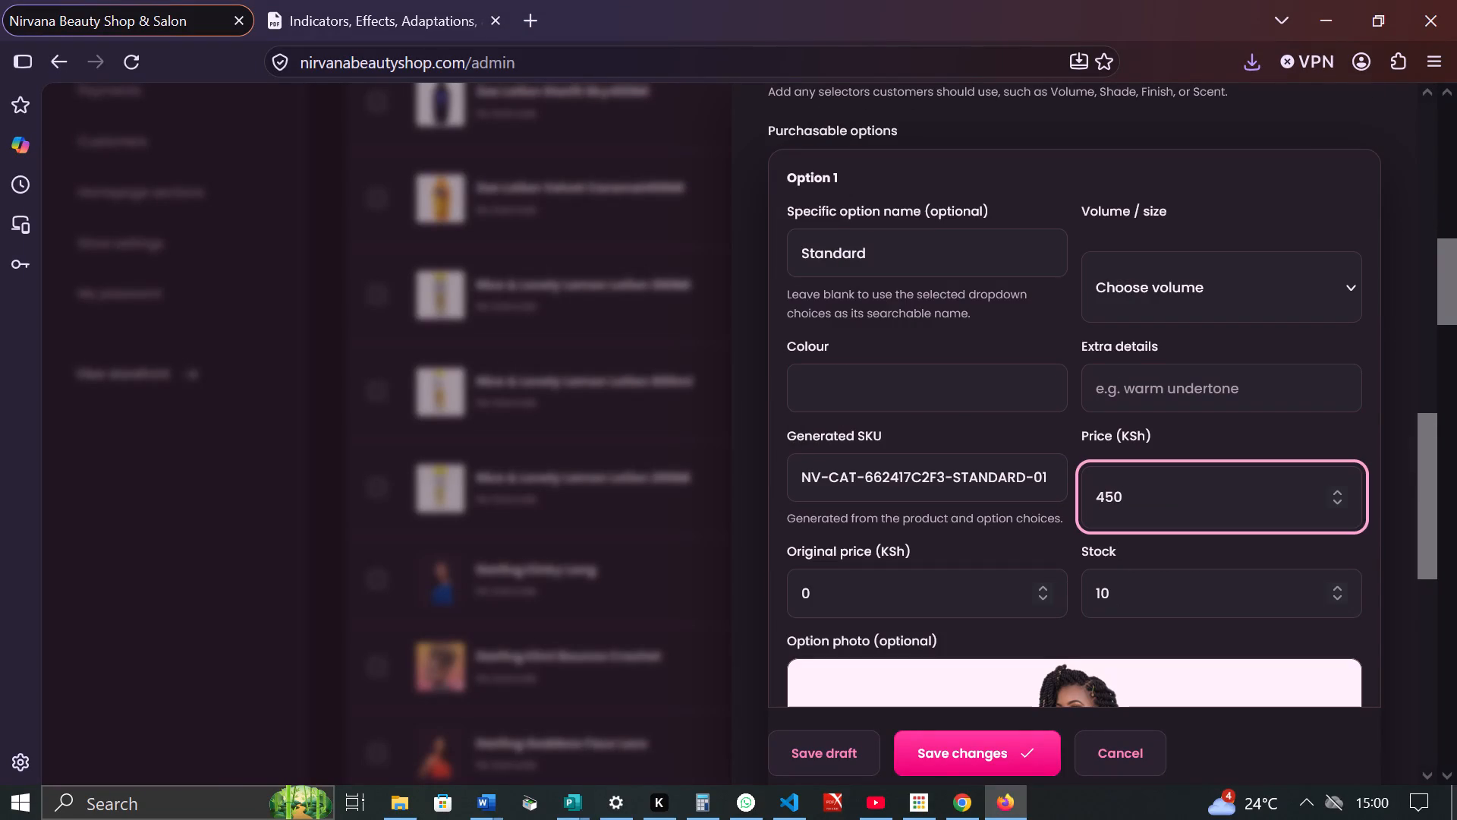
pyautogui.press('BackSpace')
pyautogui.press('BackSpace')
pyautogui.write('00')
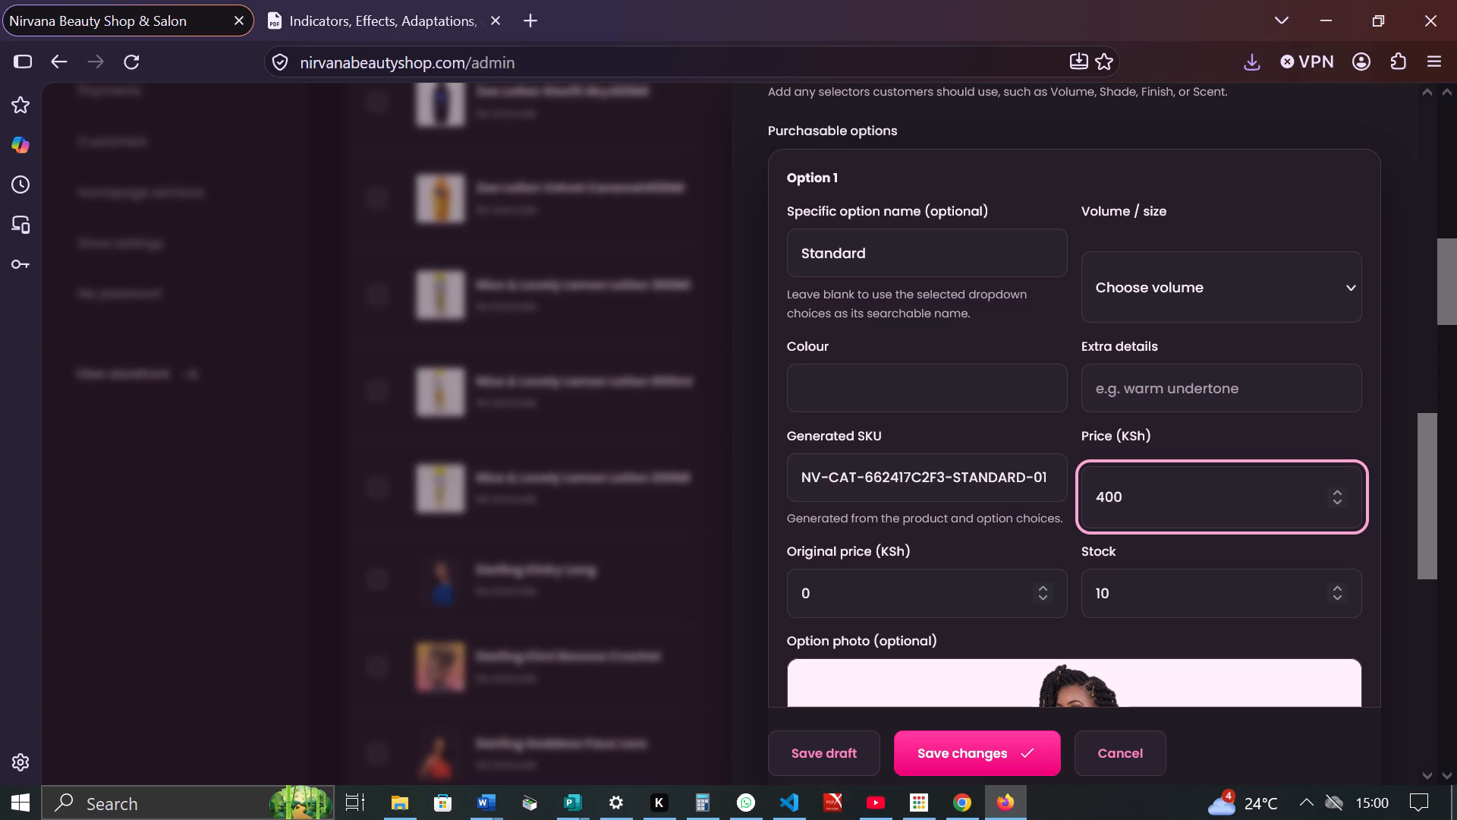
pyautogui.click(826, 594)
pyautogui.click(1150, 584)
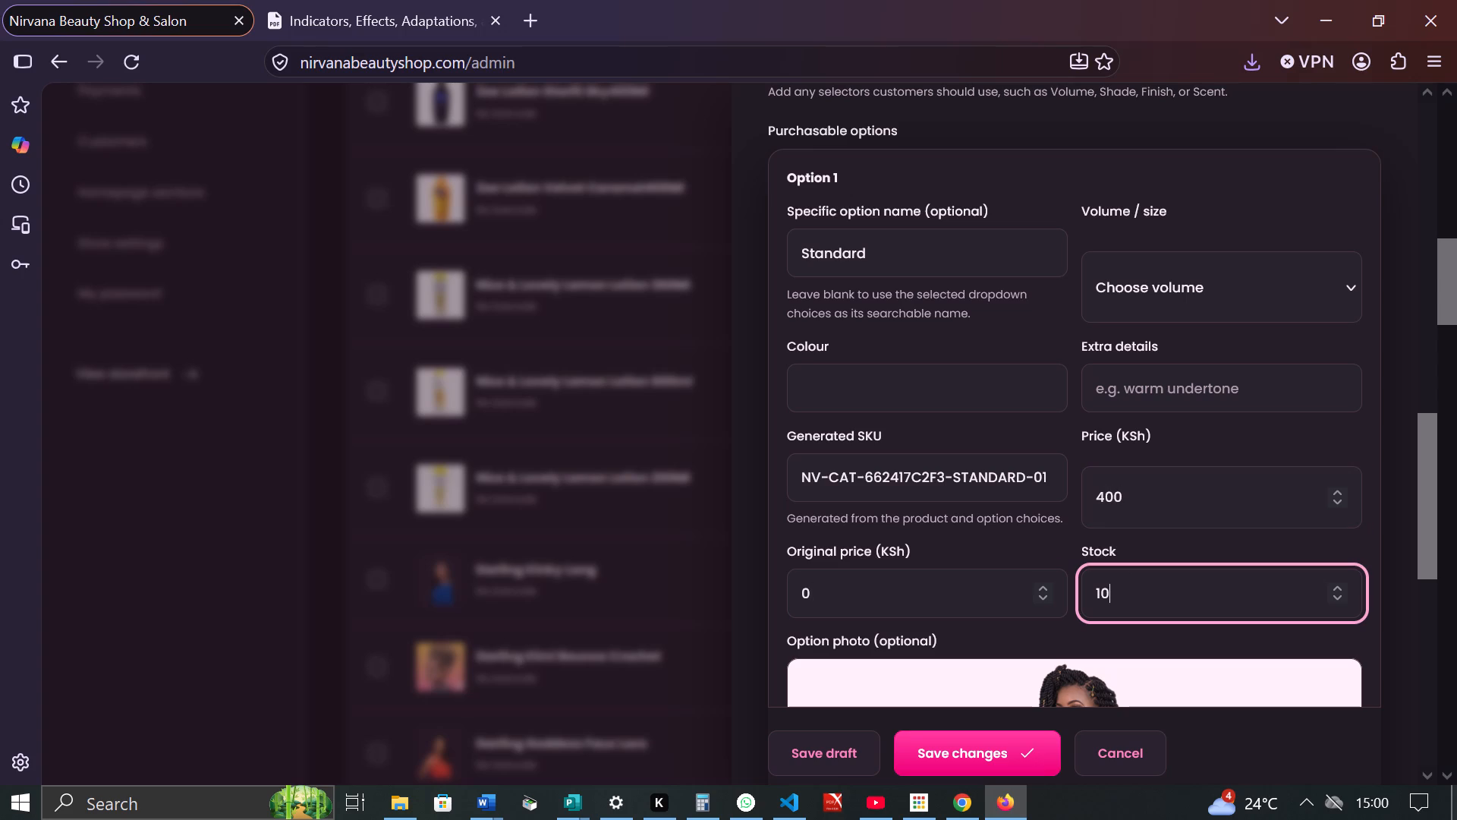
pyautogui.press('BackSpace')
pyautogui.press('BackSpace')
pyautogui.write('30')
pyautogui.click(963, 748)
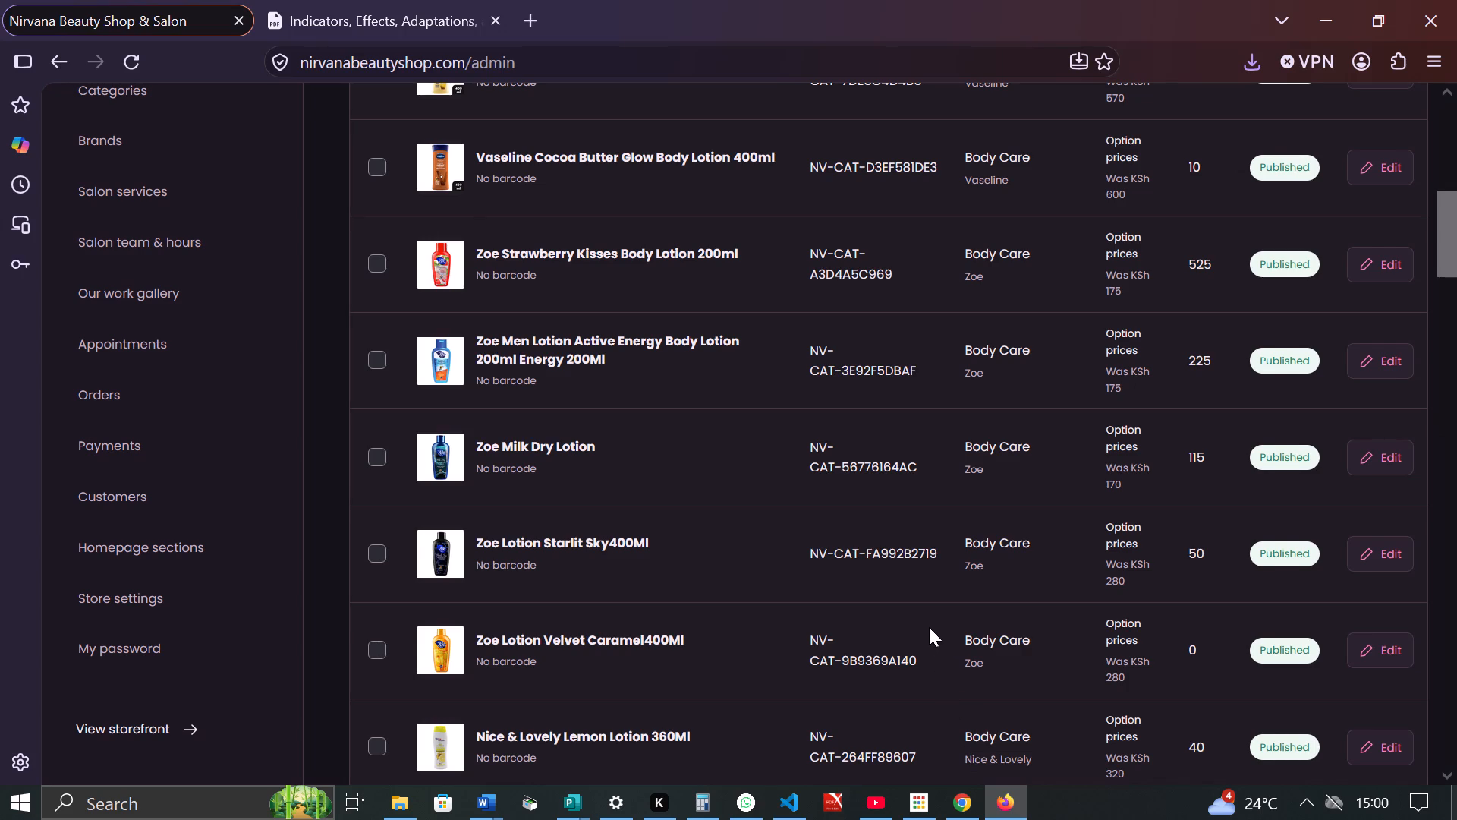
# Open the Darling Kimi Bounce Crochet record, set the Standard option's stock to 0 and save the changes.
pyautogui.scroll(-2, 929, 627)
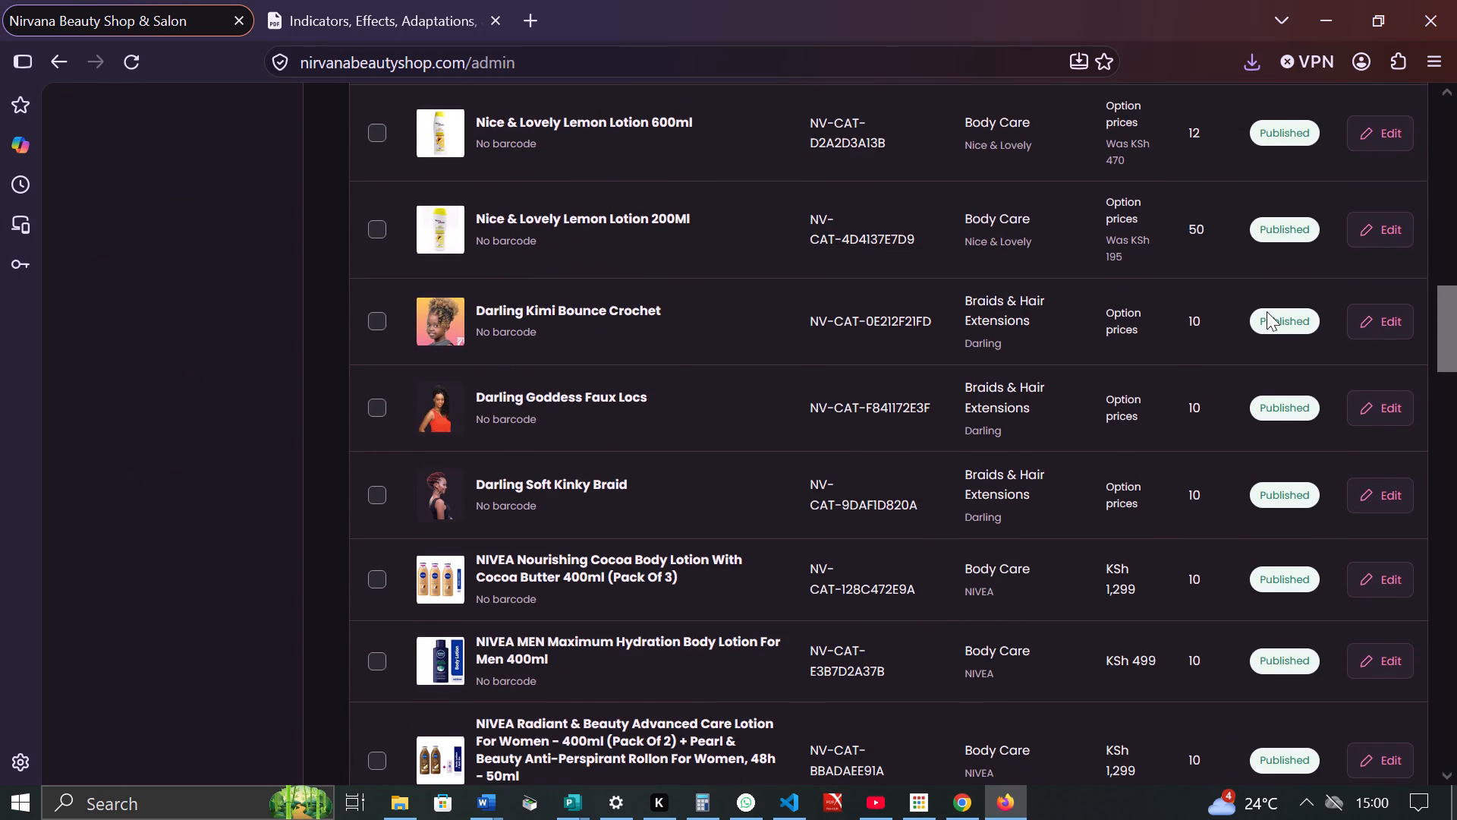
pyautogui.click(1375, 315)
pyautogui.scroll(-1, 1225, 415)
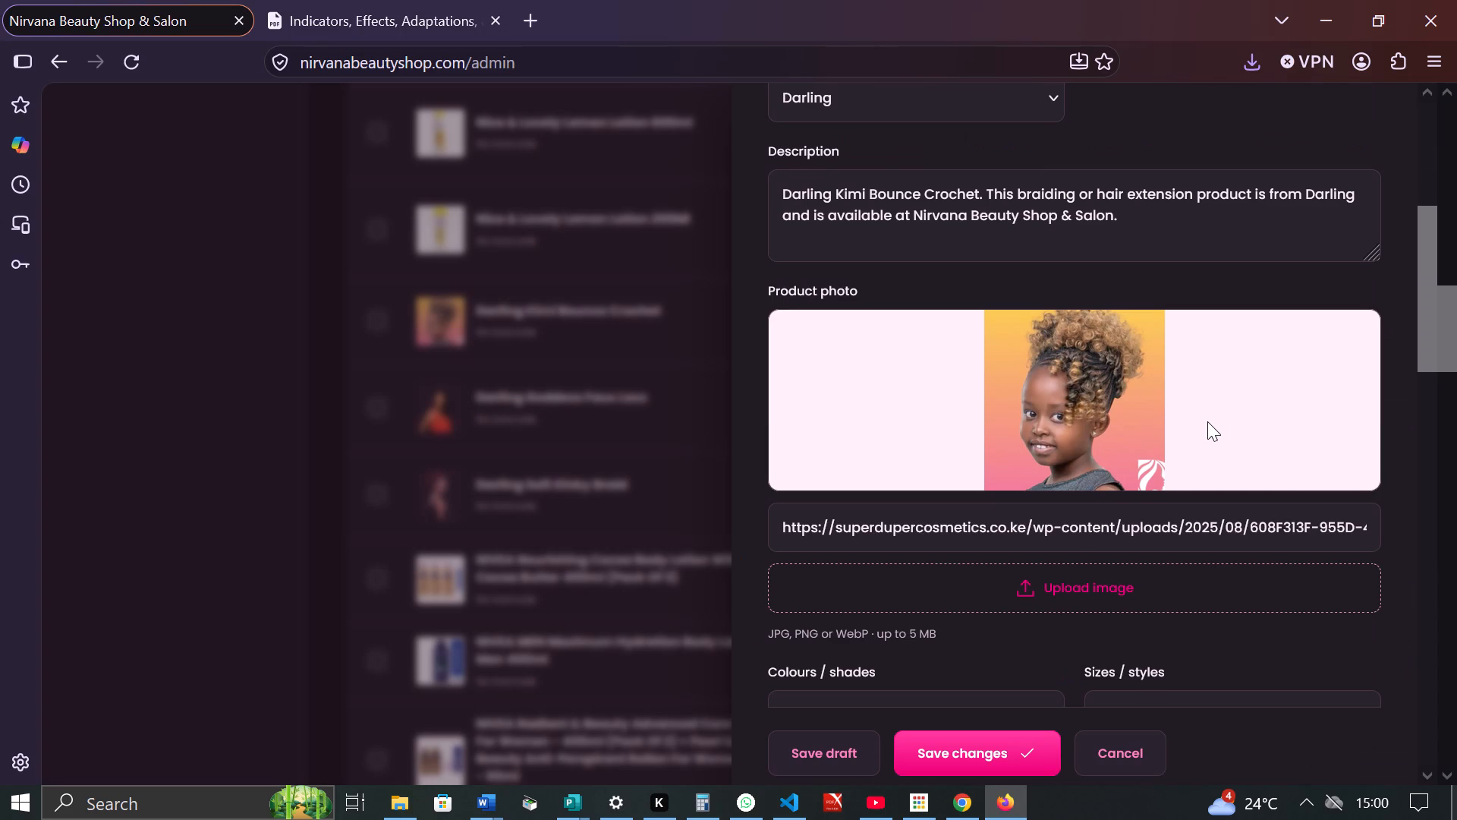
pyautogui.scroll(-1, 1201, 425)
pyautogui.scroll(-1, 1149, 496)
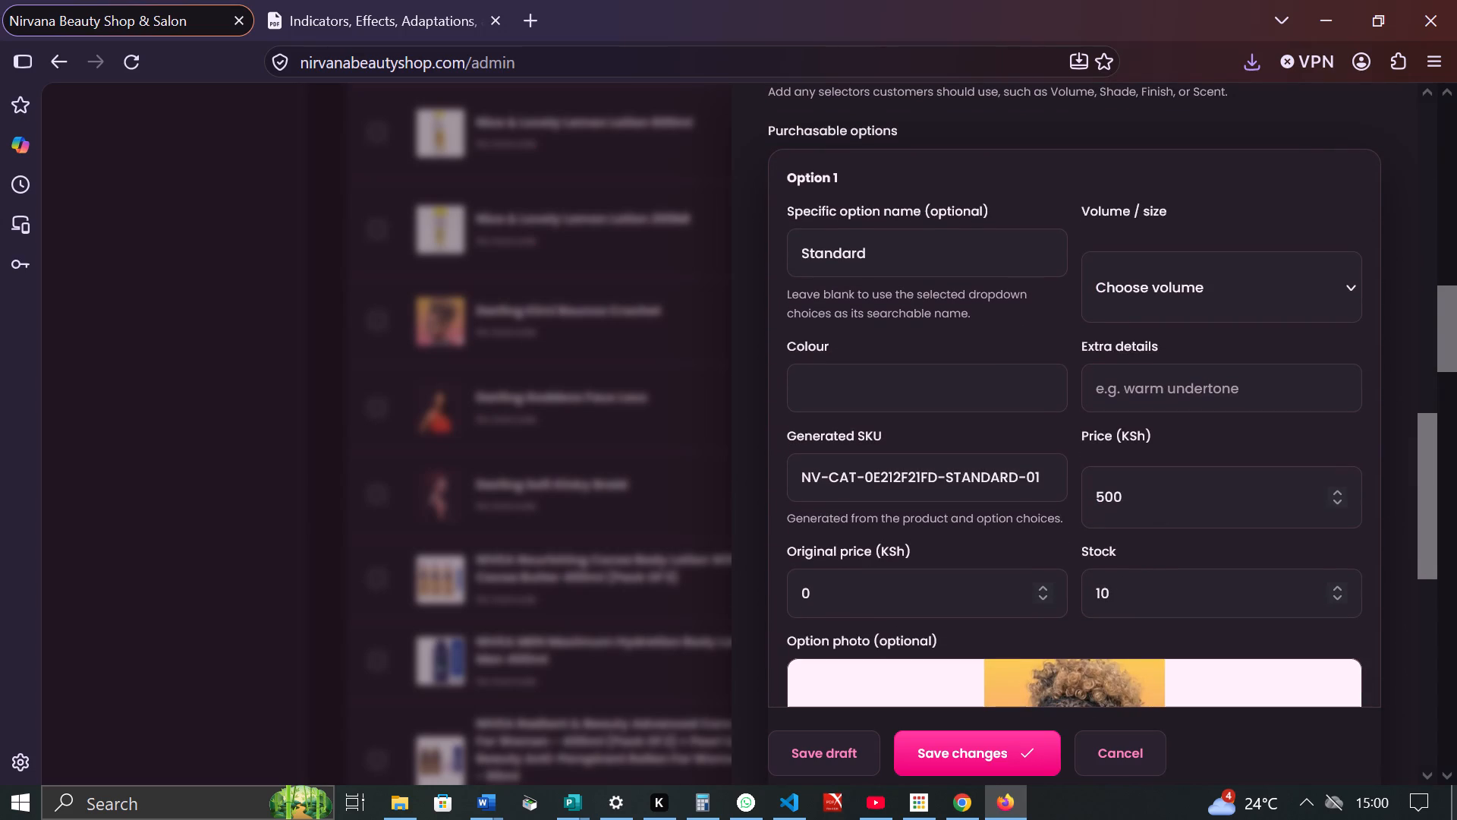
pyautogui.click(1102, 595)
pyautogui.press('BackSpace')
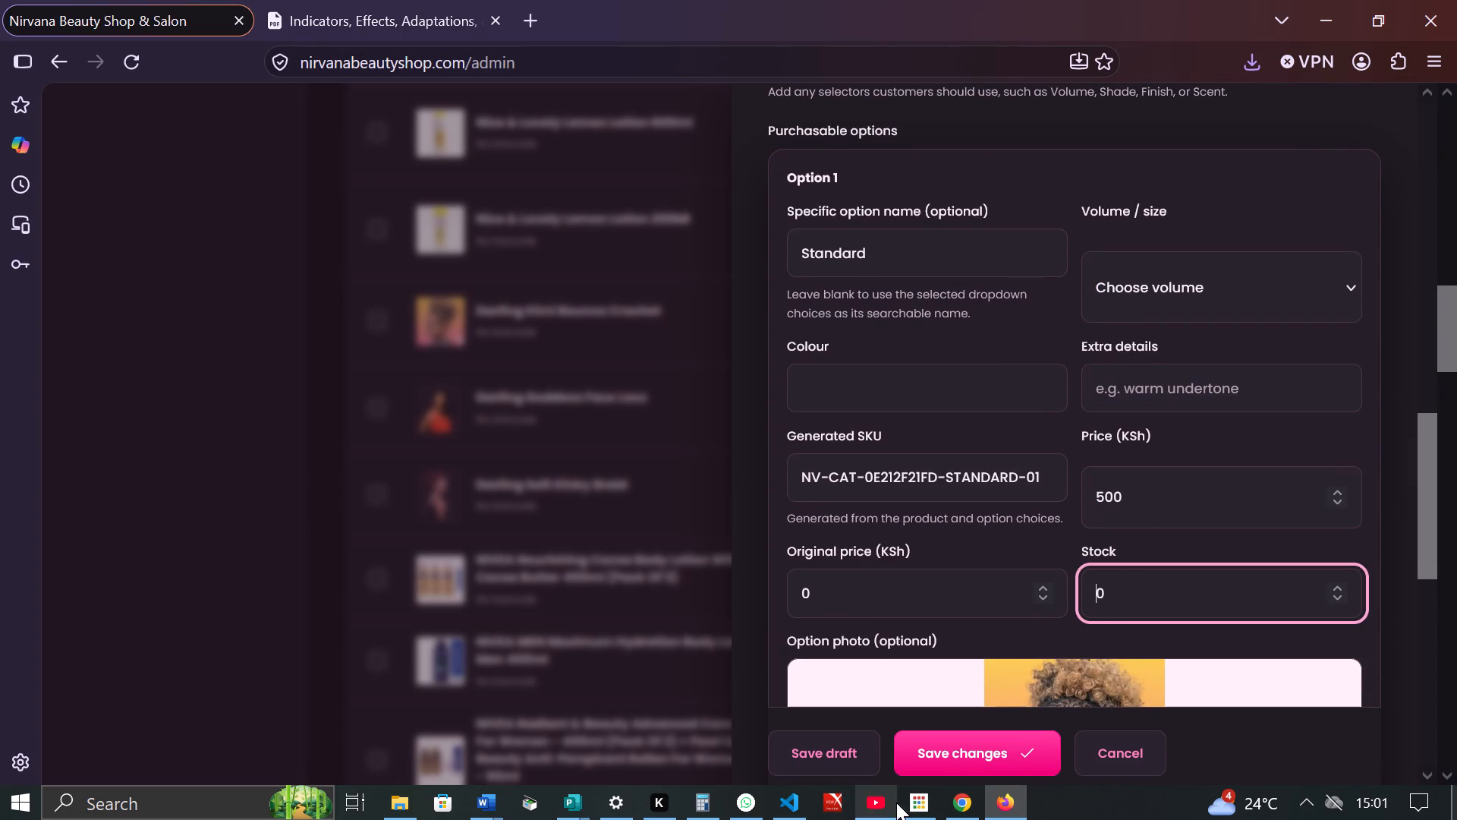
pyautogui.click(997, 772)
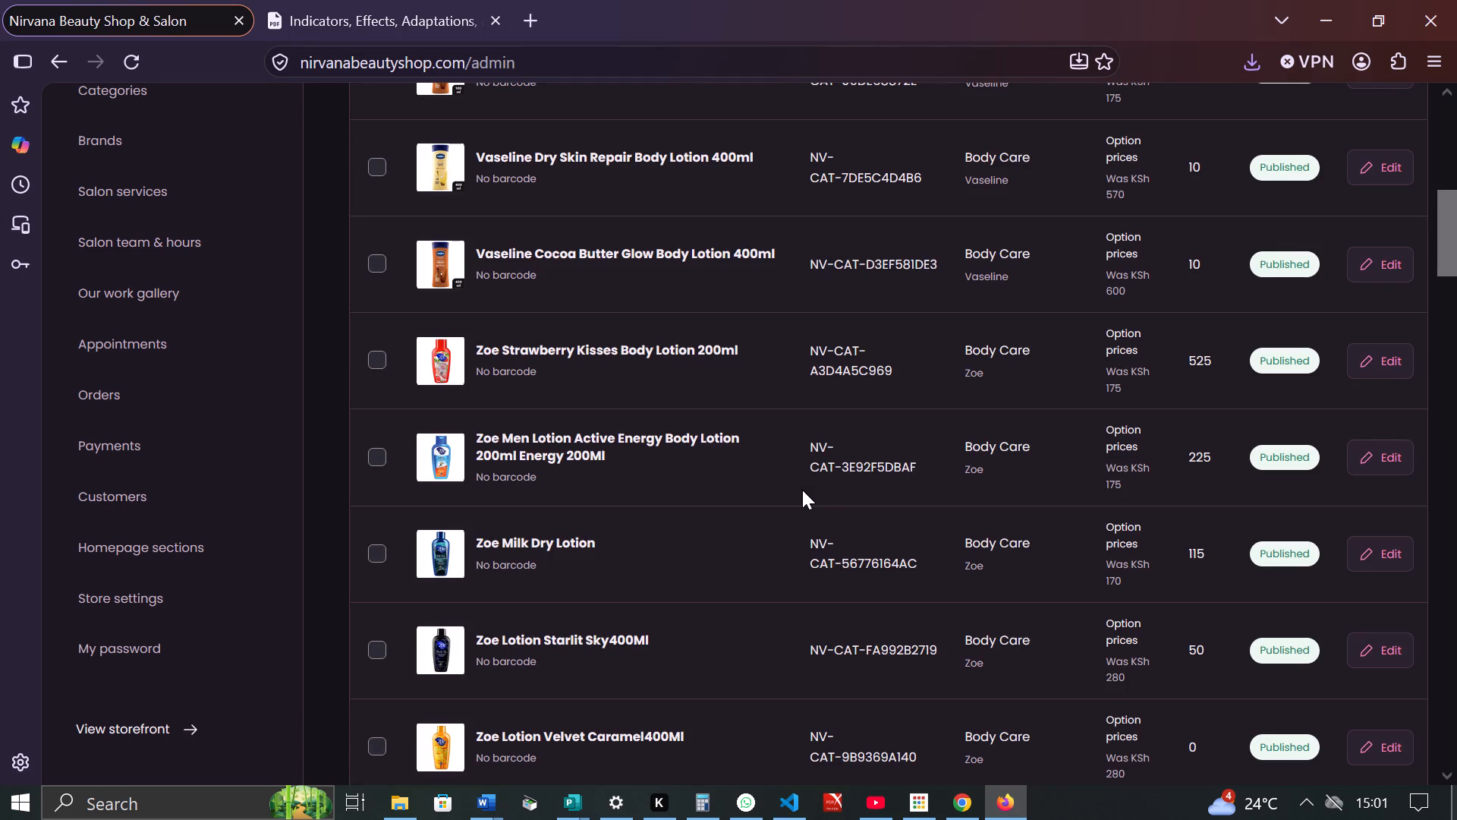
# Open the Darling Goddess Faux Locs record, set the Standard option's stock to 0 and save the changes.
pyautogui.scroll(-2, 884, 462)
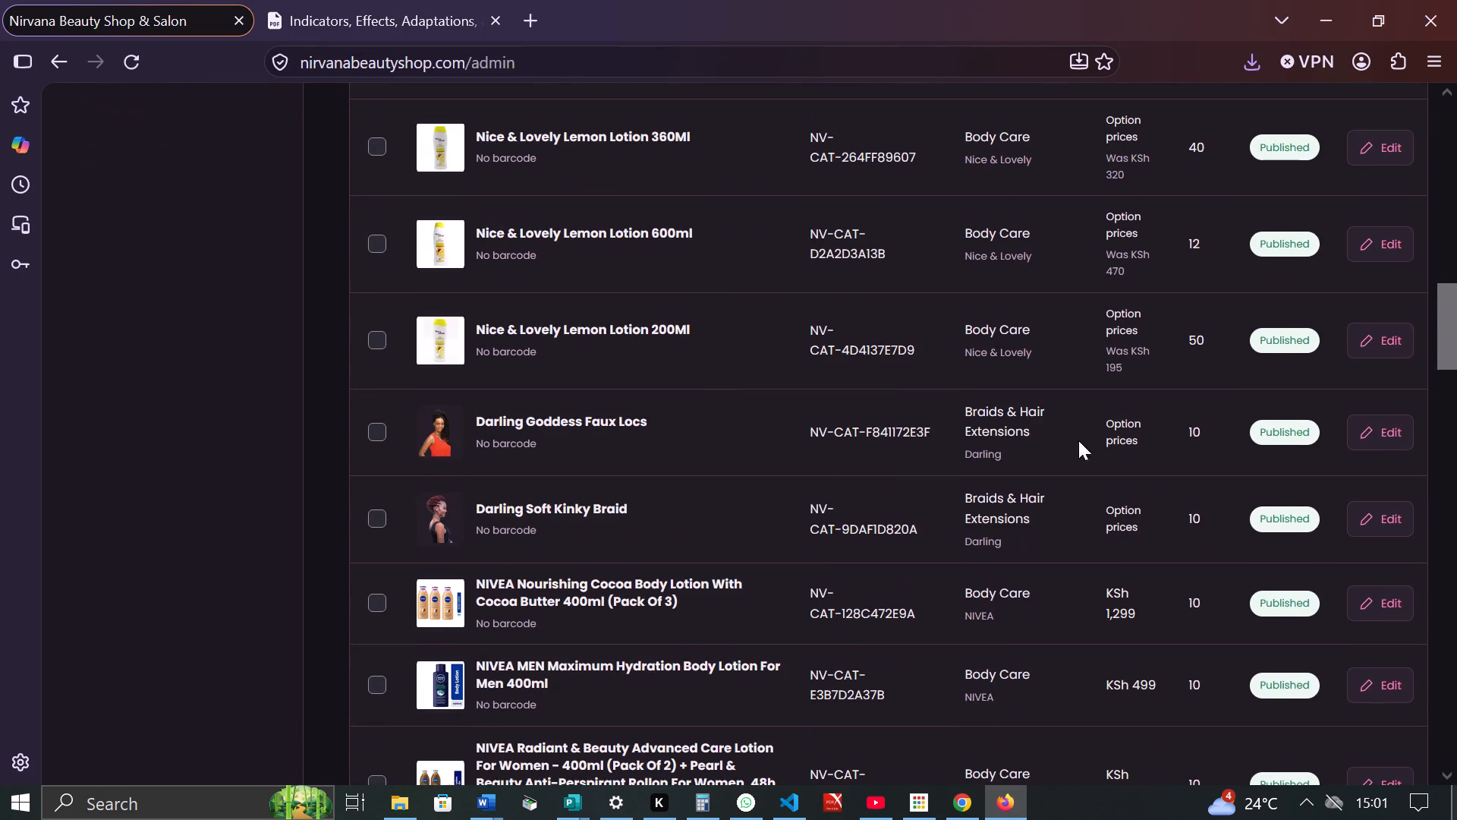
pyautogui.click(1384, 410)
pyautogui.scroll(-1, 1223, 448)
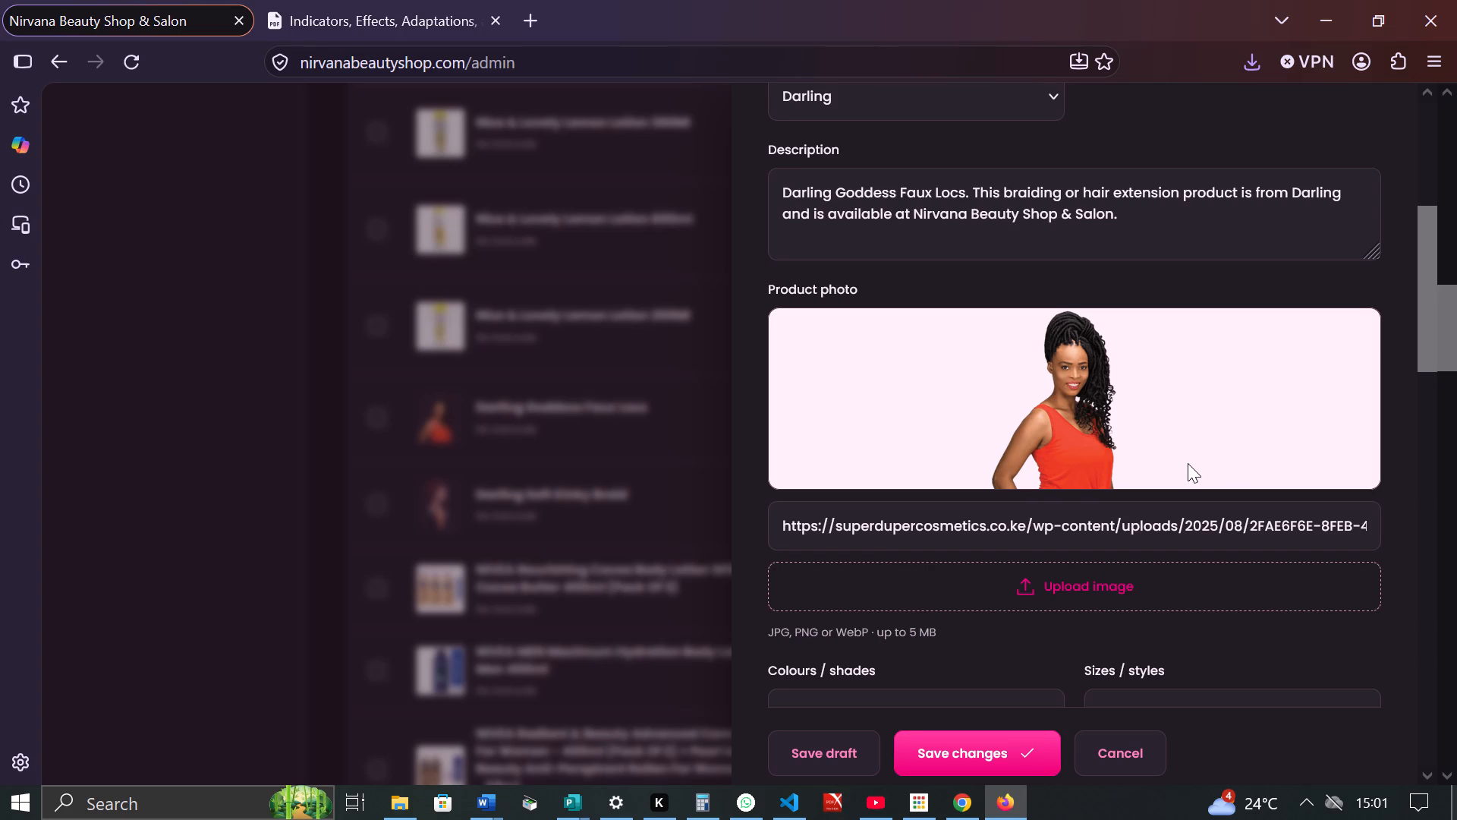
pyautogui.scroll(-1, 1053, 522)
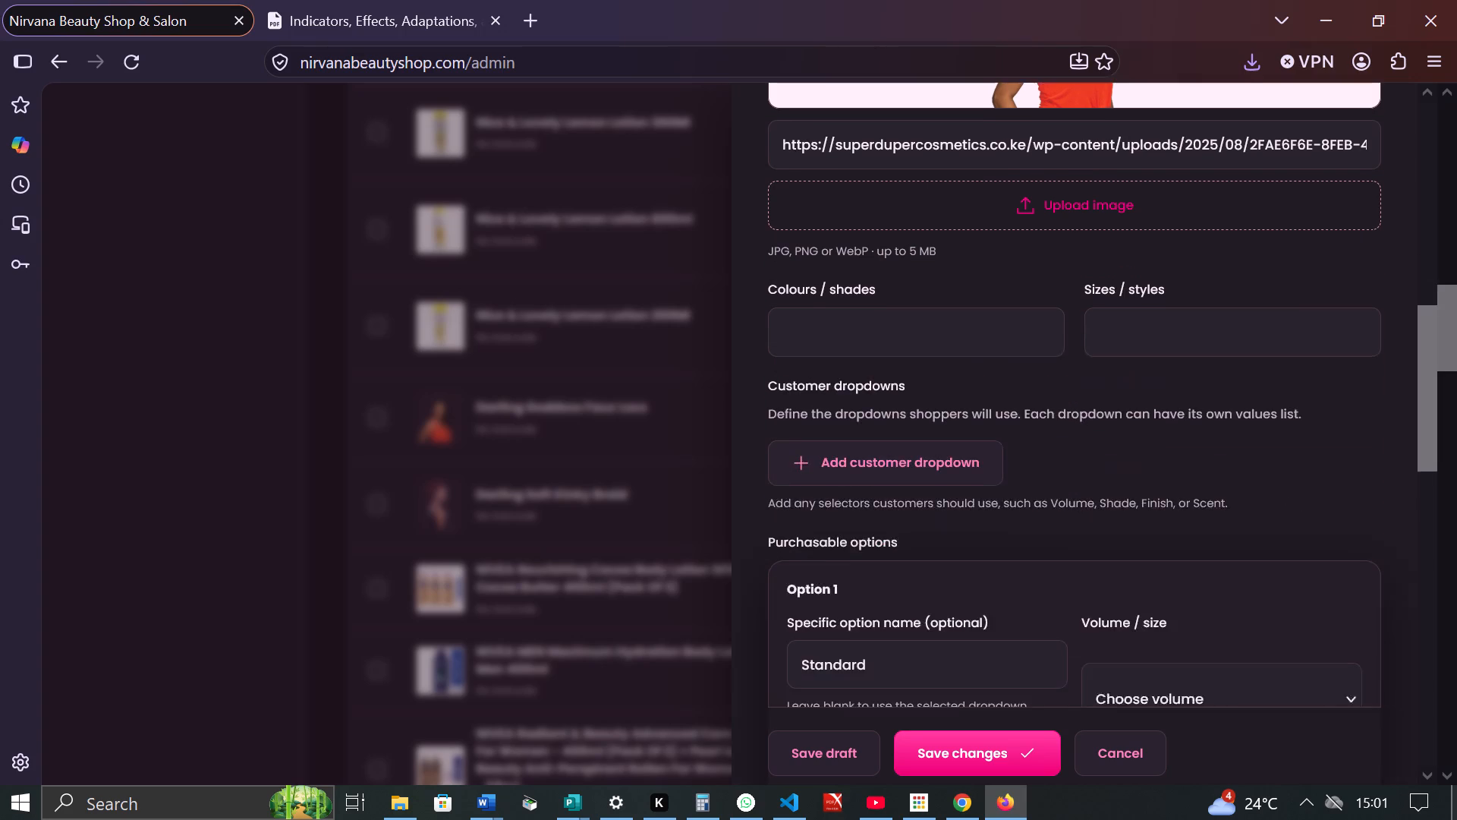
pyautogui.scroll(1, 1053, 522)
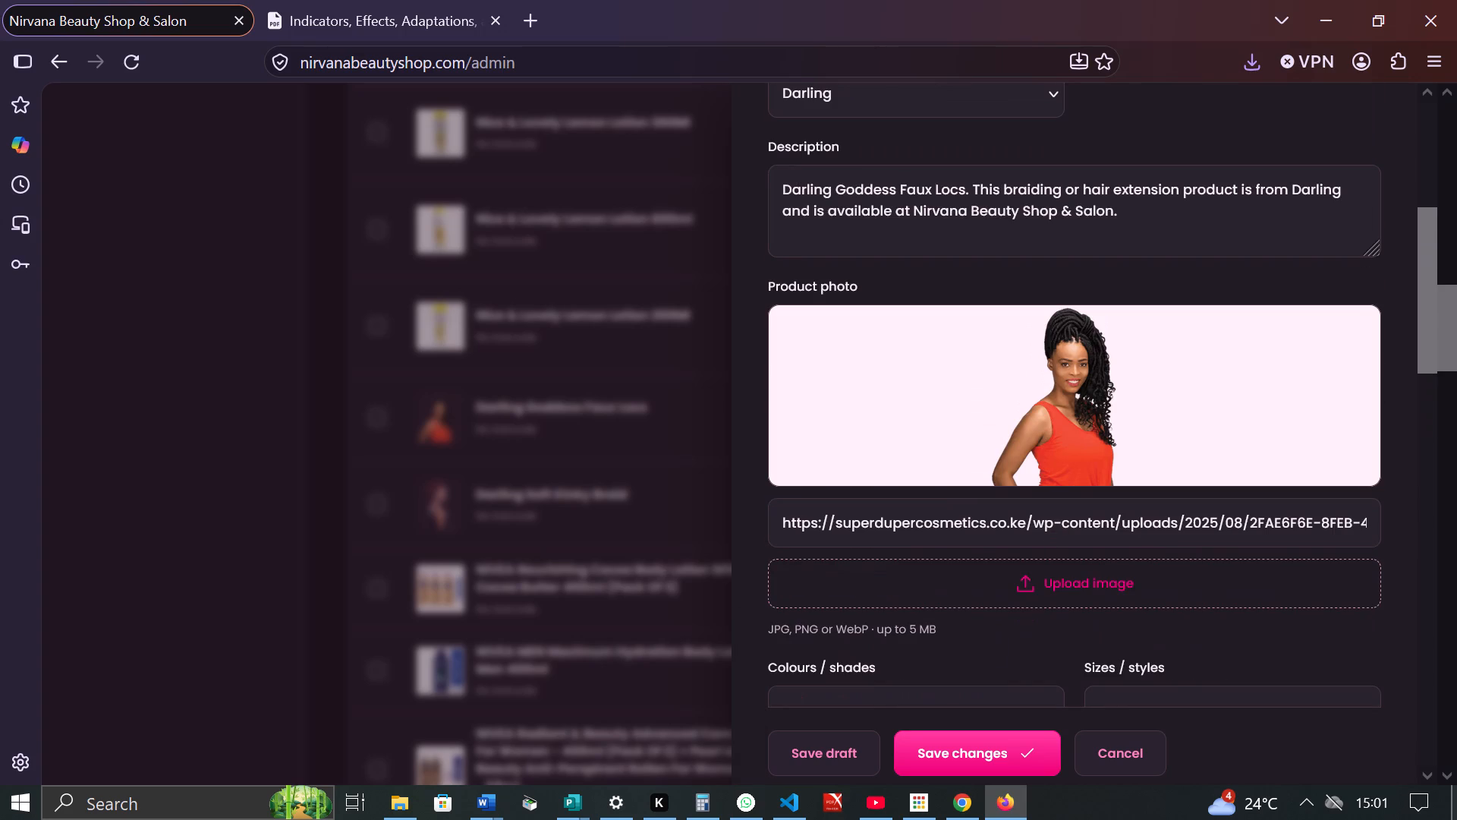
pyautogui.scroll(-2, 1051, 523)
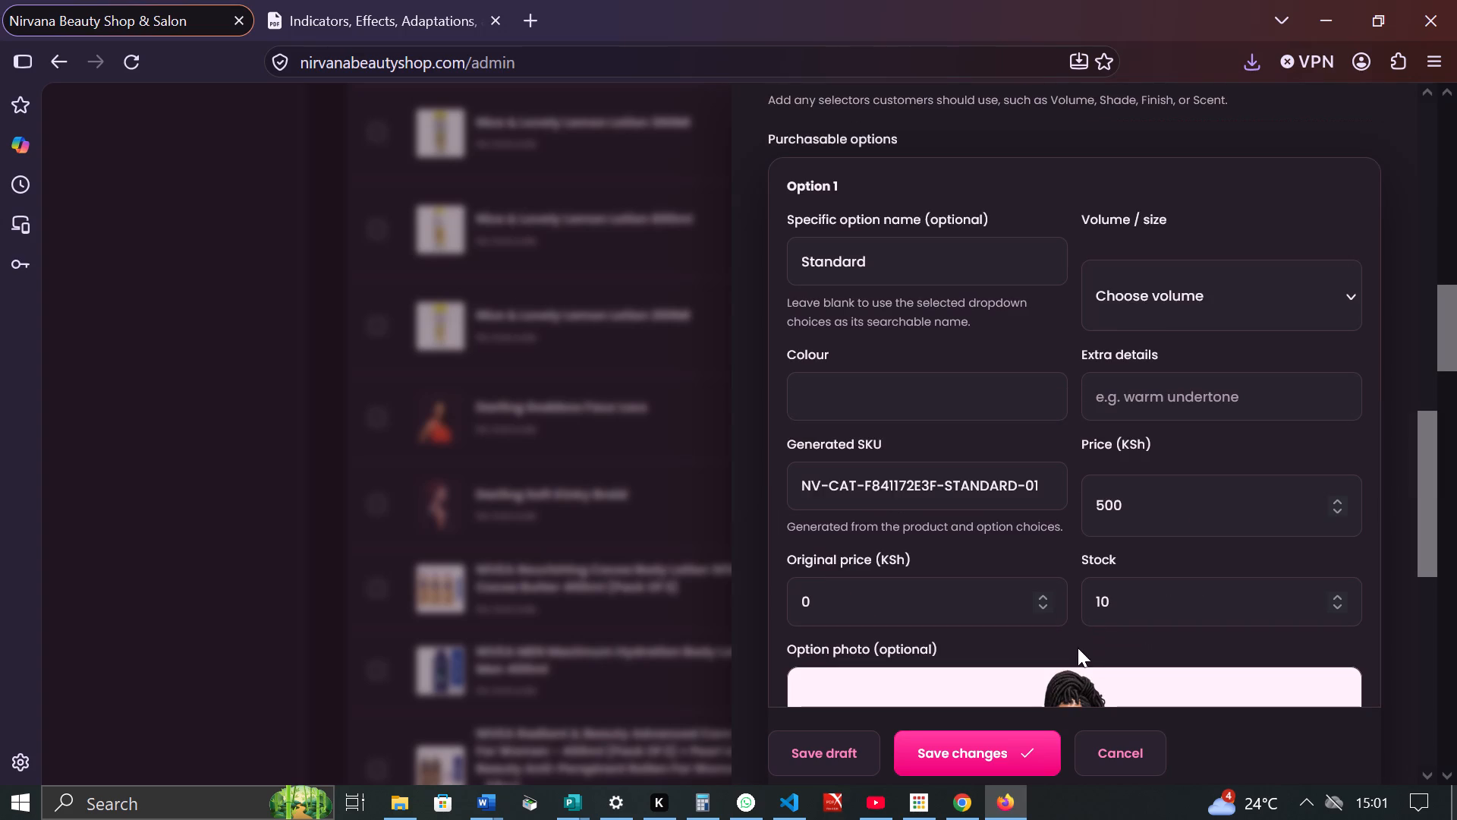
pyautogui.click(1101, 596)
pyautogui.press('BackSpace')
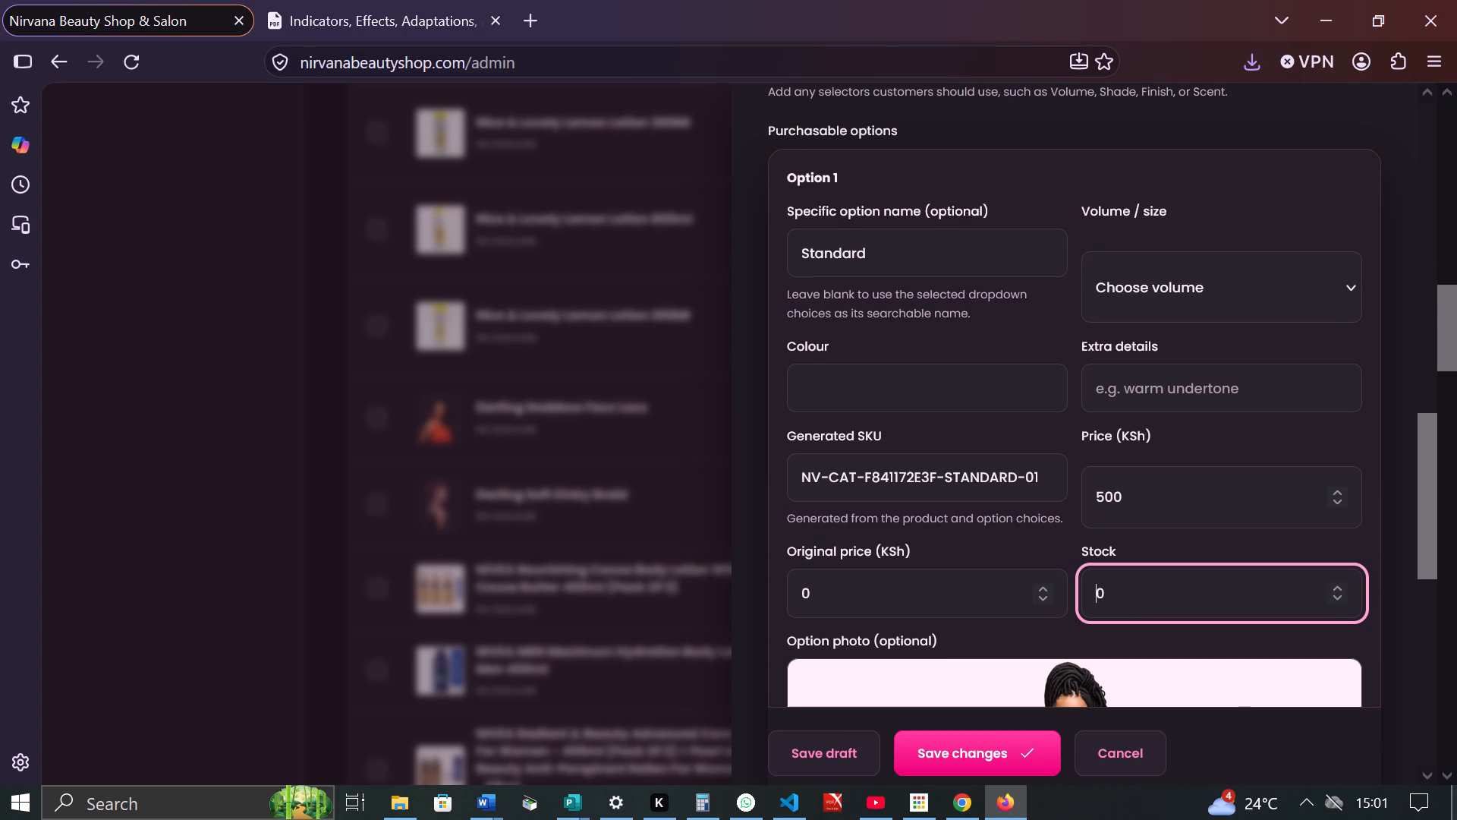
pyautogui.click(992, 763)
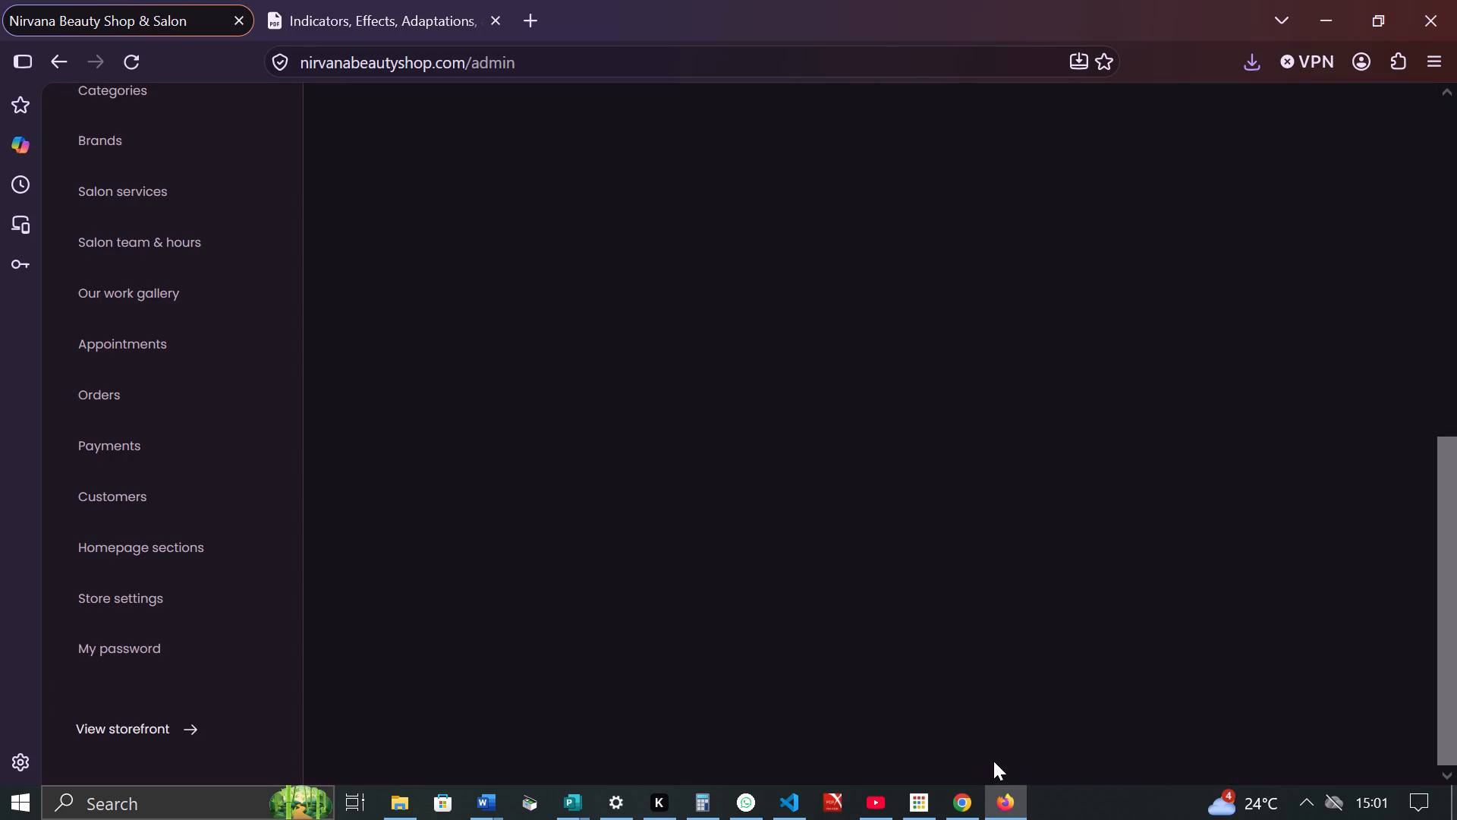
# Open the Darling Soft Kinky Braid record and set the Standard option's price to KSh 400.
pyautogui.scroll(-1, 981, 569)
pyautogui.scroll(-1, 898, 569)
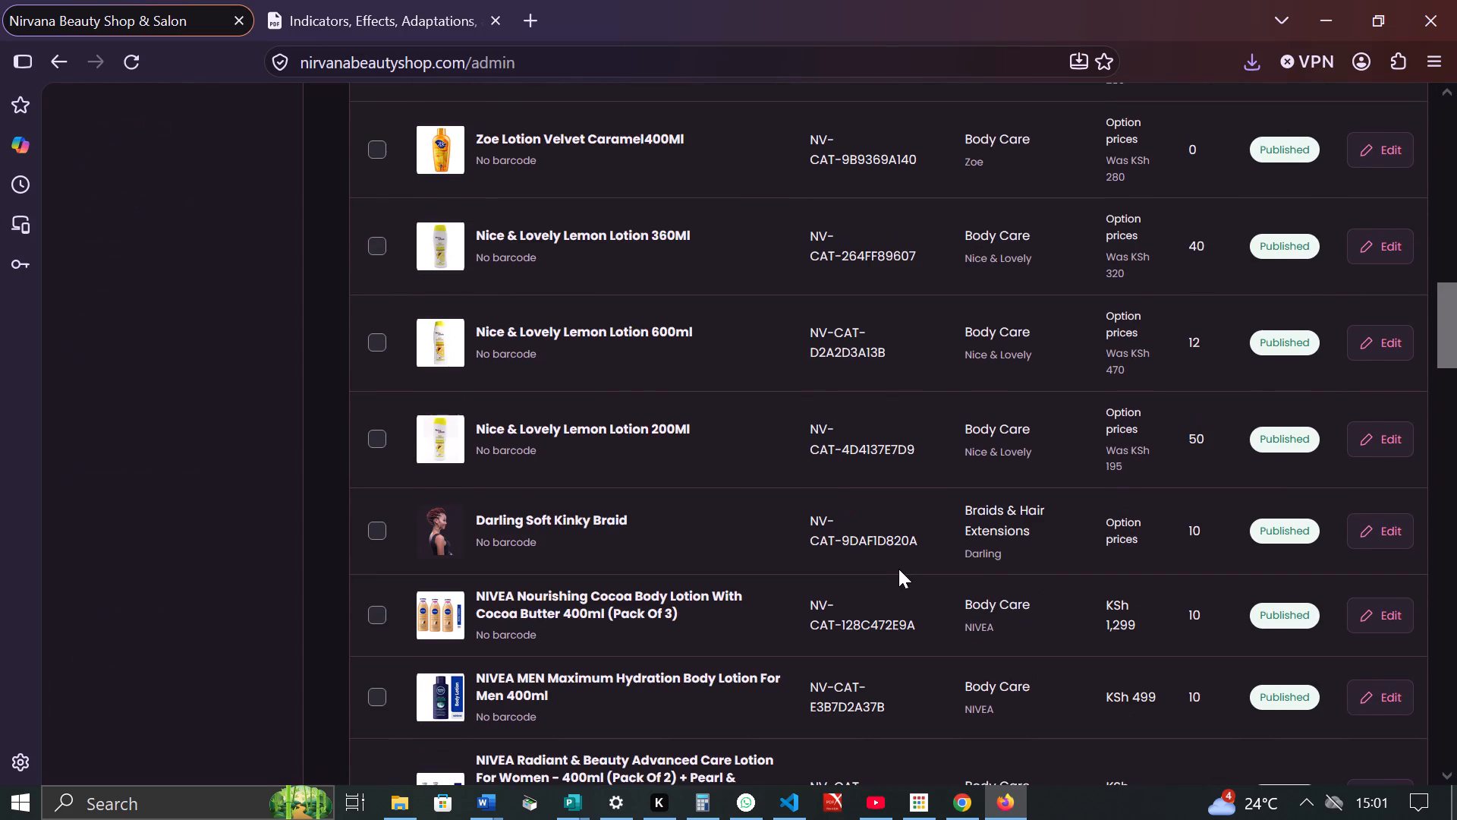
pyautogui.click(1384, 519)
pyautogui.scroll(-1, 1122, 564)
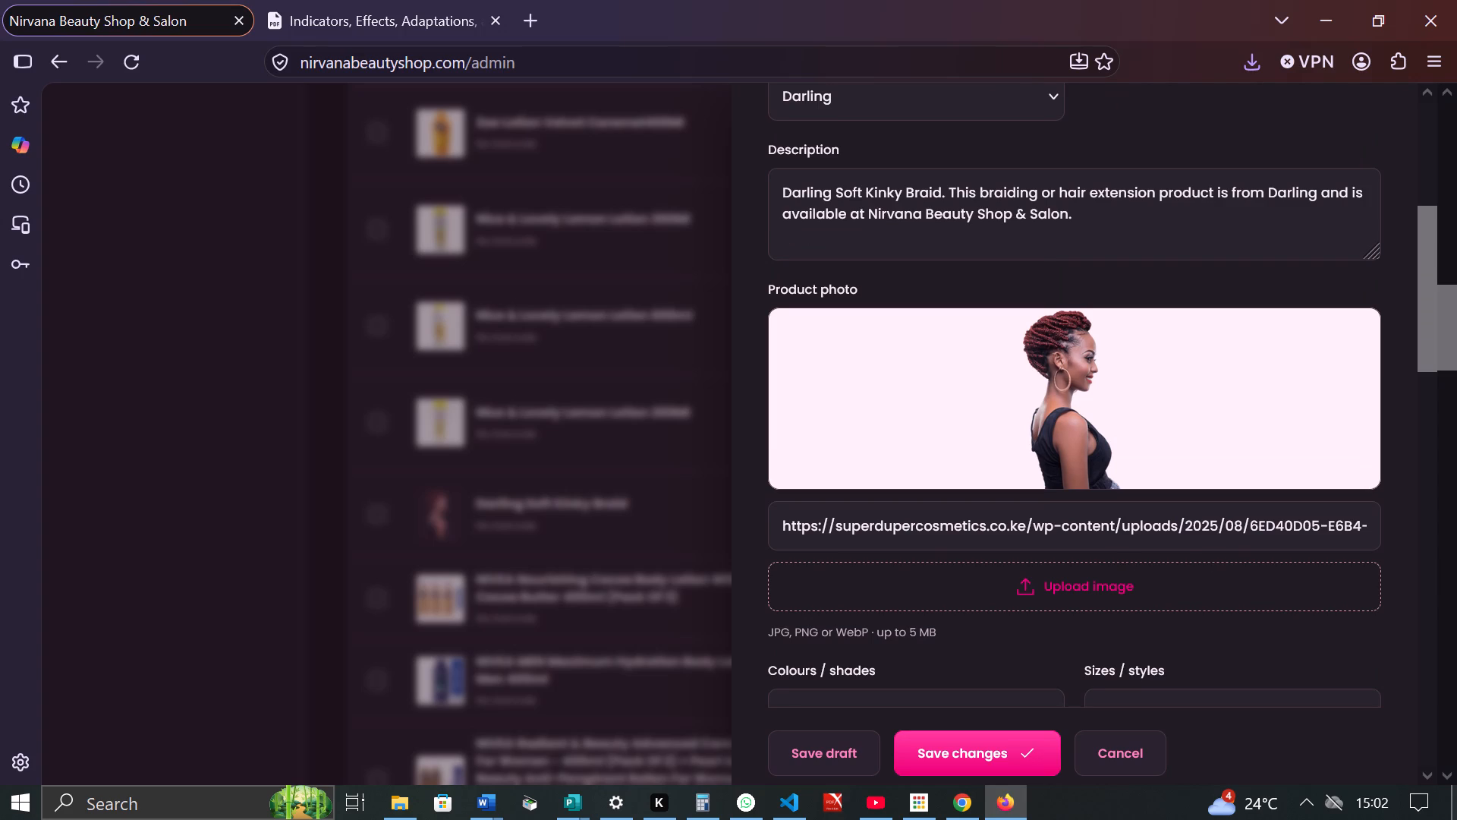
pyautogui.scroll(-1, 1178, 566)
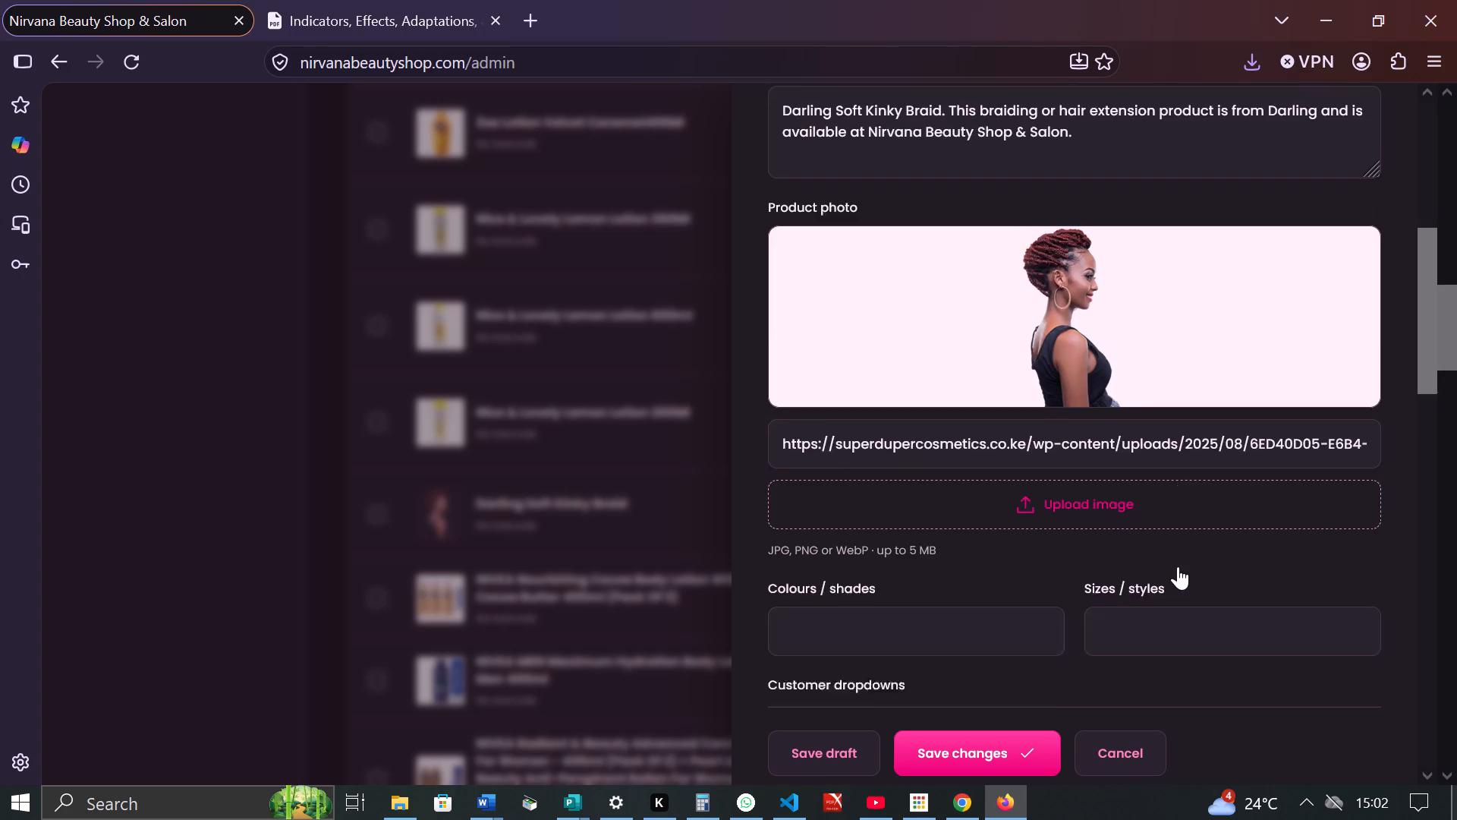
pyautogui.scroll(-1, 1167, 580)
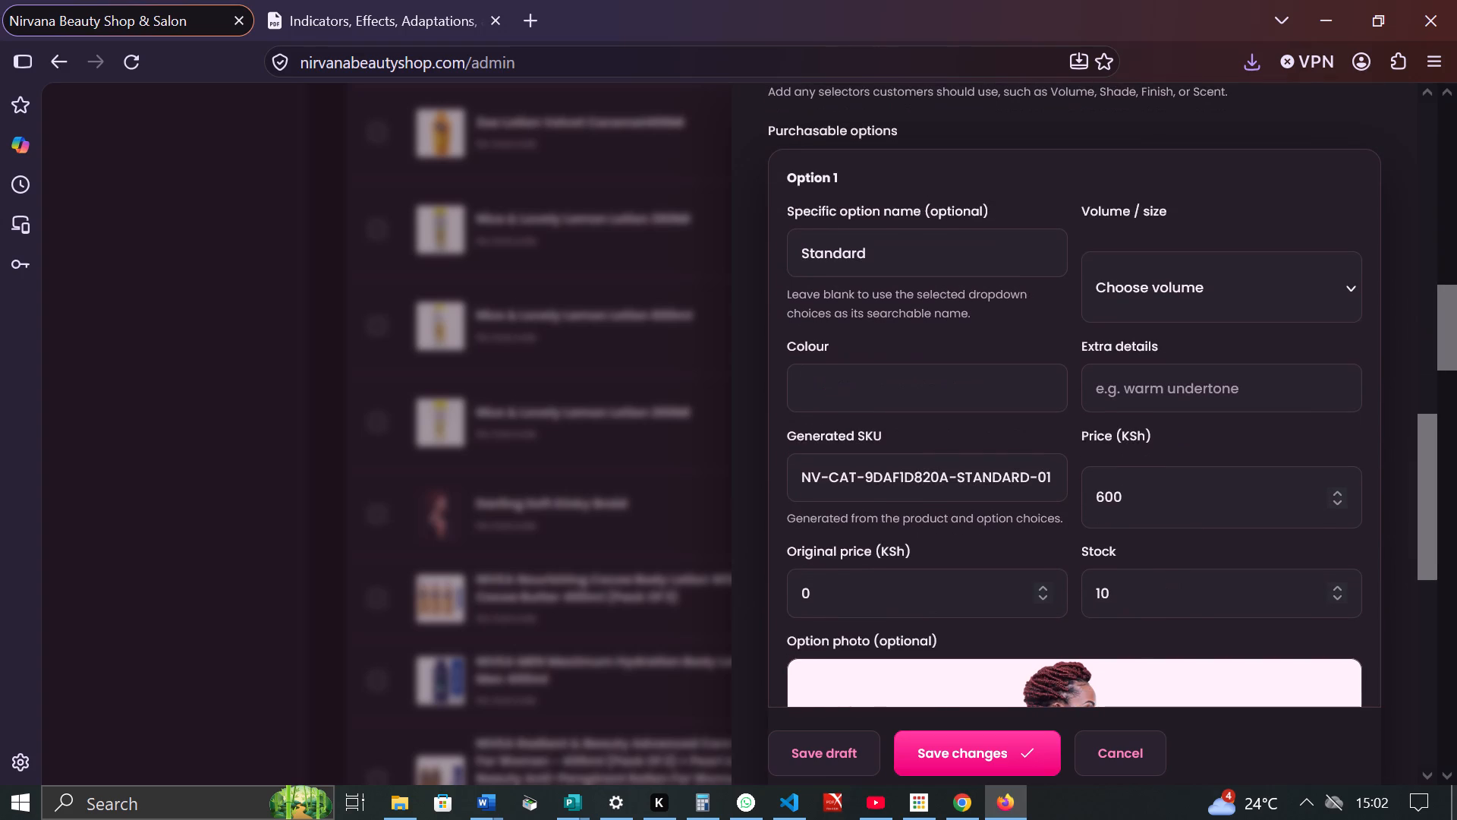
pyautogui.scroll(-1, 1167, 579)
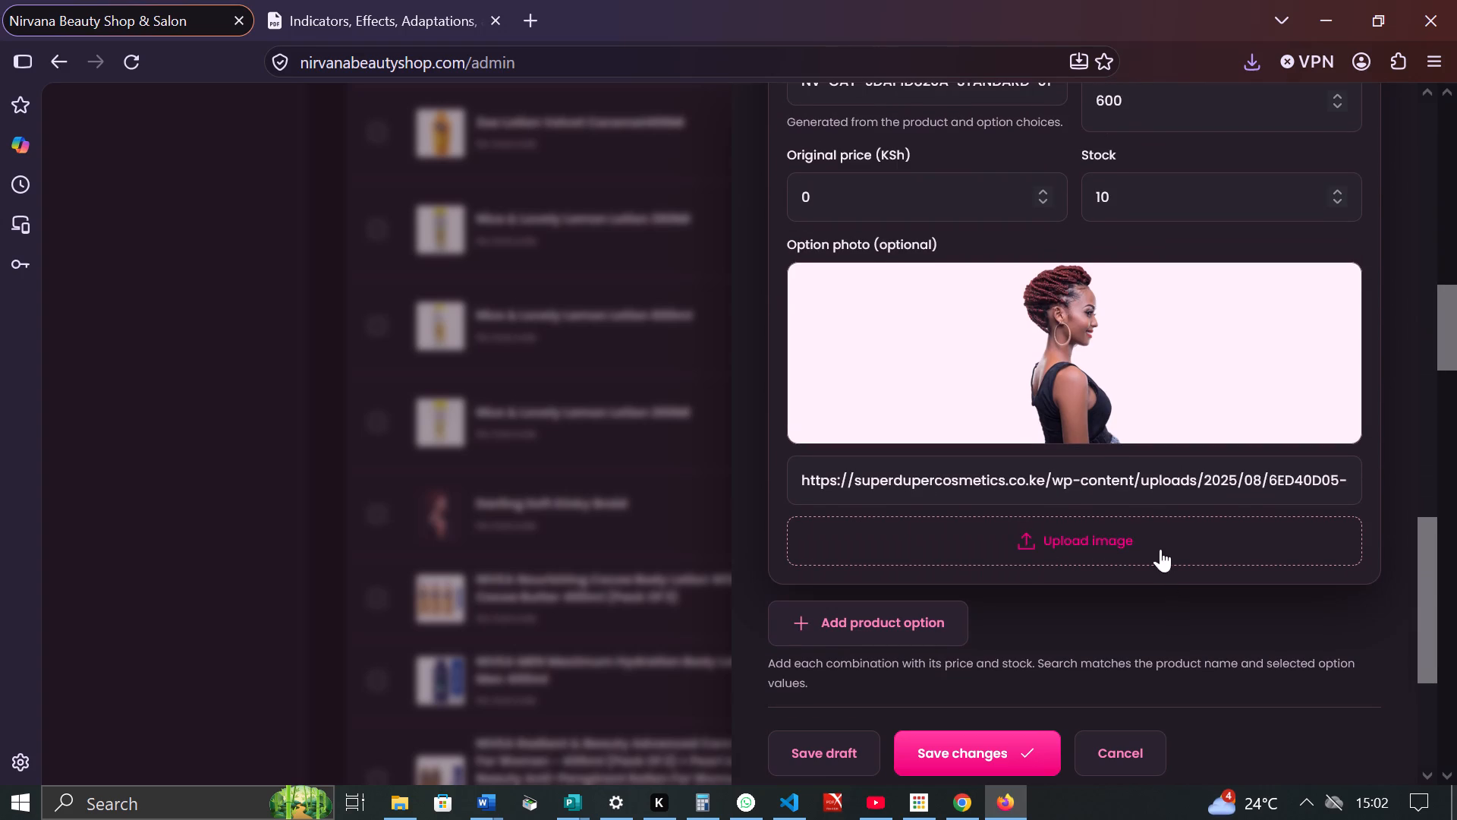
pyautogui.click(1133, 108)
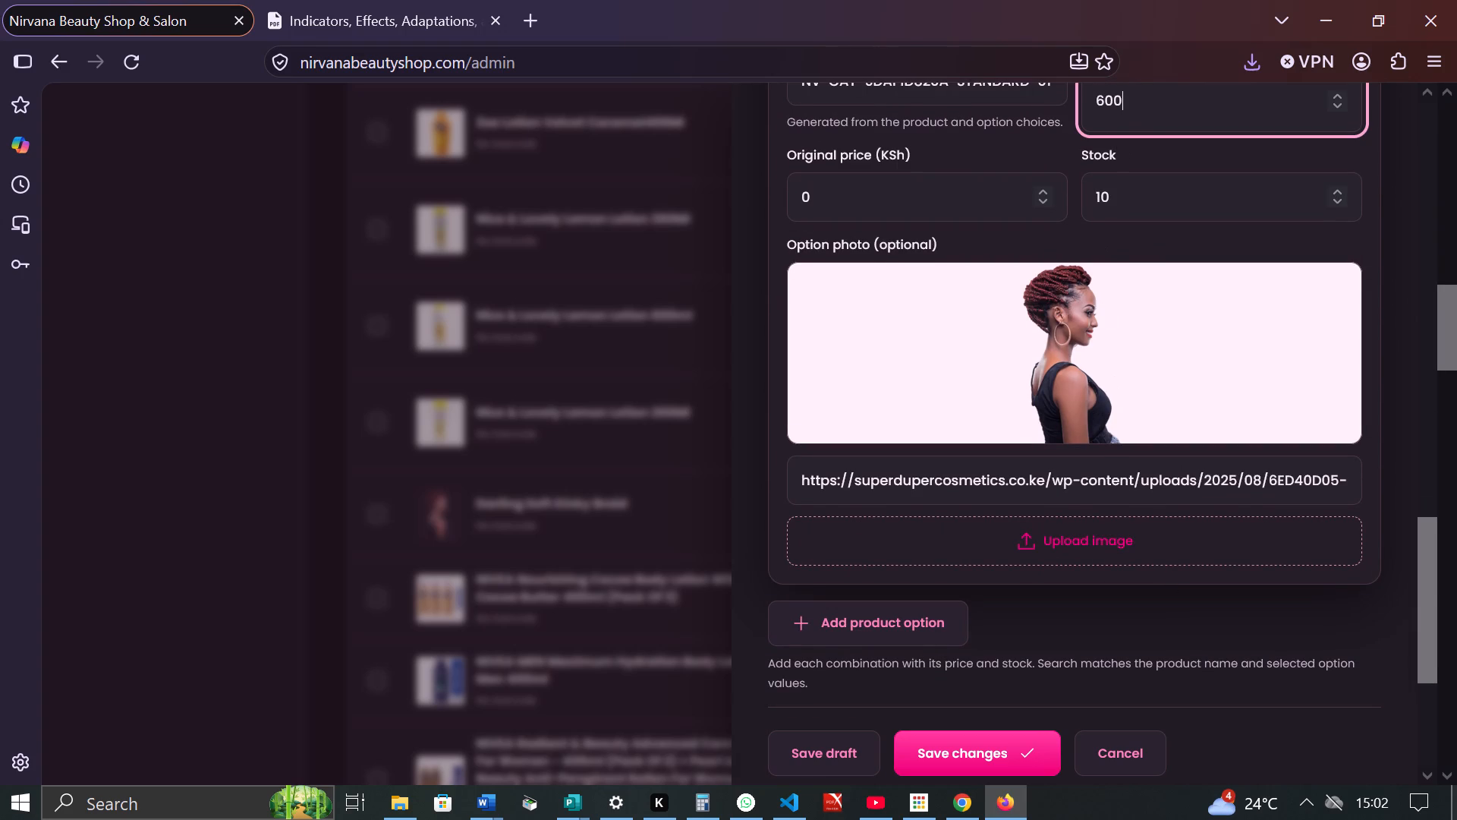
pyautogui.press('BackSpace')
pyautogui.press('BackSpace')
pyautogui.press('BackSpace')
pyautogui.write('400')
# Set the Darling Soft Kinky Braid Standard option's stock to 5 and save the changes.
pyautogui.click(1120, 194)
pyautogui.press('BackSpace')
pyautogui.press('BackSpace')
pyautogui.press('BackSpace')
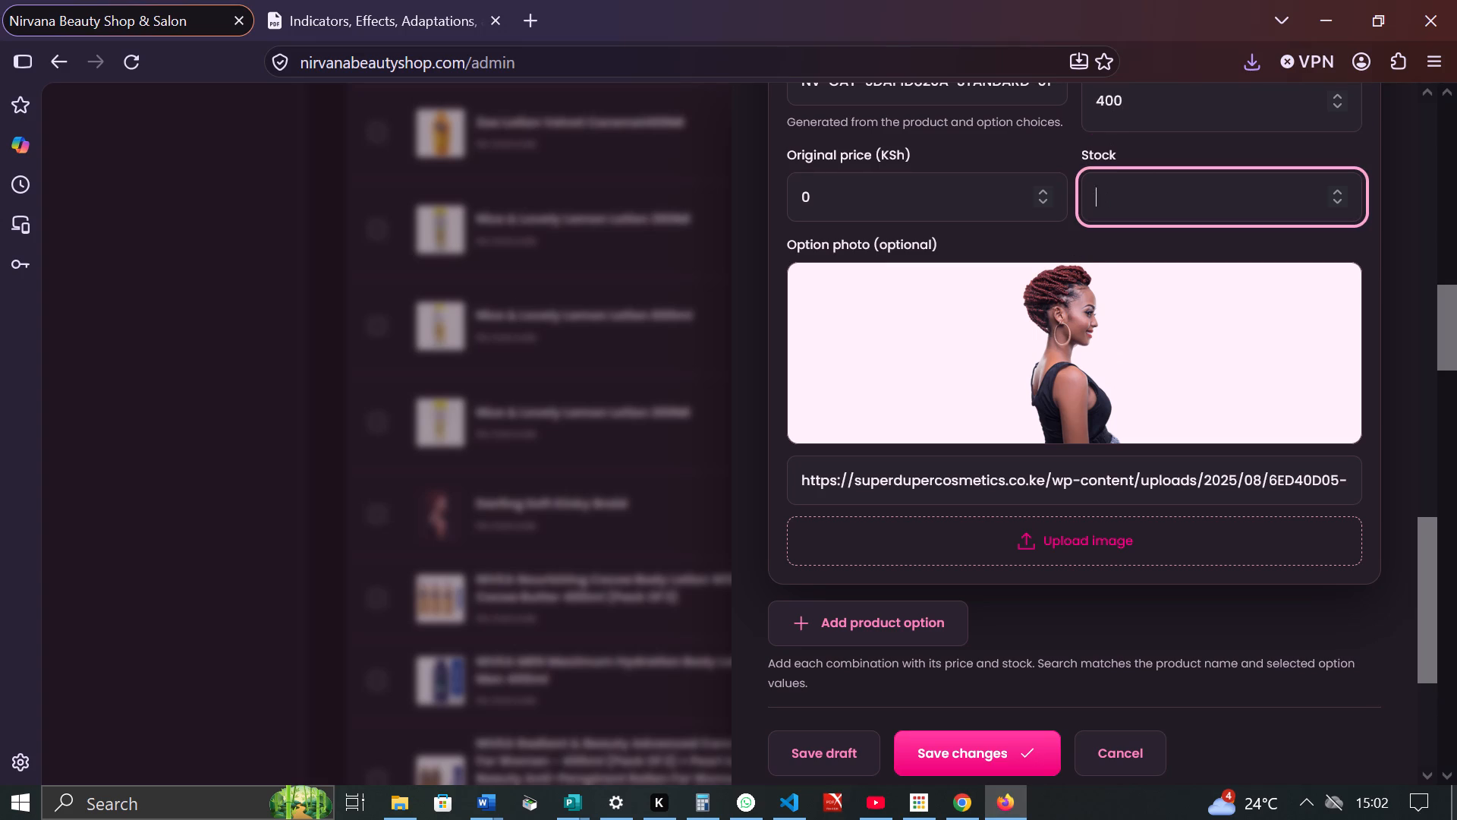
pyautogui.press('5')
pyautogui.click(971, 741)
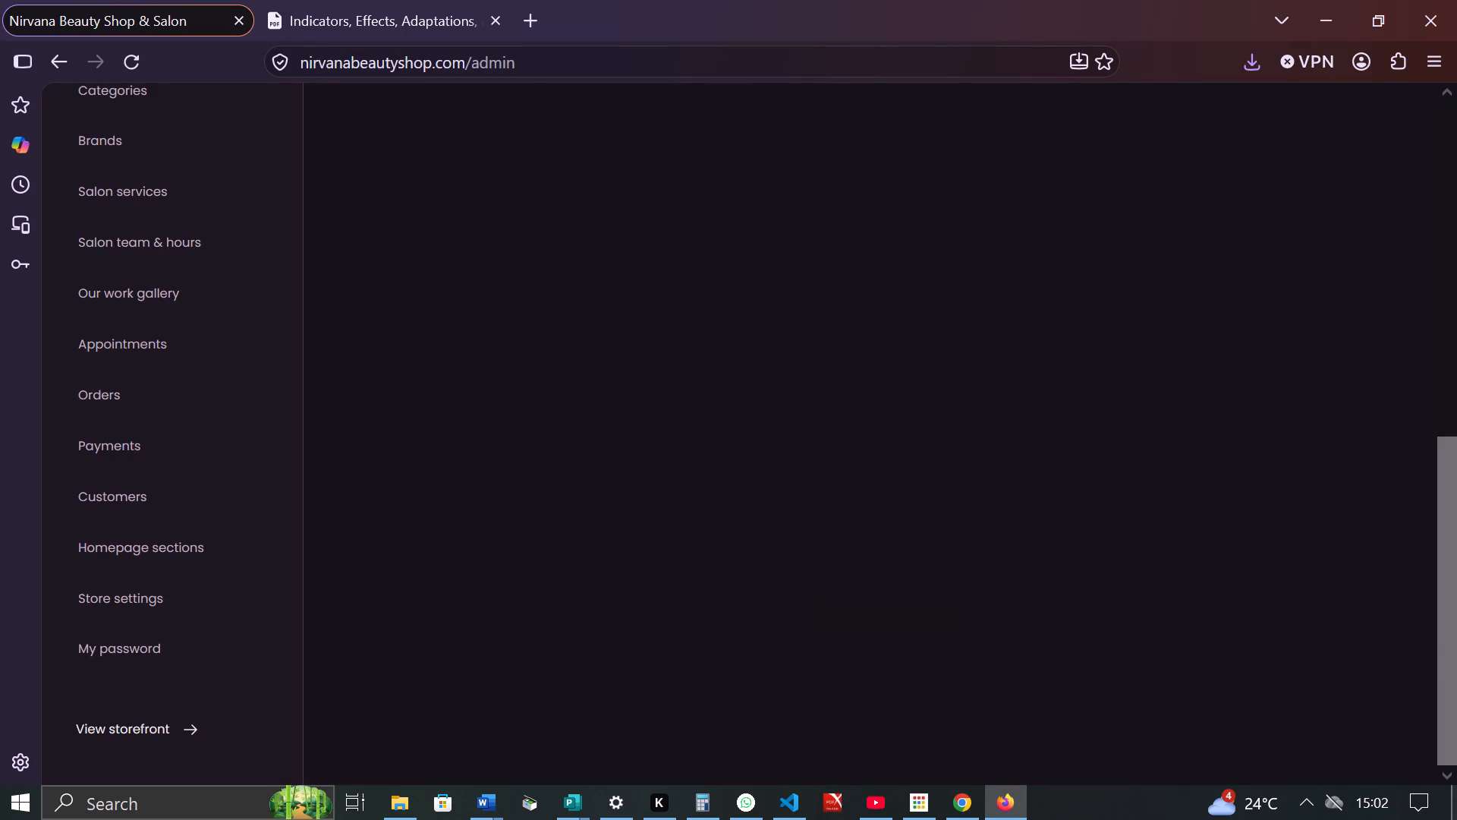
# Look through the catalogue's product list down to its end for products that still need updating.
pyautogui.scroll(-1, 980, 563)
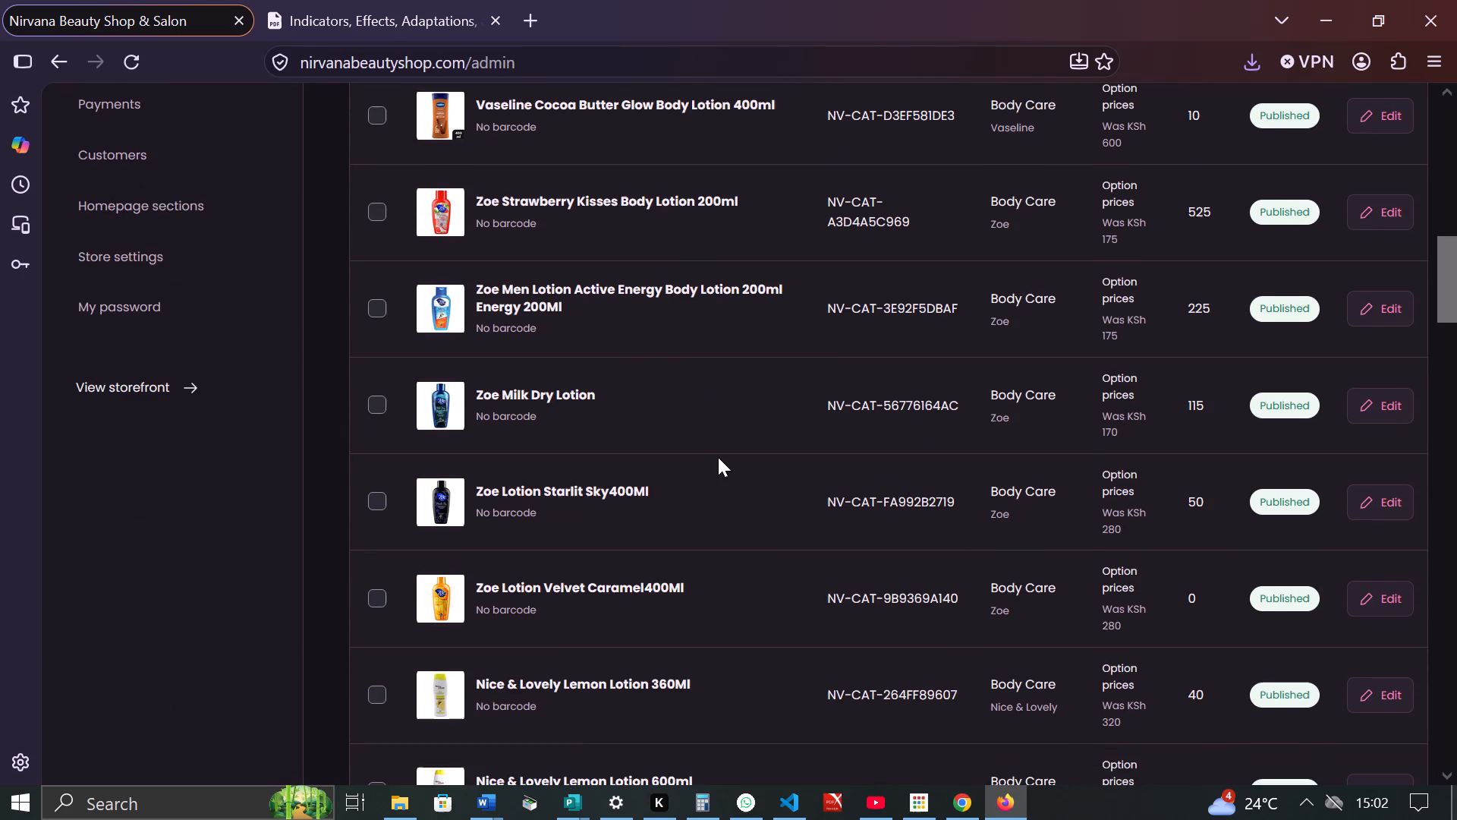
pyautogui.scroll(-1, 719, 457)
pyautogui.scroll(-1, 996, 610)
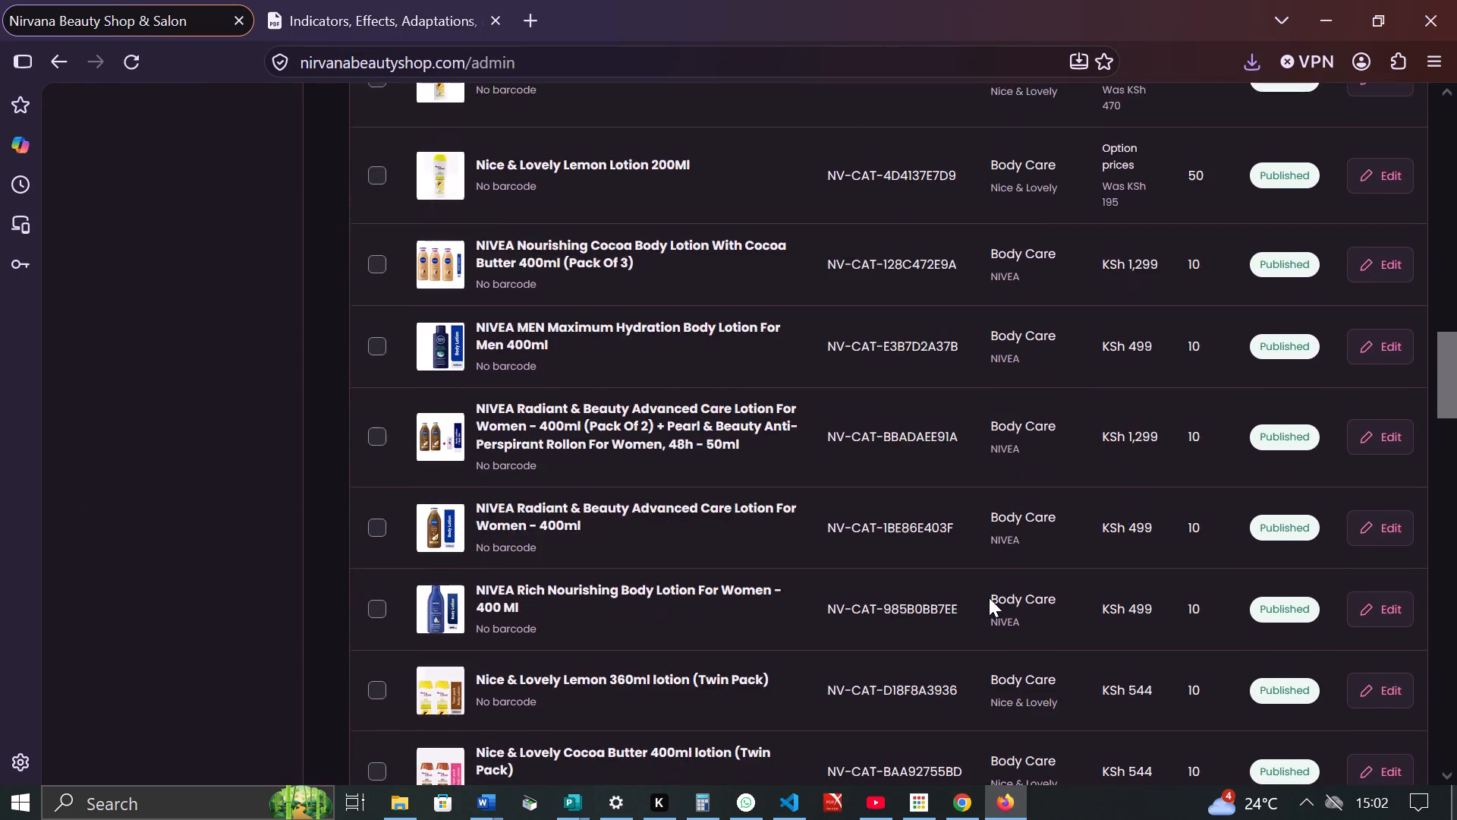
pyautogui.scroll(-4, 989, 594)
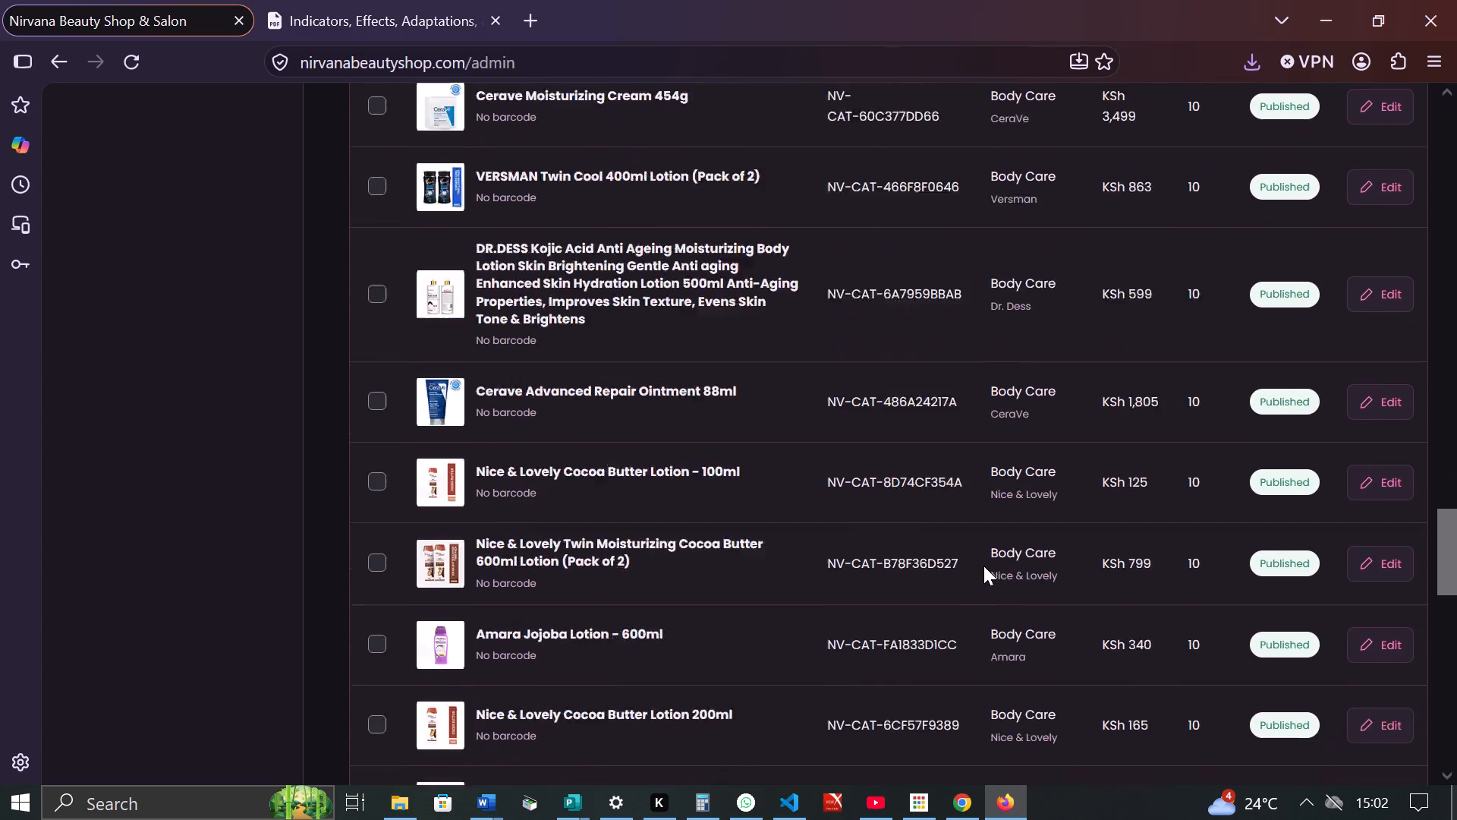
pyautogui.scroll(-3, 985, 563)
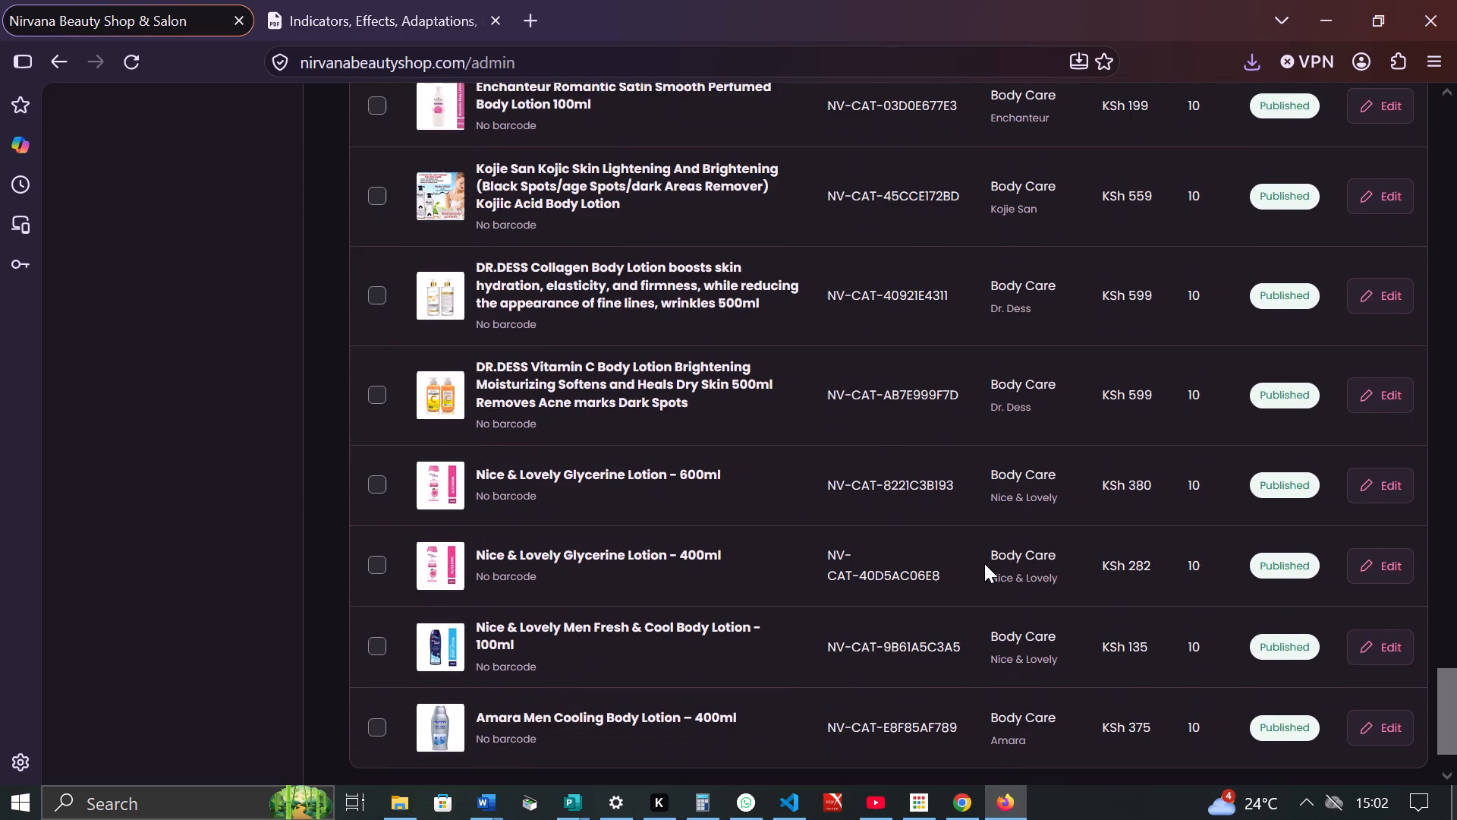
# Open the NIVEA Nourishing Cocoa Body Lotion 400ml (Pack Of 3) record and review its description, photo and purchasable option.
pyautogui.scroll(-1, 984, 563)
pyautogui.scroll(5, 976, 544)
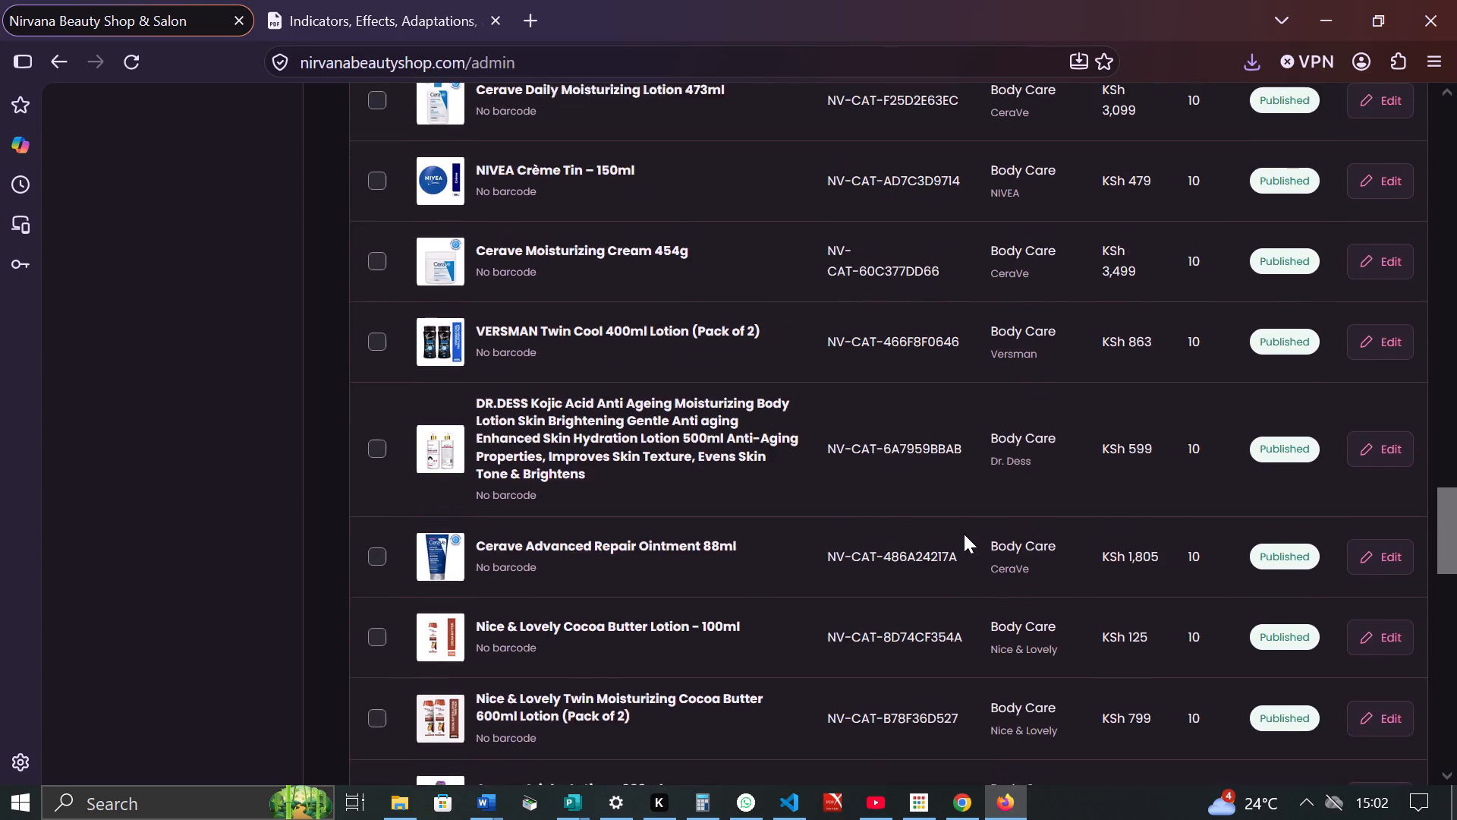
pyautogui.scroll(1, 946, 534)
pyautogui.scroll(1, 834, 529)
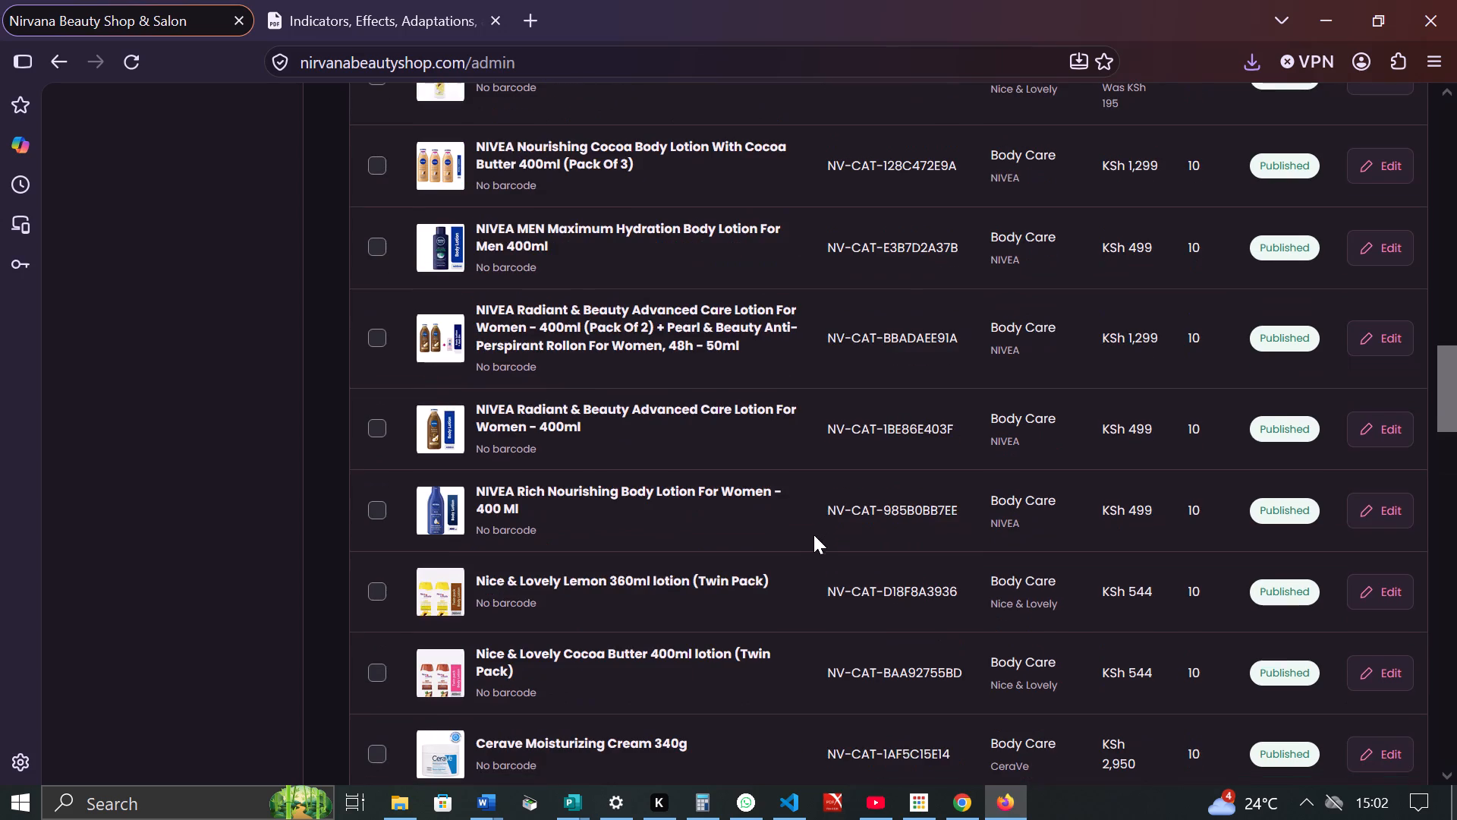
pyautogui.scroll(1, 799, 544)
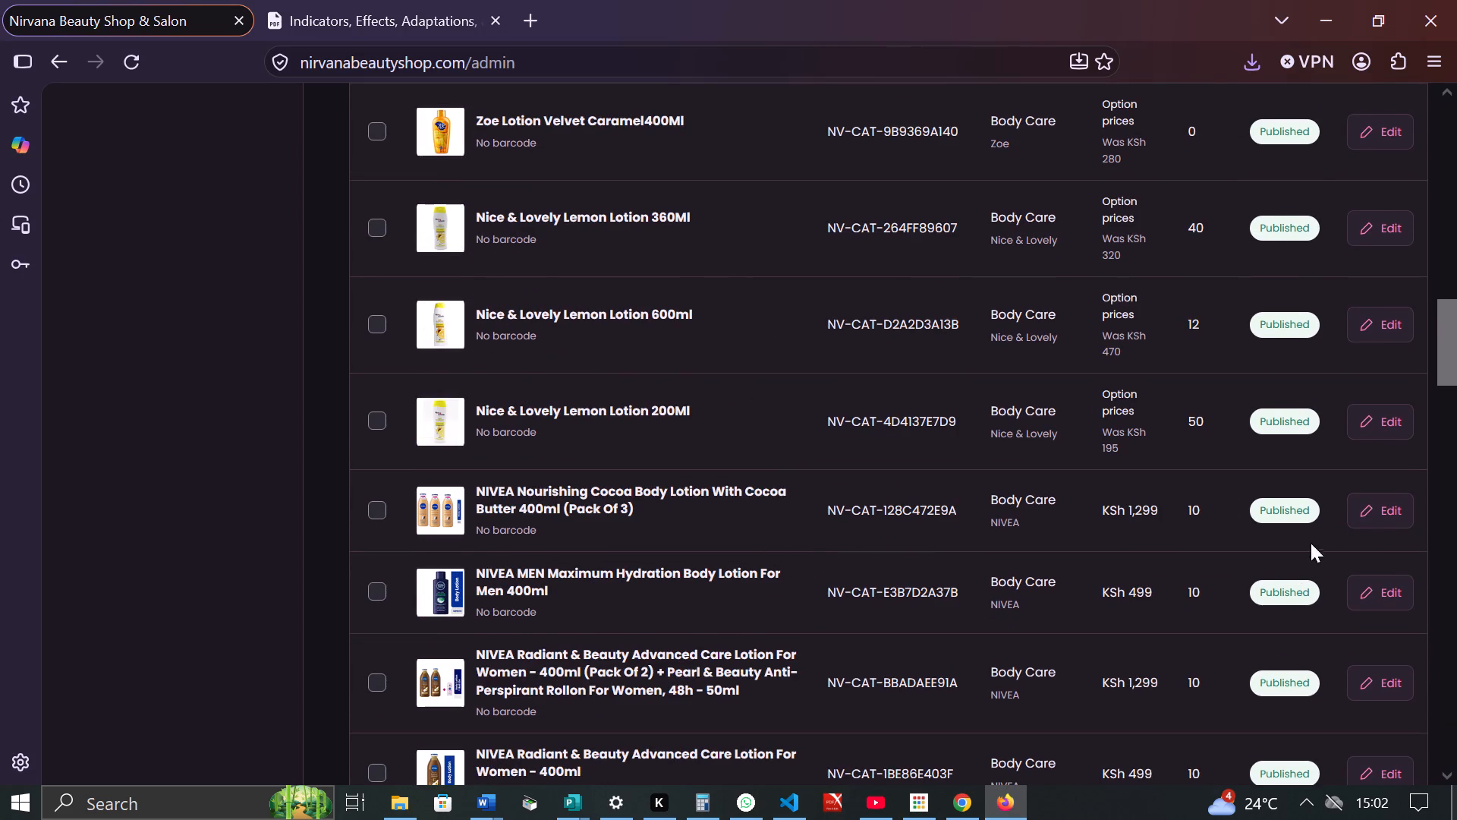
pyautogui.click(1392, 531)
pyautogui.scroll(-1, 1197, 538)
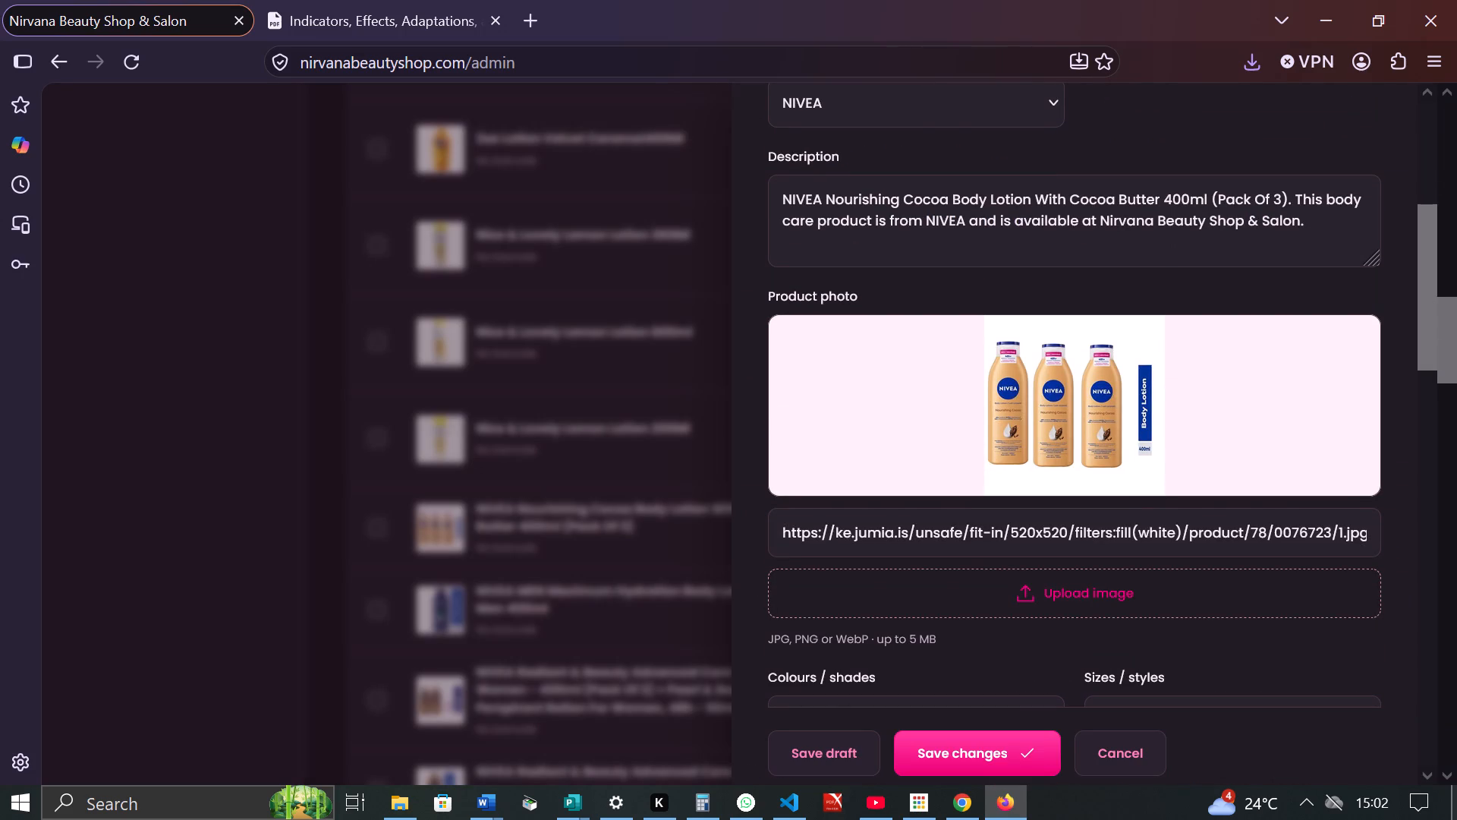
pyautogui.scroll(-2, 1133, 520)
pyautogui.scroll(2, 1133, 520)
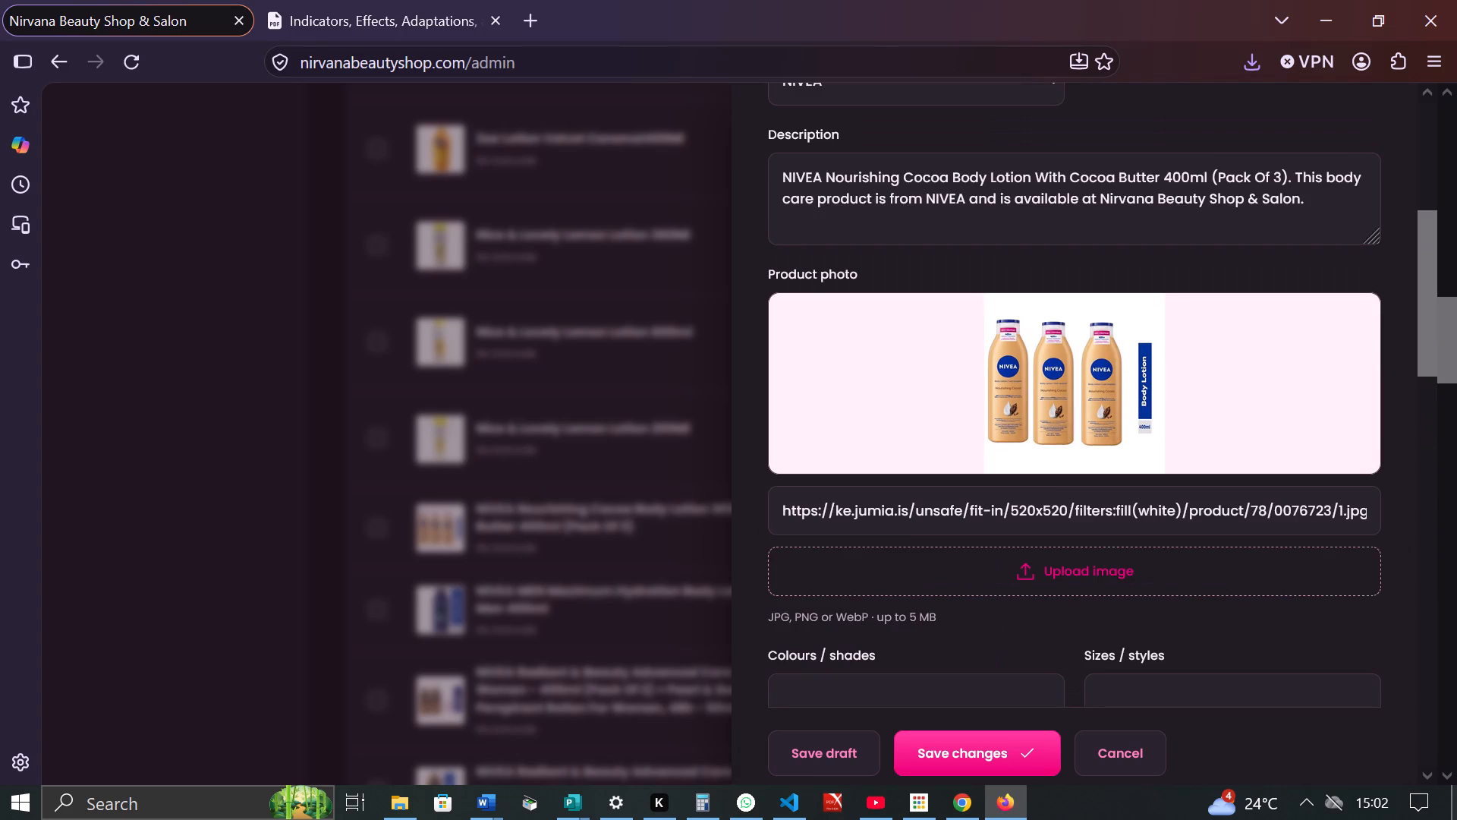
pyautogui.scroll(-2, 1141, 547)
pyautogui.scroll(3, 1134, 498)
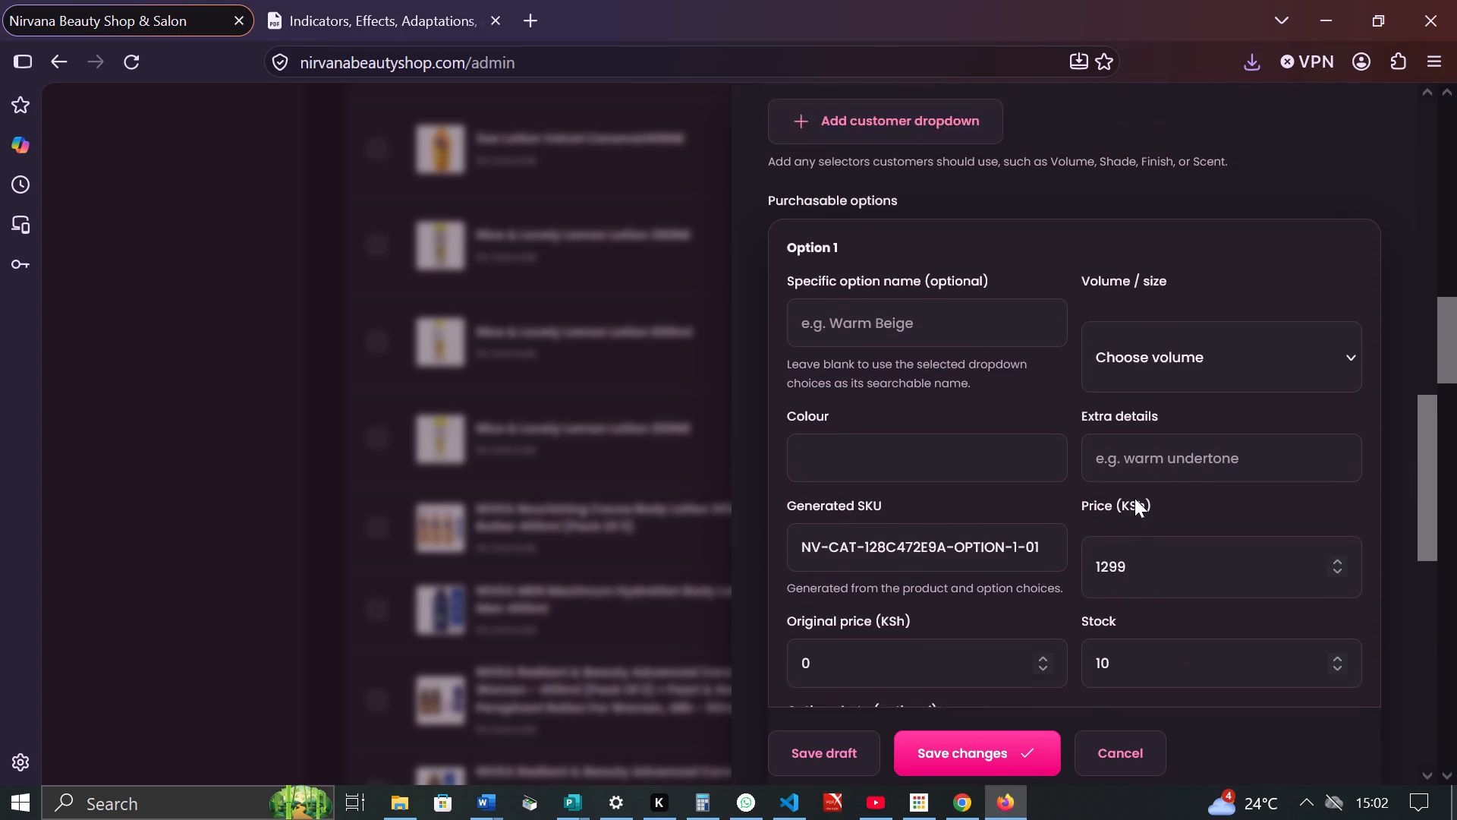
pyautogui.scroll(-1, 1109, 530)
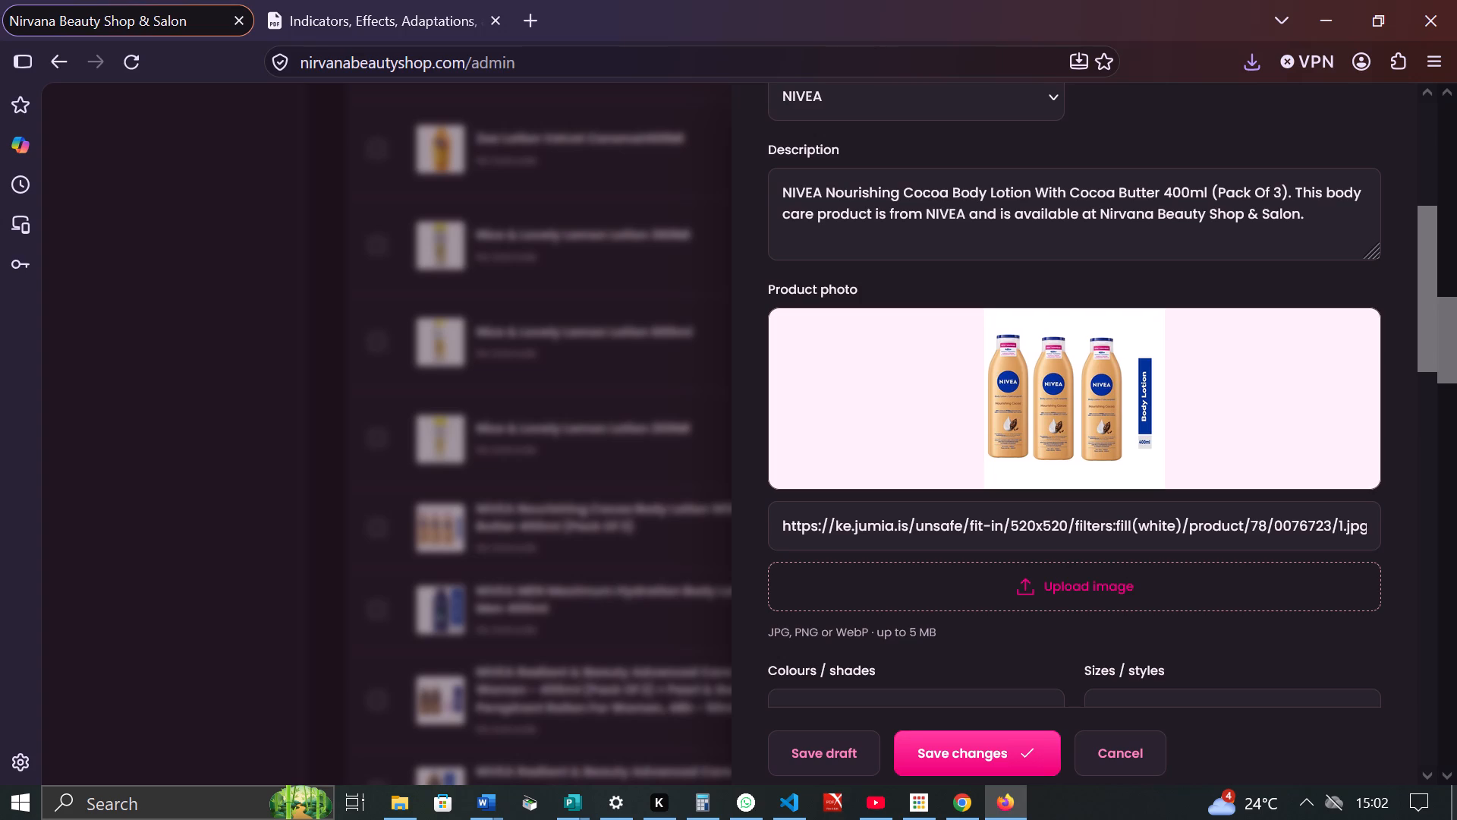
pyautogui.scroll(-1, 1155, 343)
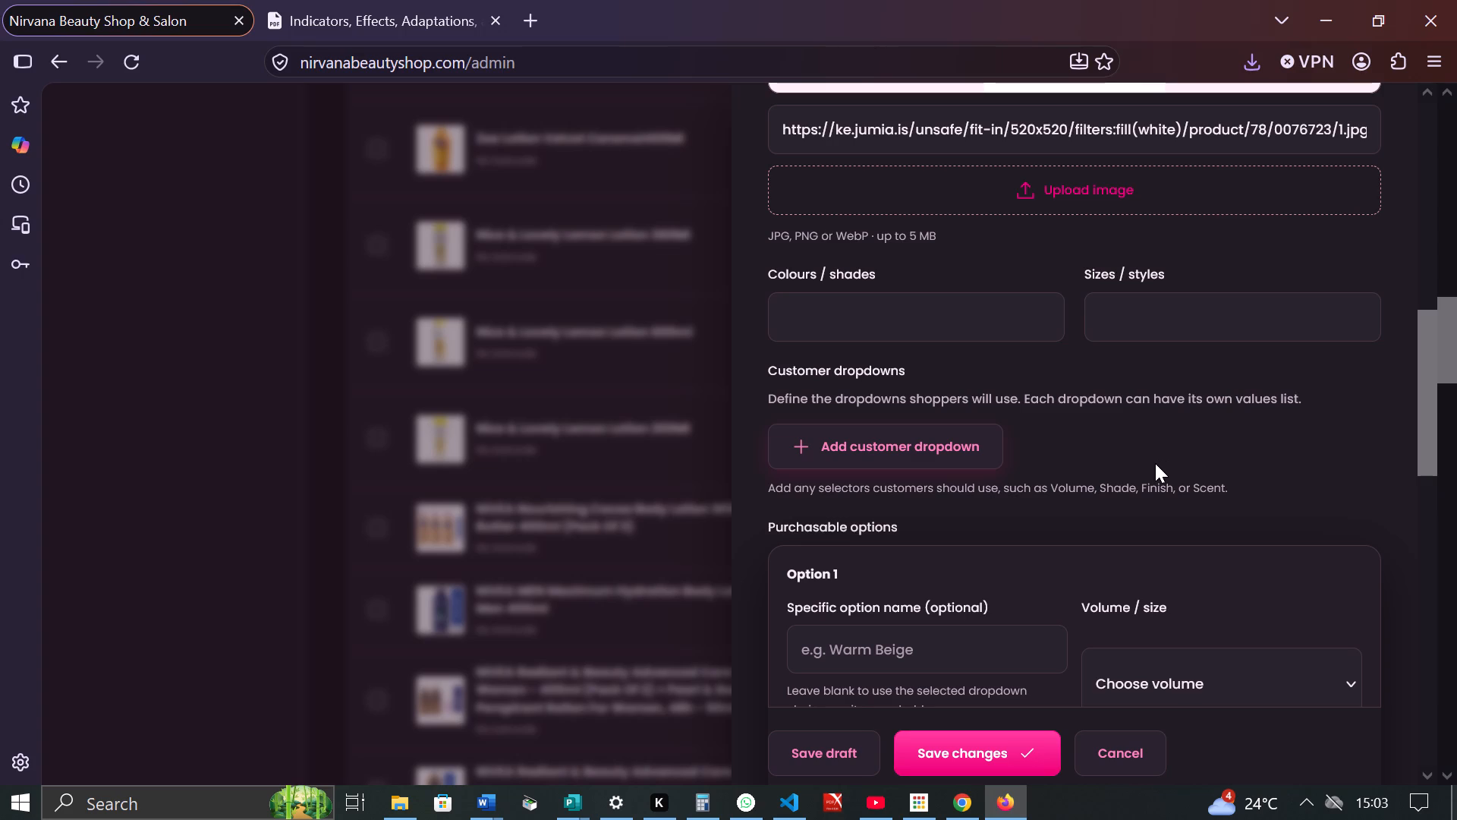
pyautogui.scroll(-1, 1135, 506)
# Set Option 1 of the NIVEA Nourishing Cocoa (Pack Of 3) lotion to a price of KSh 1750 and an original price of KSh 1800.
pyautogui.click(1127, 498)
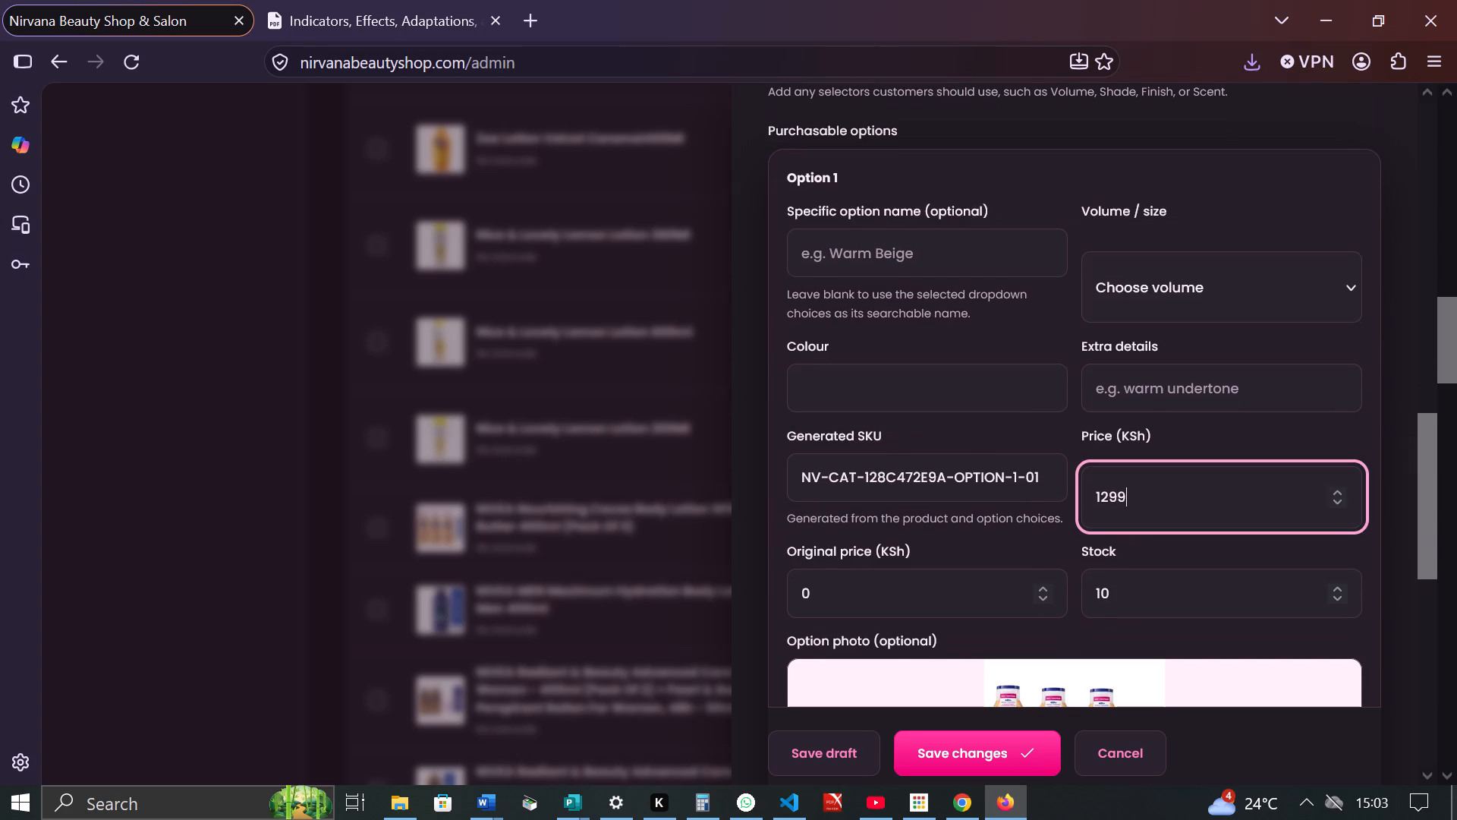
pyautogui.press('BackSpace')
pyautogui.press('BackSpace')
pyautogui.press('BackSpace')
pyautogui.press('BackSpace')
pyautogui.press('1')
pyautogui.press('8')
pyautogui.press('BackSpace')
pyautogui.press('BackSpace')
pyautogui.press('1')
pyautogui.write('750')
pyautogui.click(906, 592)
pyautogui.press('BackSpace')
pyautogui.press('1')
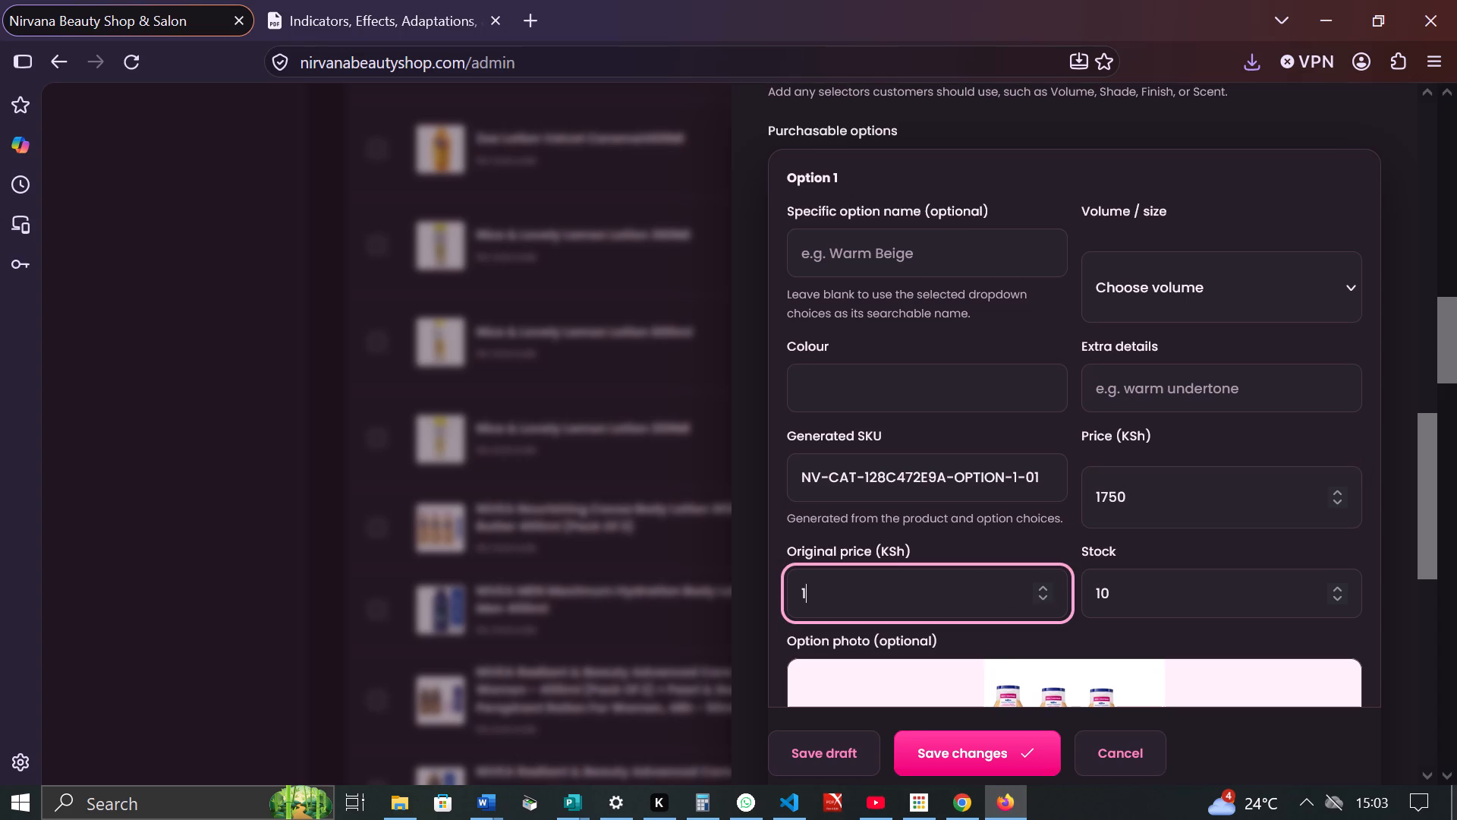
pyautogui.write('800')
# Set the NIVEA Nourishing Cocoa (Pack Of 3) option's stock to 20 and save the changes.
pyautogui.click(1129, 582)
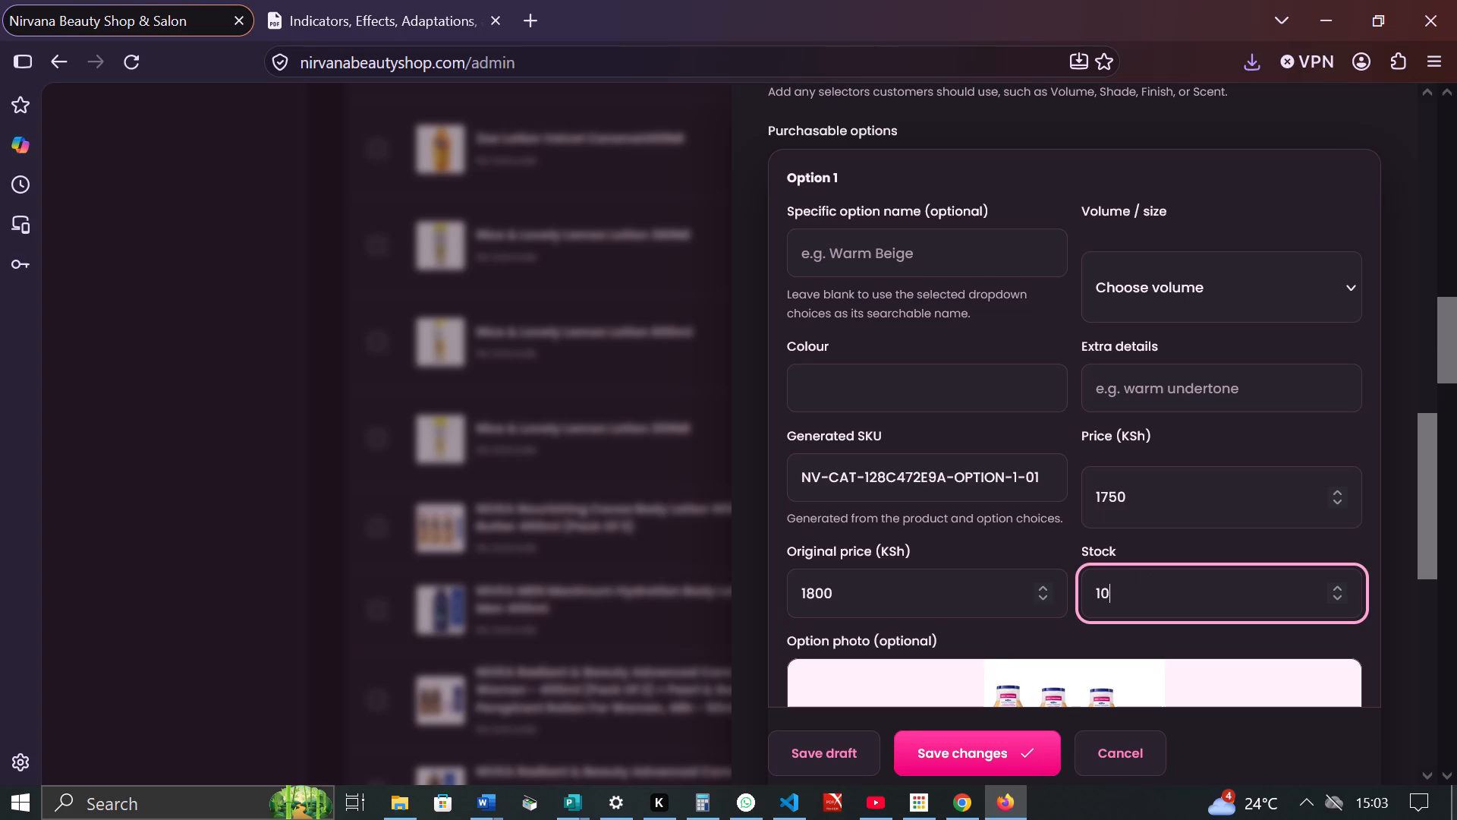
pyautogui.press('BackSpace')
pyautogui.press('BackSpace')
pyautogui.press('2')
pyautogui.press('0')
pyautogui.click(996, 768)
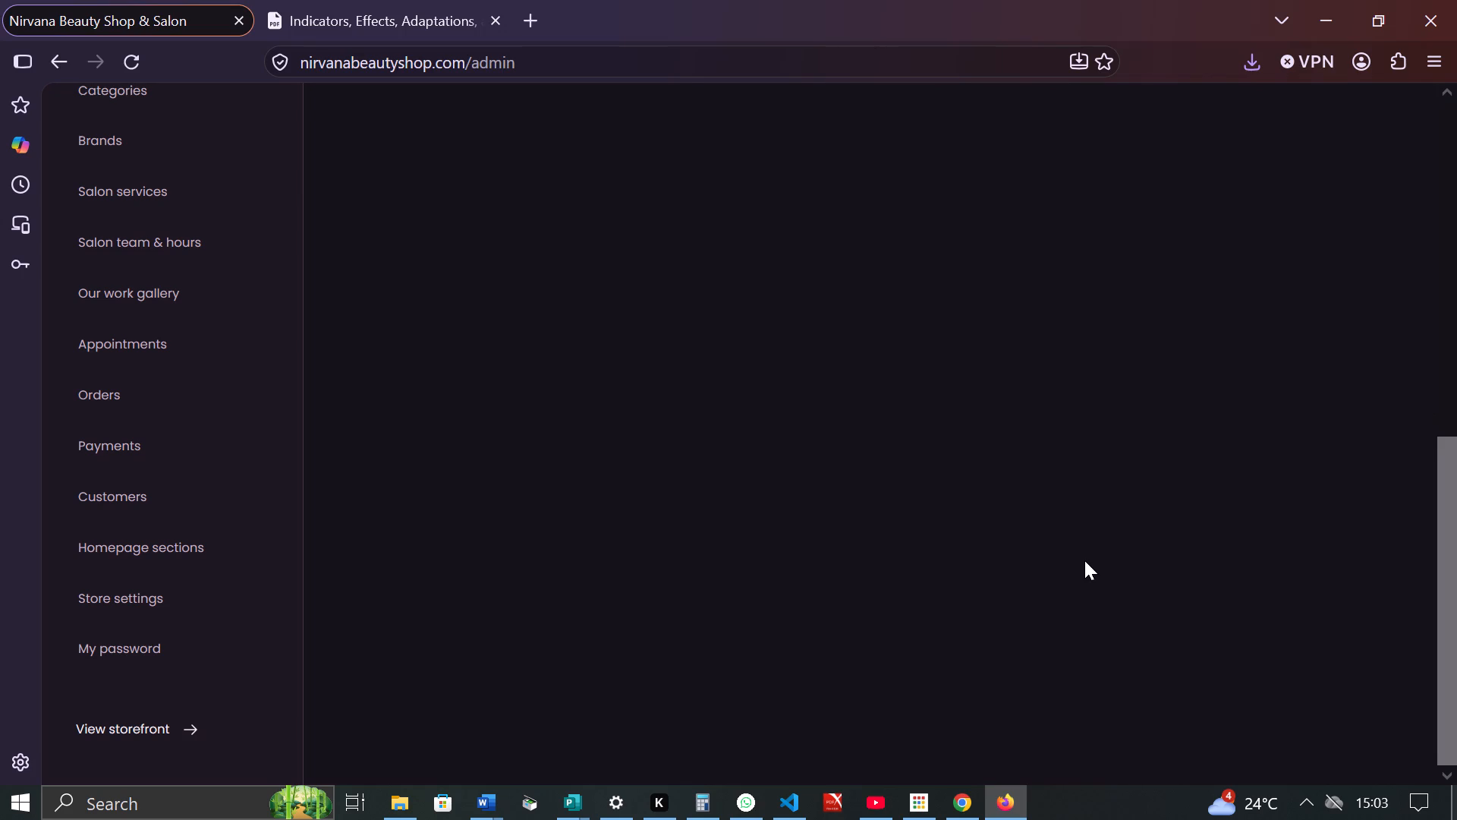
# Open the NIVEA MEN Maximum Hydration Body Lotion 400ml record, set Option 1's price to KSh 600 and save the changes.
pyautogui.scroll(-1, 798, 509)
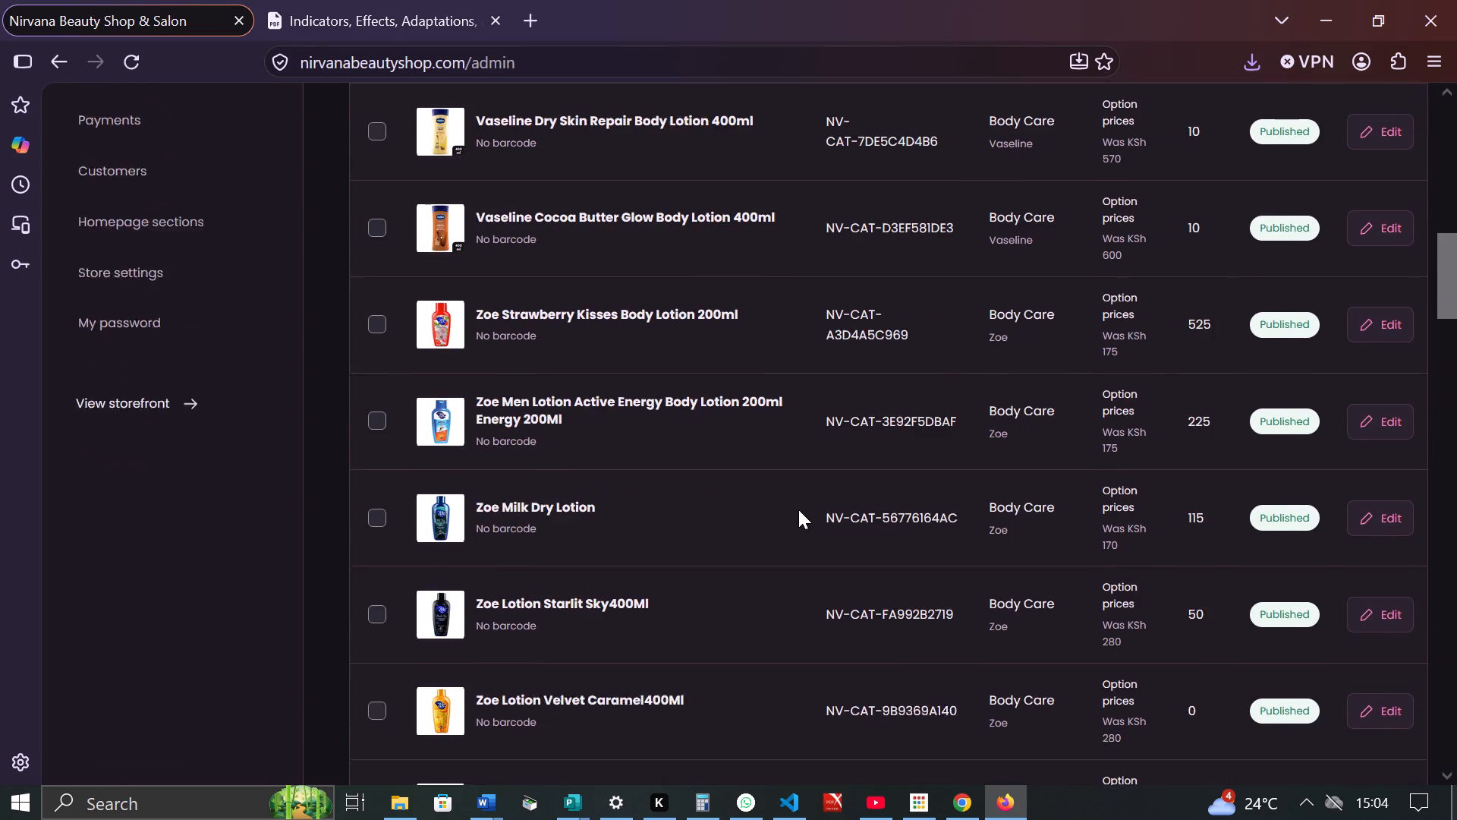
pyautogui.scroll(-2, 798, 509)
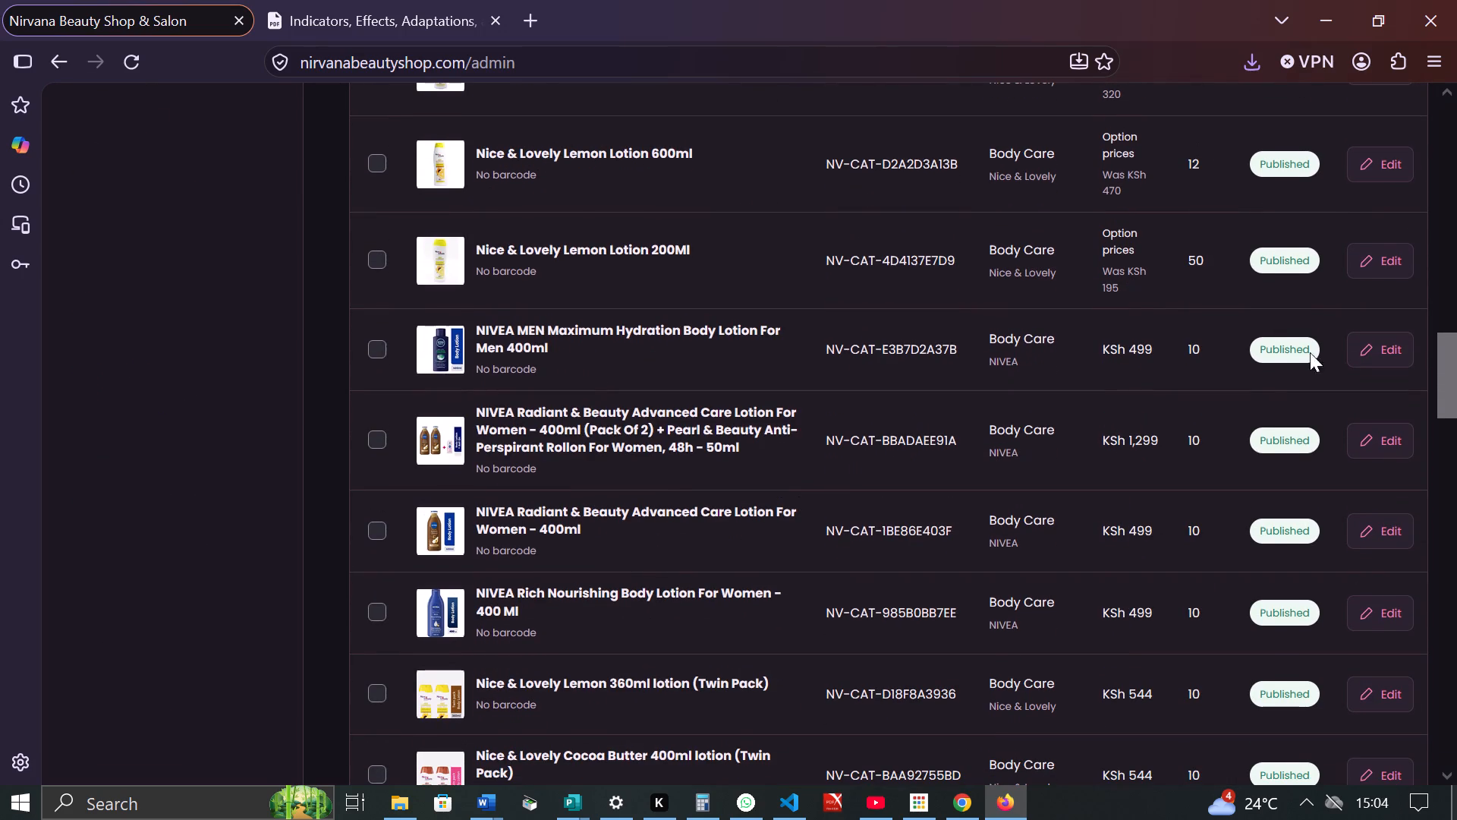
pyautogui.click(1402, 339)
pyautogui.scroll(-1, 1127, 408)
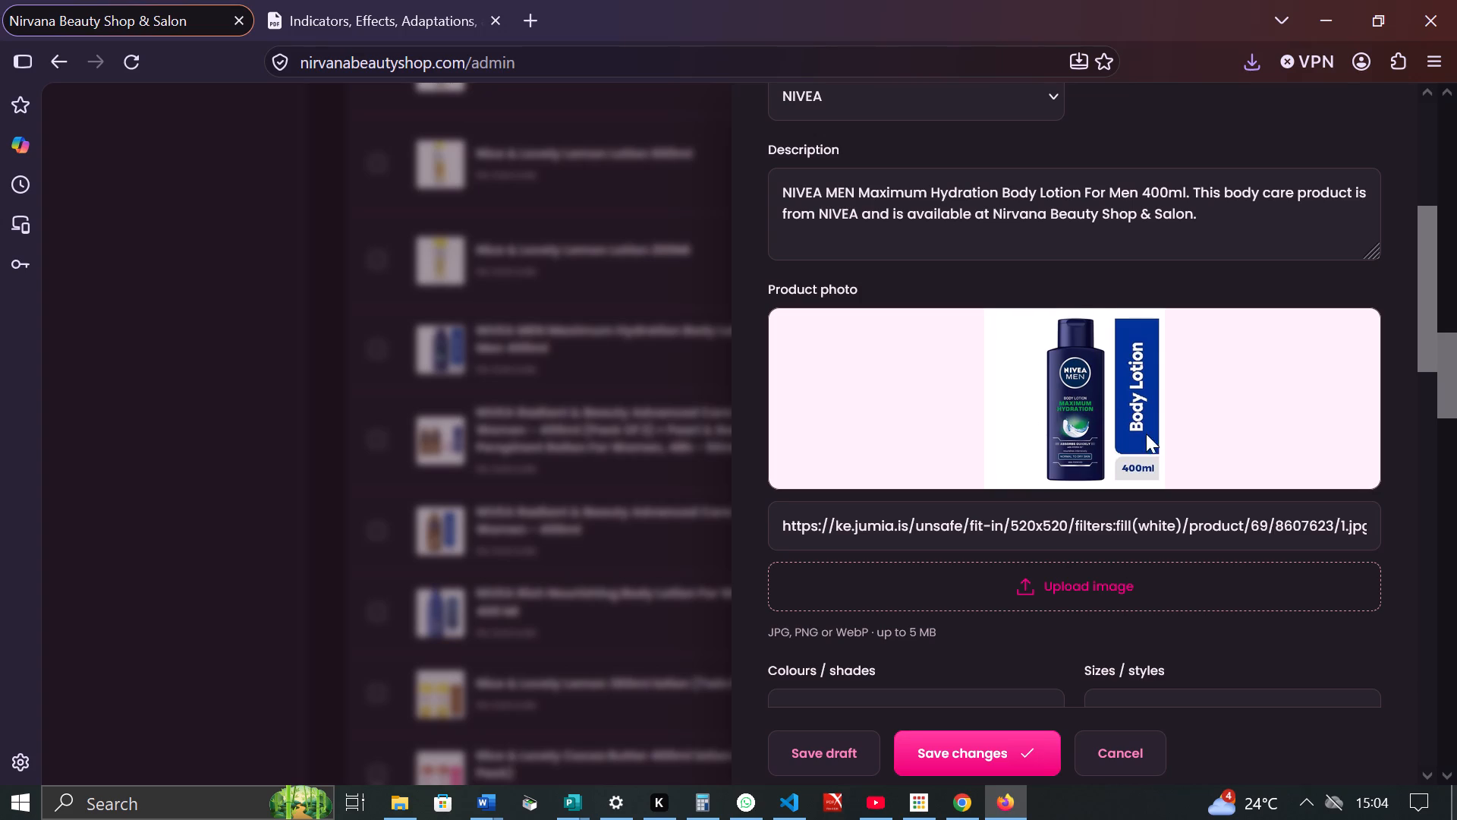
pyautogui.scroll(-2, 1146, 434)
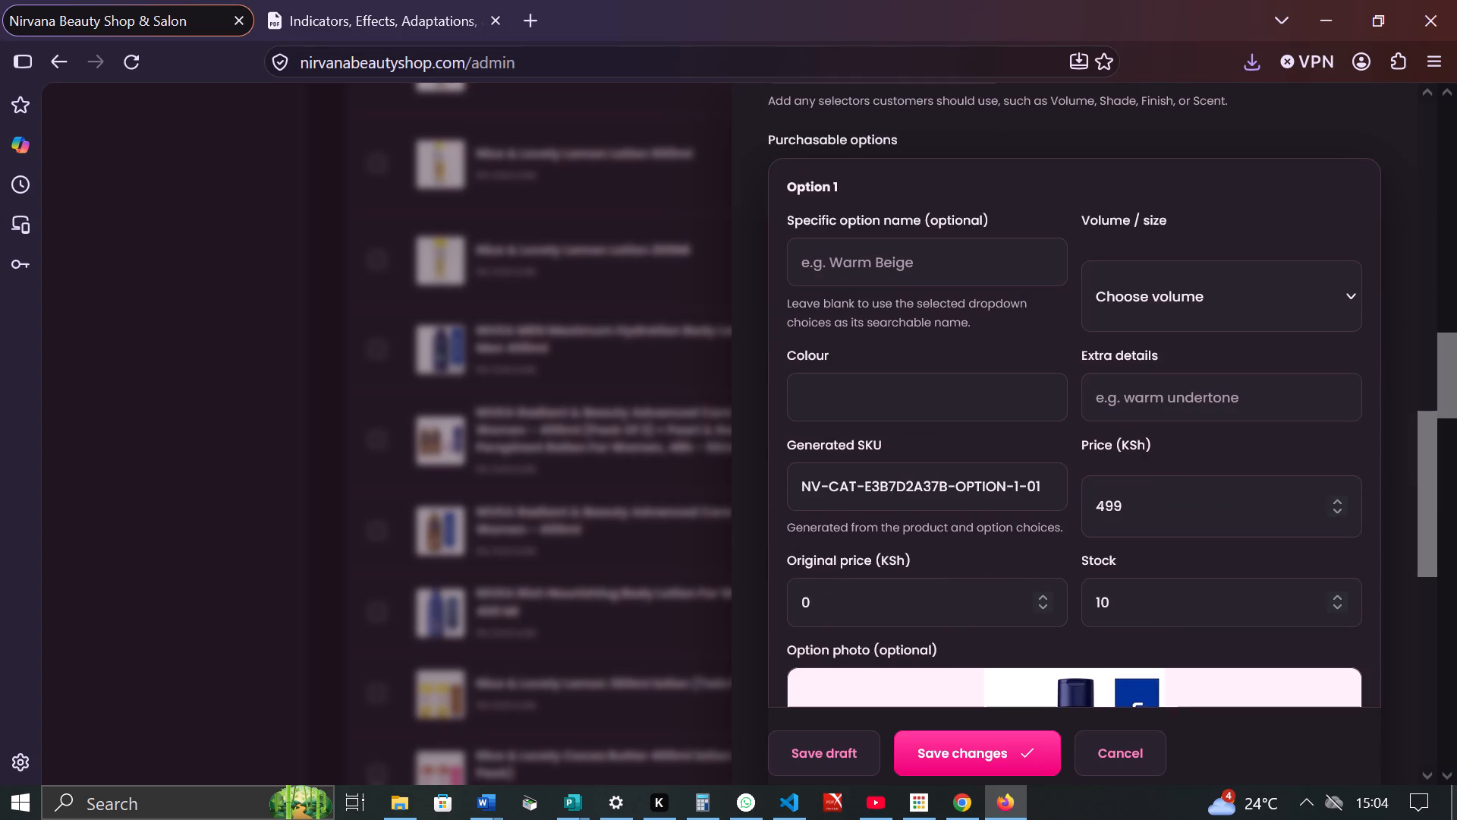
pyautogui.click(1139, 516)
pyautogui.press('BackSpace')
pyautogui.press('BackSpace')
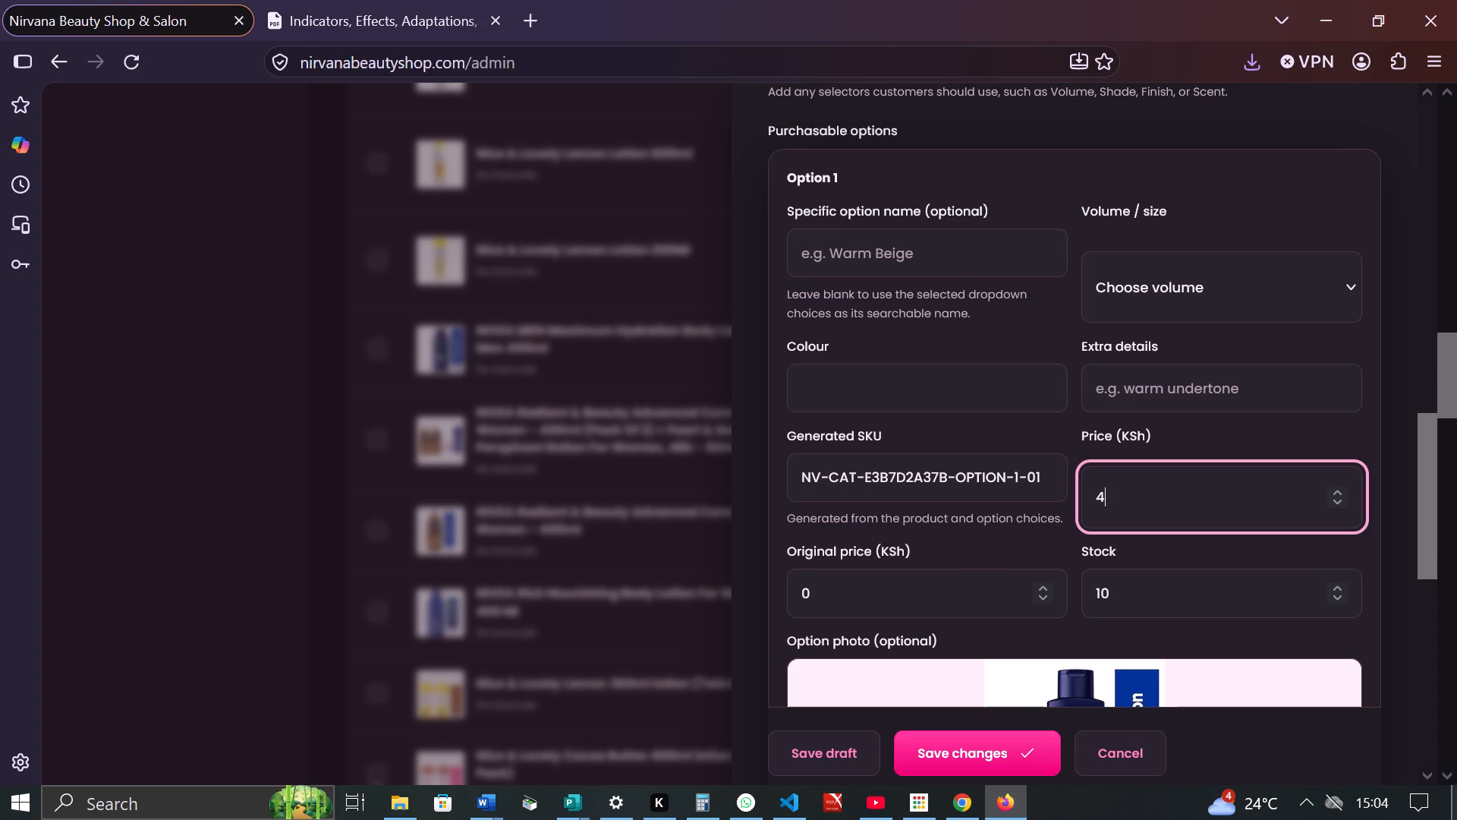
pyautogui.press('BackSpace')
pyautogui.write('600')
pyautogui.click(986, 739)
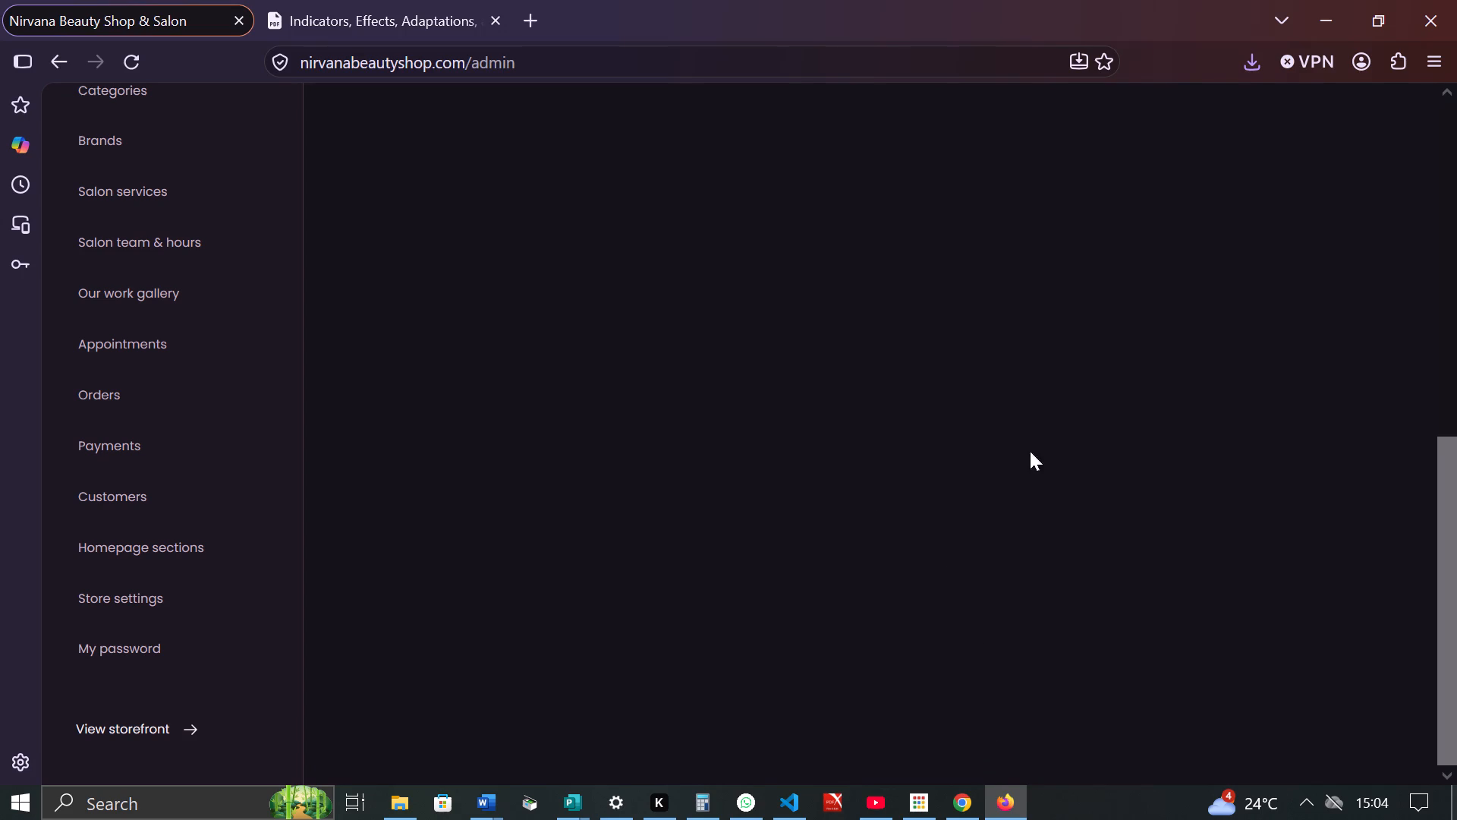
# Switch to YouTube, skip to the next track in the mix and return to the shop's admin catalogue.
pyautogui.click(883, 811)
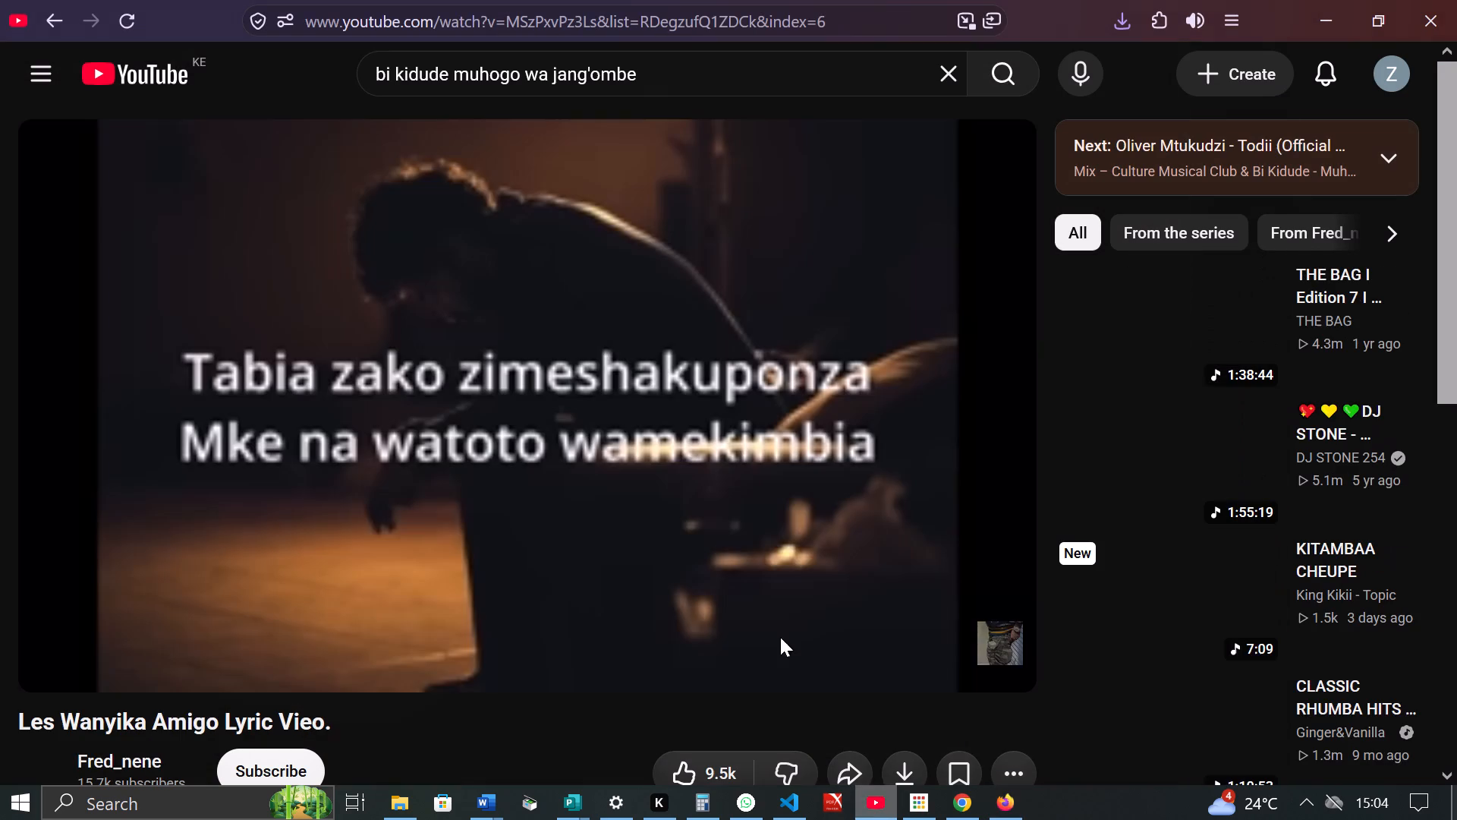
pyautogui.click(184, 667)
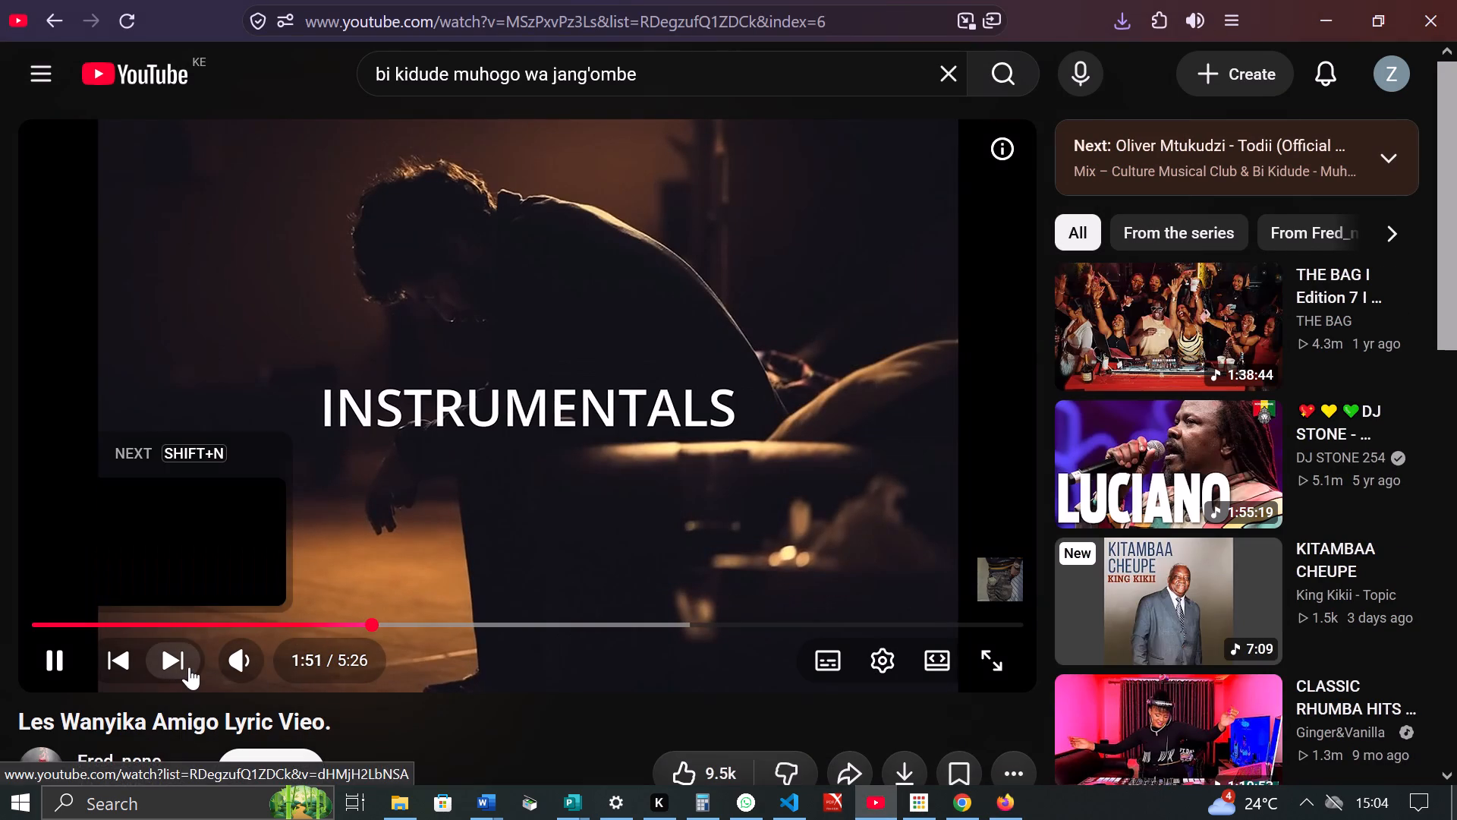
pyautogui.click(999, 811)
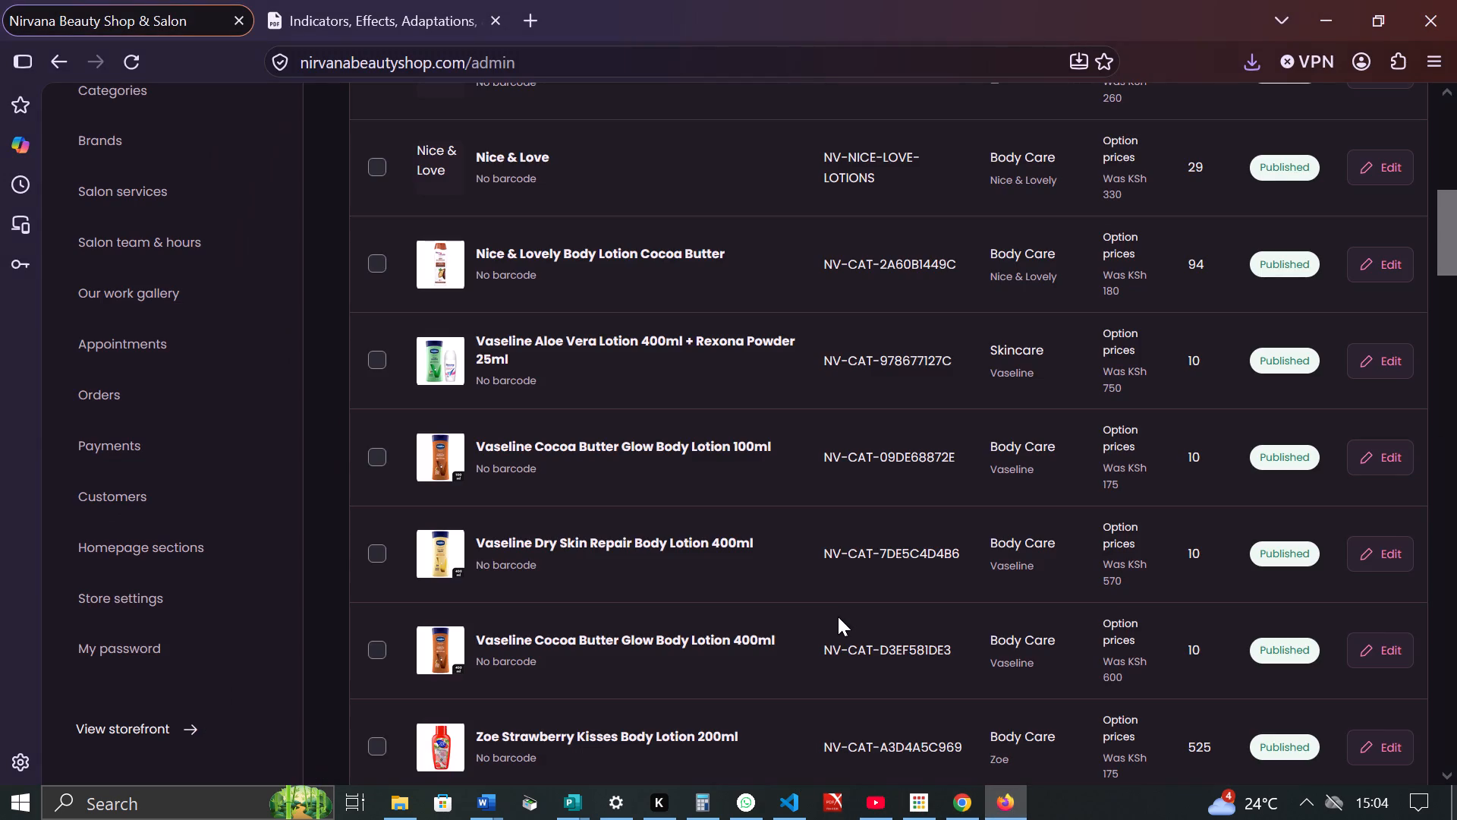
# Open the NIVEA Radiant & Beauty 400ml (Pack Of 2) plus roll-on record and review its photo, description and purchasable option.
pyautogui.scroll(-1, 845, 599)
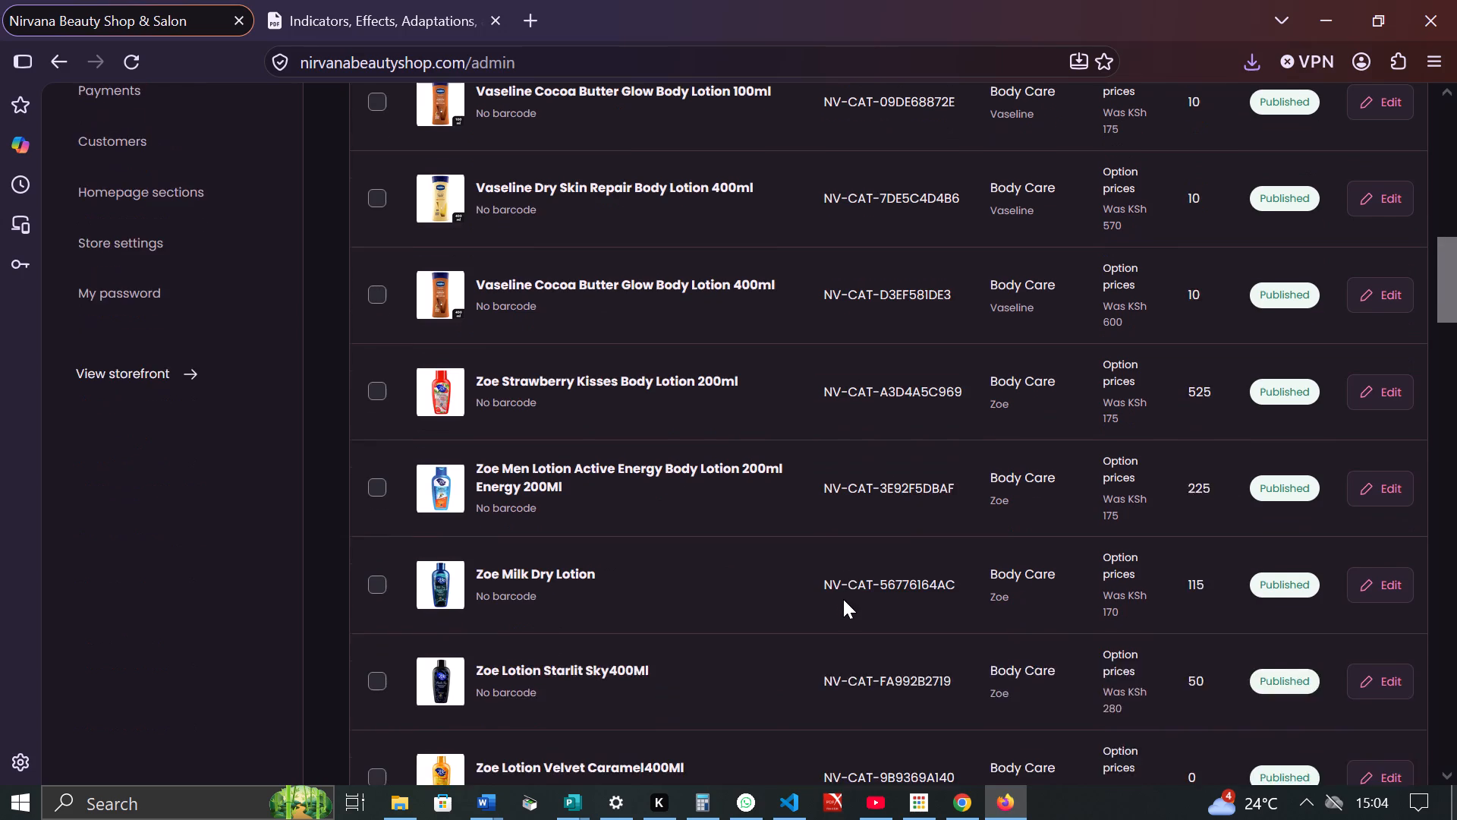
pyautogui.scroll(-2, 841, 597)
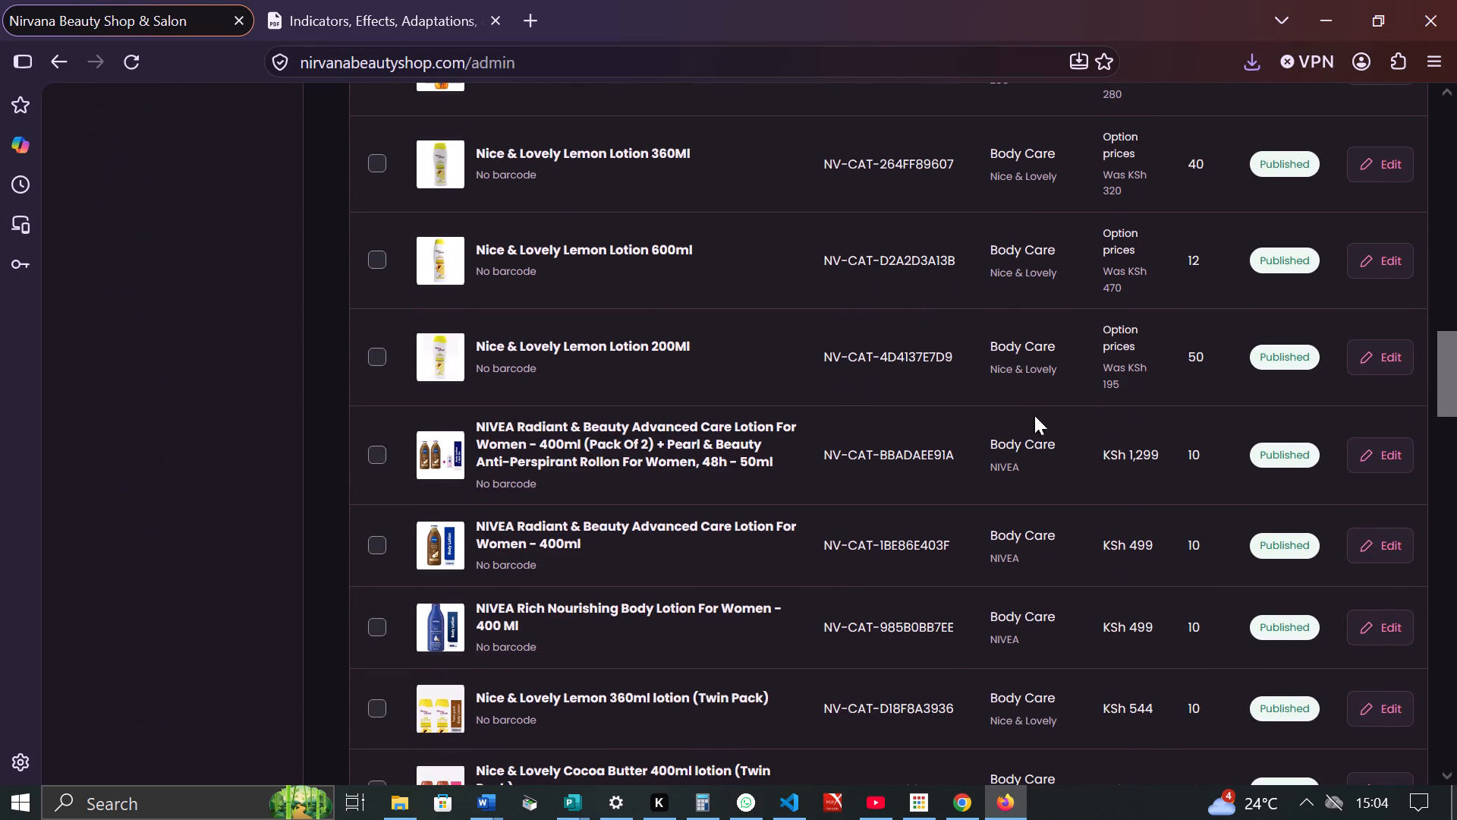
pyautogui.click(1386, 459)
pyautogui.scroll(-1, 1123, 519)
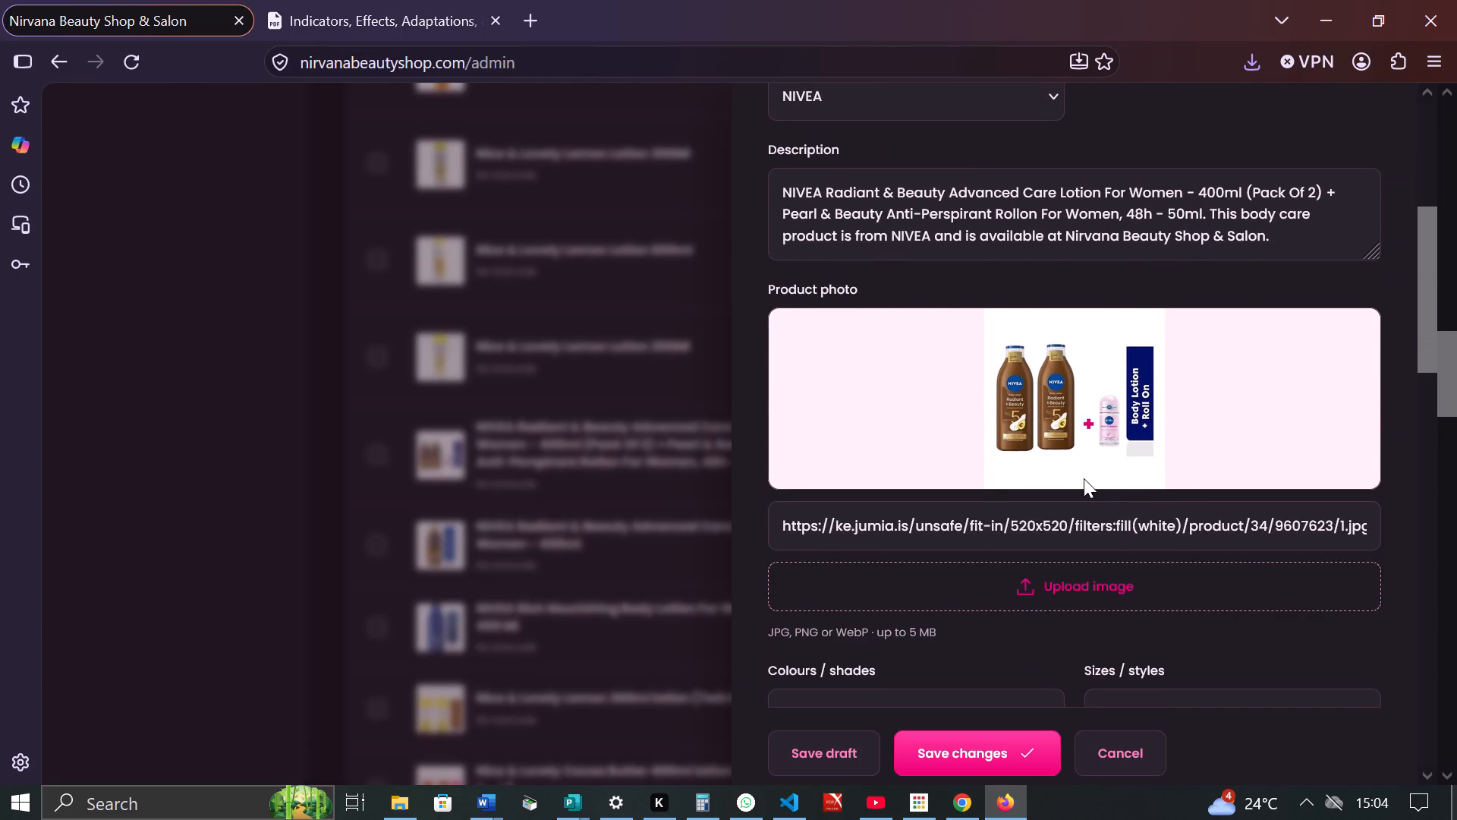
pyautogui.scroll(-1, 1084, 478)
pyautogui.scroll(-1, 1134, 602)
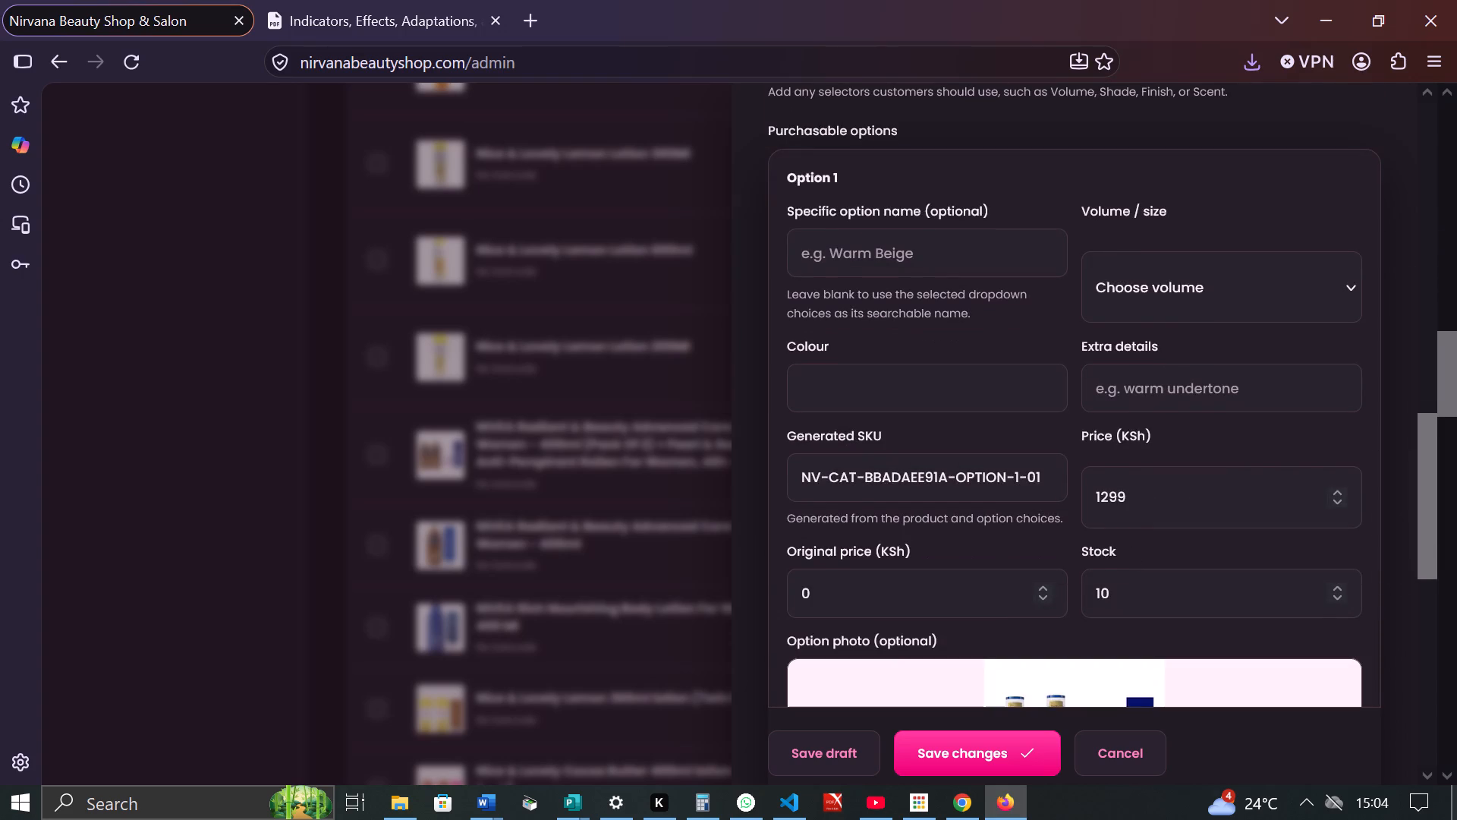
pyautogui.scroll(2, 1126, 508)
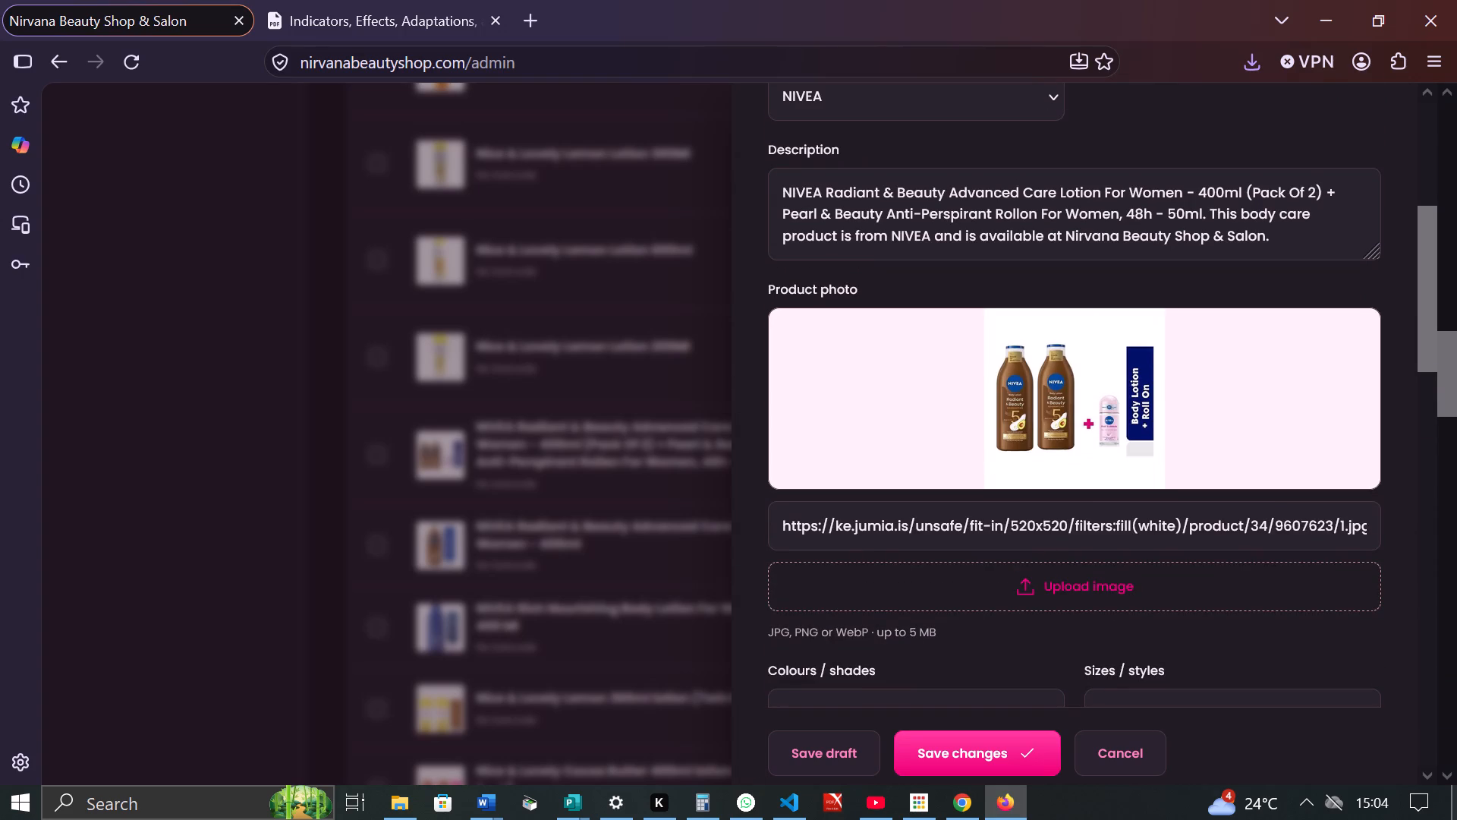